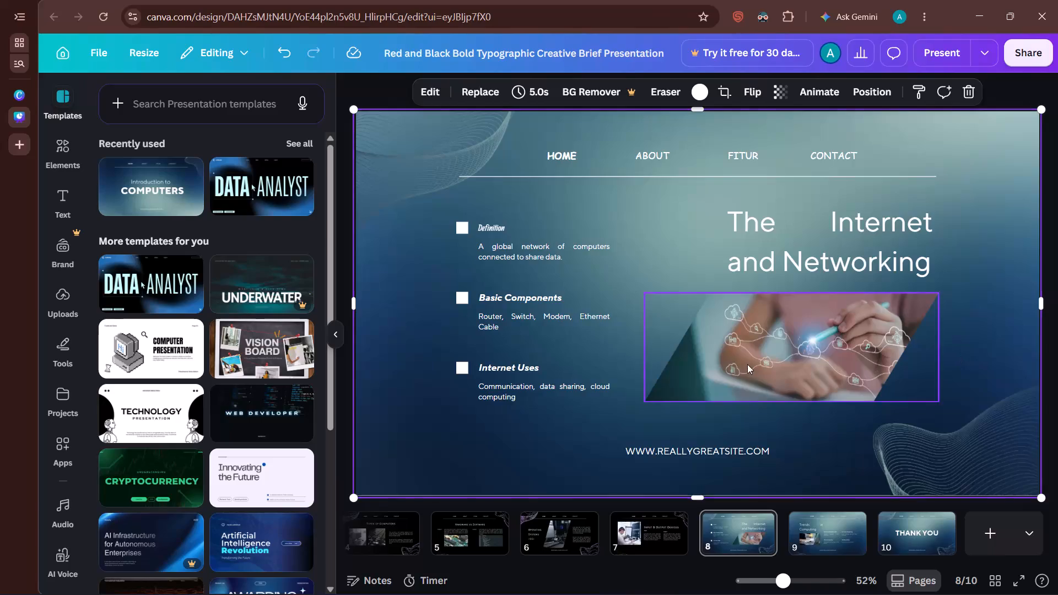
Change the background of slide 8, The Internet and Networking, to black (#000000).
{"action": "left_click", "coordinate": [703, 90]}
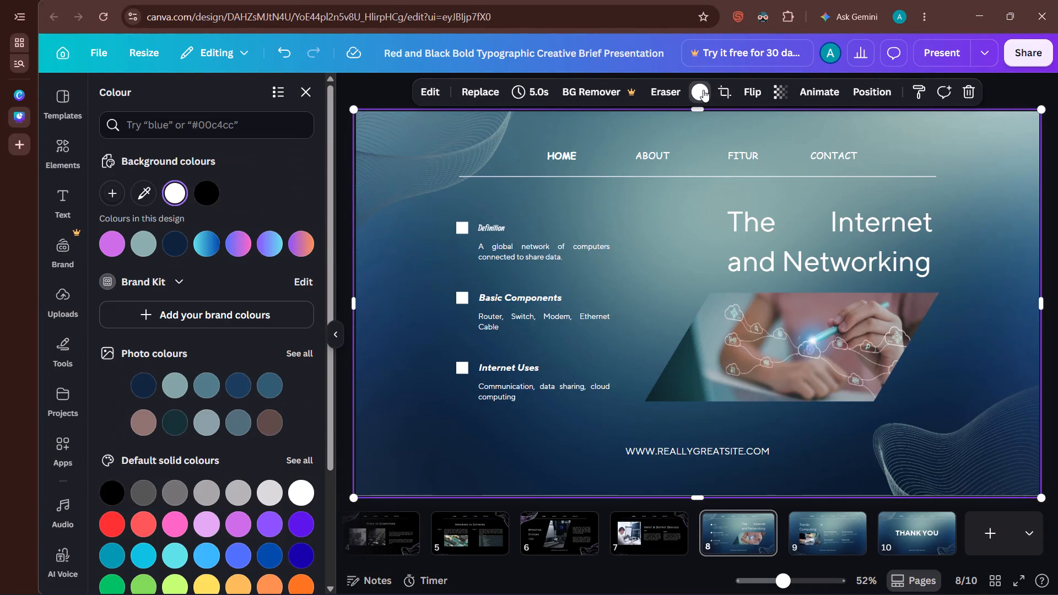
{"action": "left_click", "coordinate": [218, 183]}
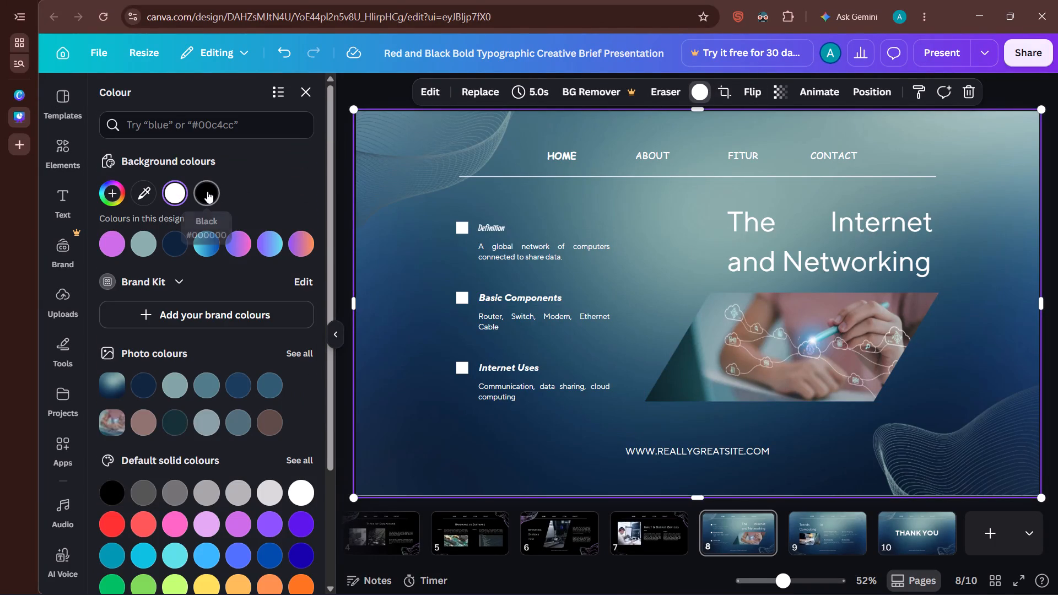
{"action": "left_click", "coordinate": [207, 191]}
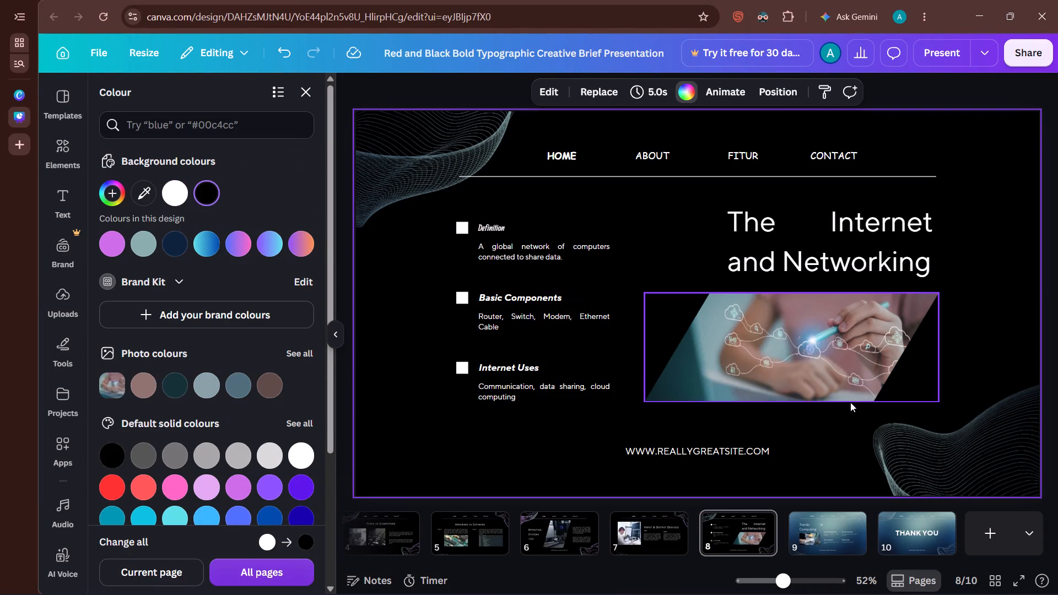
{"action": "left_click", "coordinate": [746, 450]}
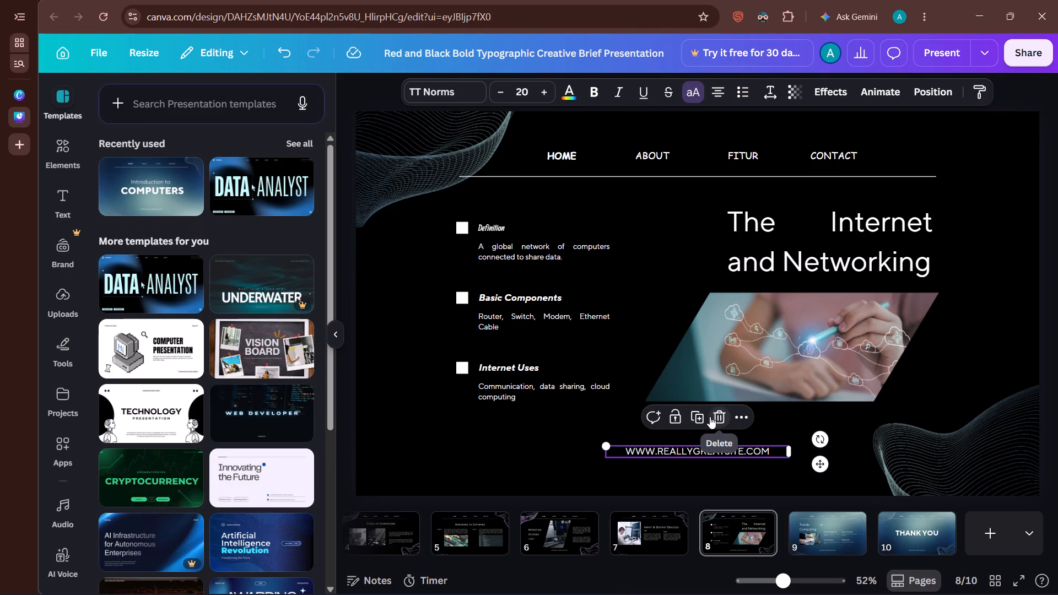
{"action": "left_click", "coordinate": [710, 416]}
Move the slanted networking photo to the right until its edge meets the slide's right margin guide.
{"action": "left_click", "coordinate": [785, 353]}
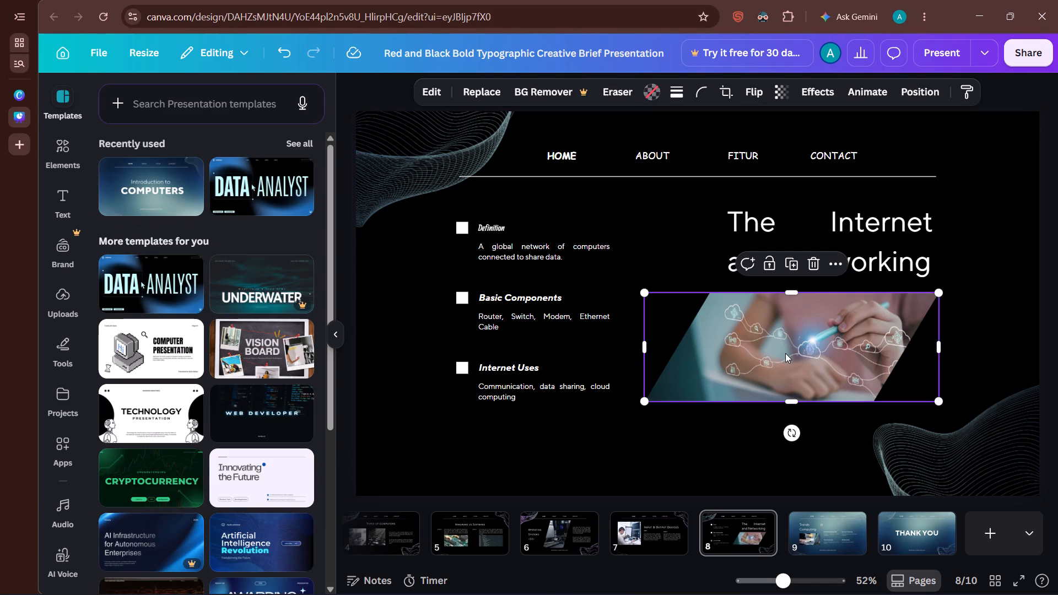
{"action": "left_click_drag", "start_coordinate": [785, 353], "coordinate": [849, 350]}
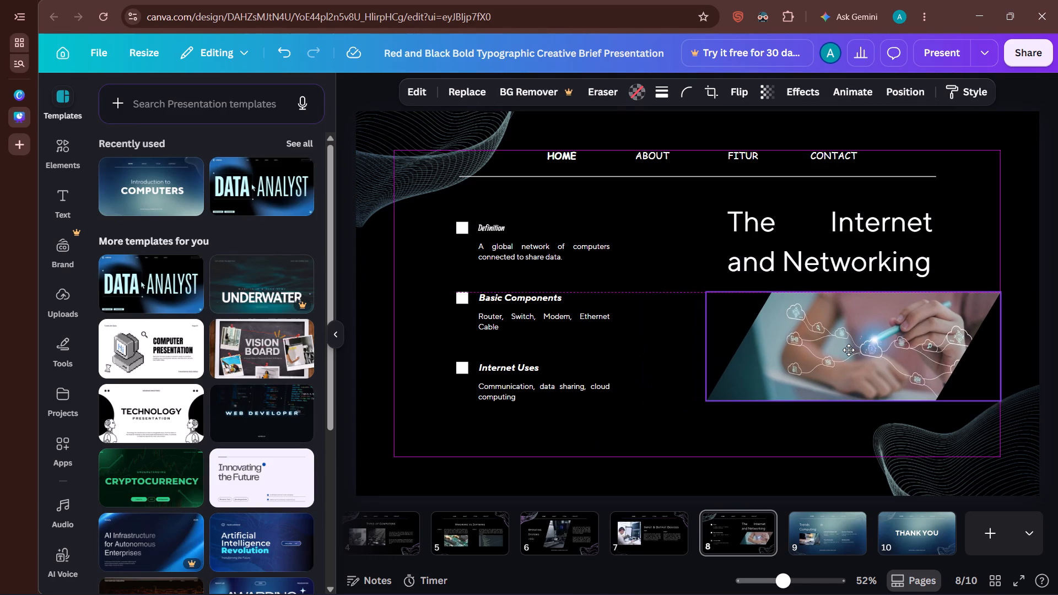
{"action": "left_click_drag", "start_coordinate": [849, 350], "coordinate": [849, 351]}
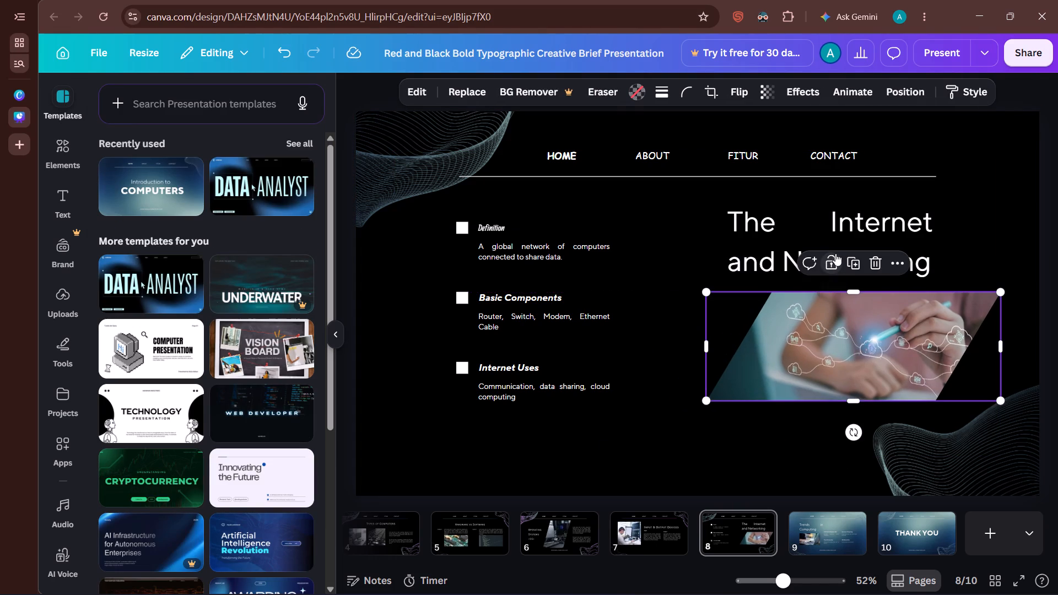
Set the title "The Internet and Networking" in Copperplate Gothic 29 BC at font size 56.
{"action": "left_click", "coordinate": [822, 235]}
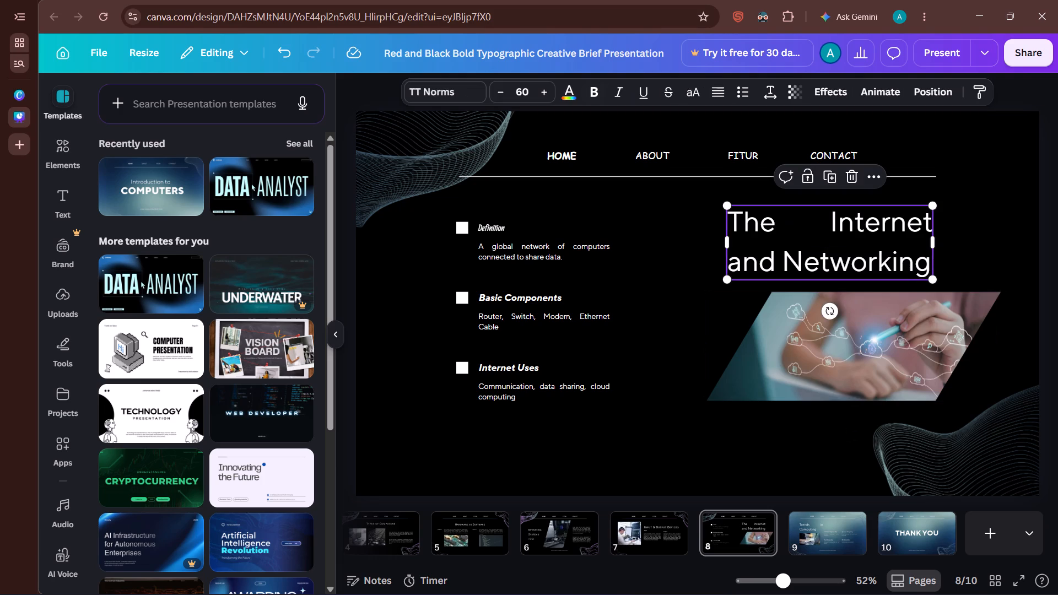
{"action": "left_click", "coordinate": [460, 84]}
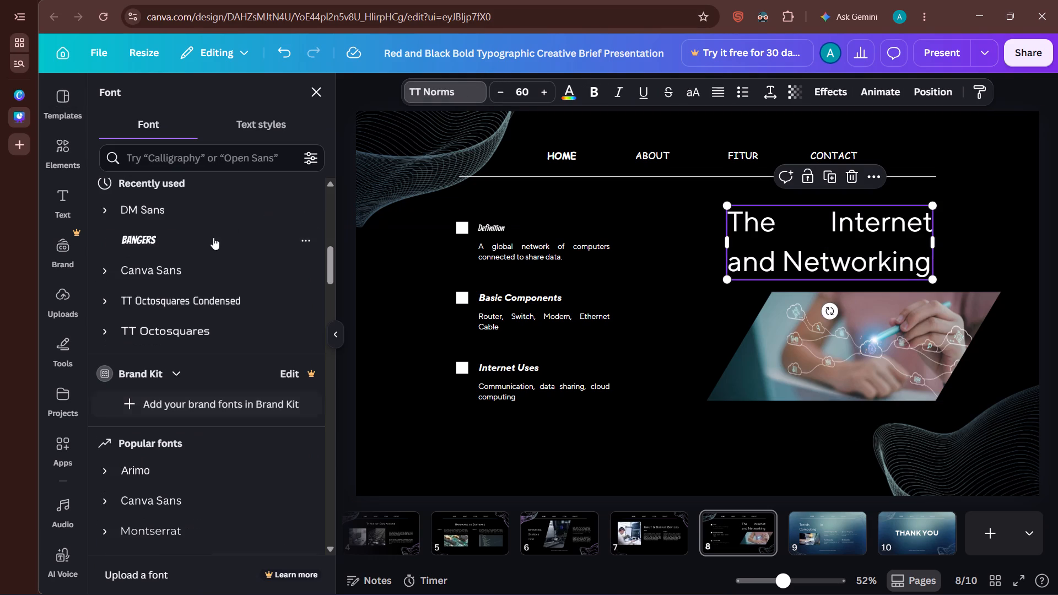
{"action": "scroll", "coordinate": [241, 188], "scroll_direction": "up", "scroll_amount": 3}
{"action": "left_click", "coordinate": [163, 261]}
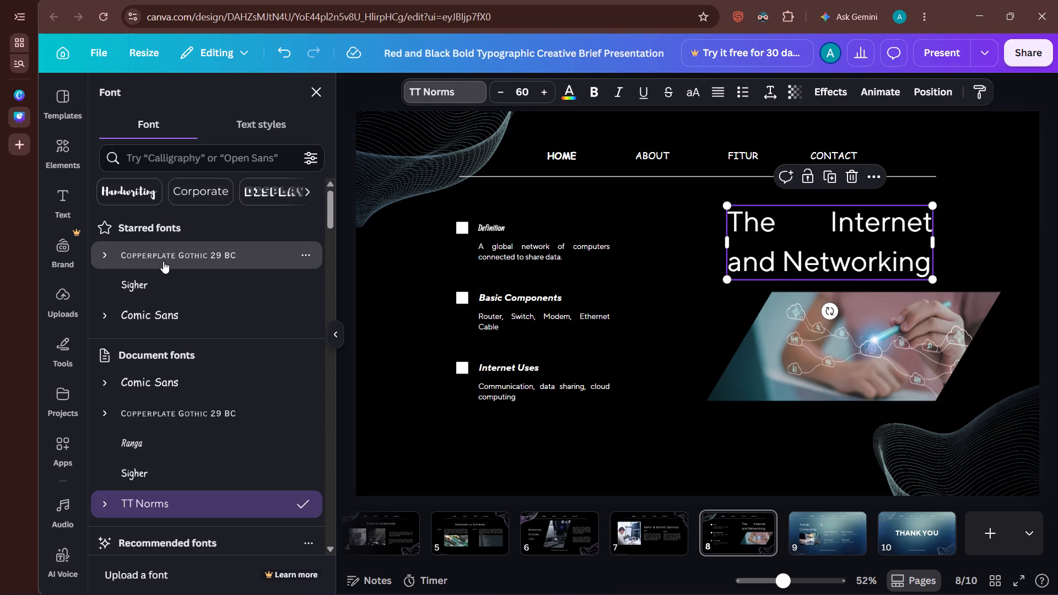
{"action": "left_click", "coordinate": [500, 98]}
{"action": "left_click", "coordinate": [500, 98]}
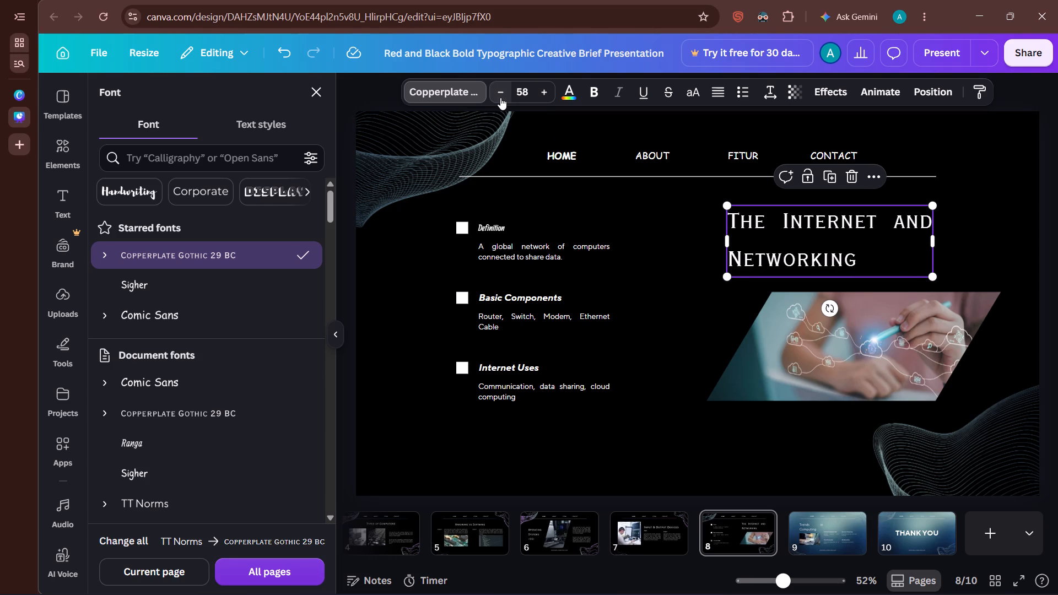
{"action": "double_click", "coordinate": [500, 98]}
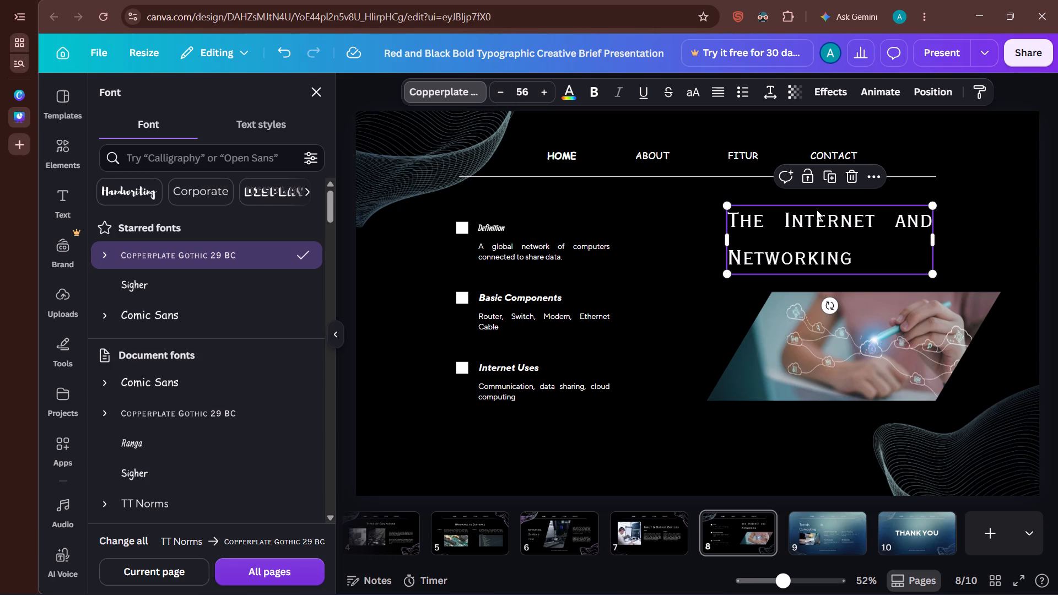
Shift the slide title slightly right and down so it sits closer above the networking photo.
{"action": "left_click_drag", "start_coordinate": [819, 224], "coordinate": [848, 227]}
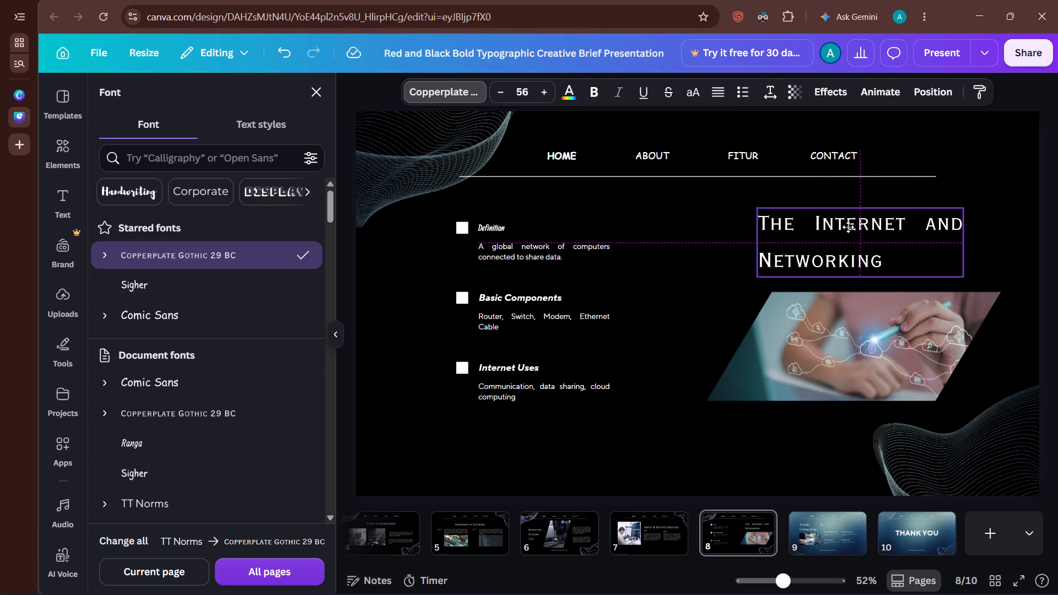
{"action": "left_click_drag", "start_coordinate": [848, 227], "coordinate": [849, 227]}
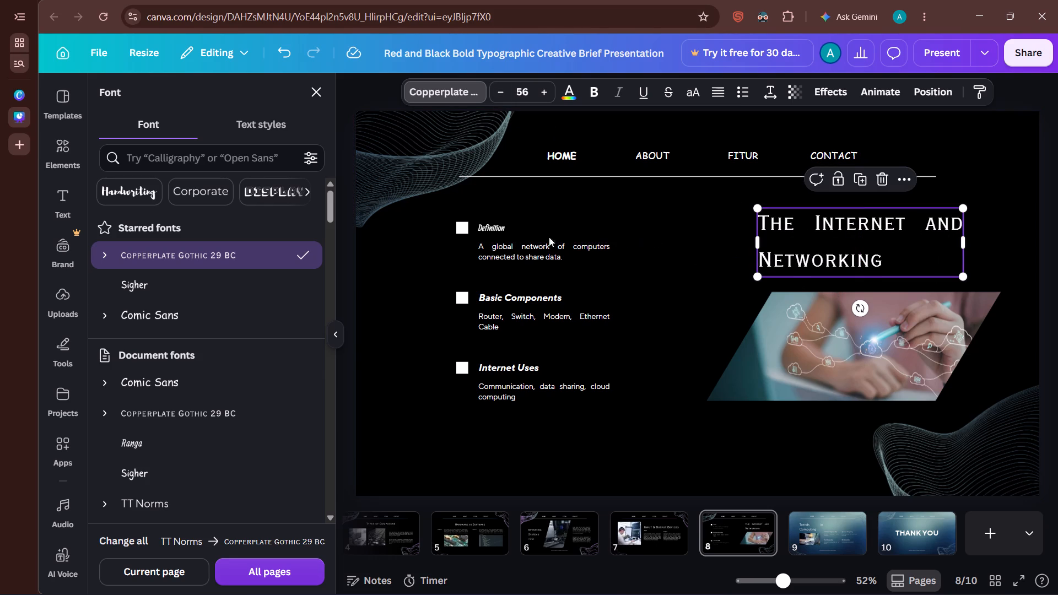
Change the font of the "Definition" heading to Yatra One.
{"action": "left_click", "coordinate": [492, 235]}
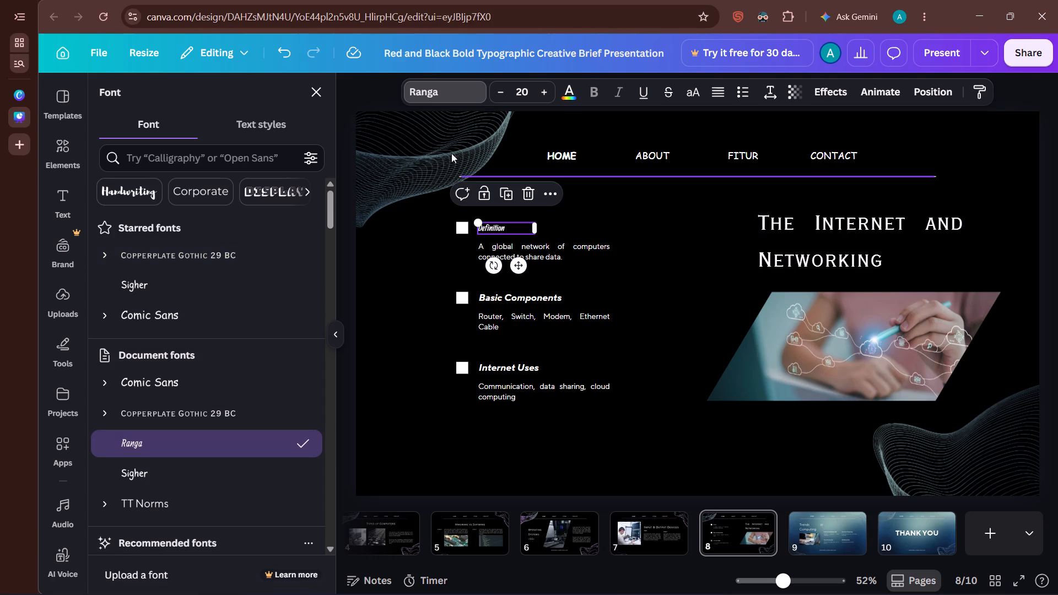
{"action": "left_click", "coordinate": [454, 94]}
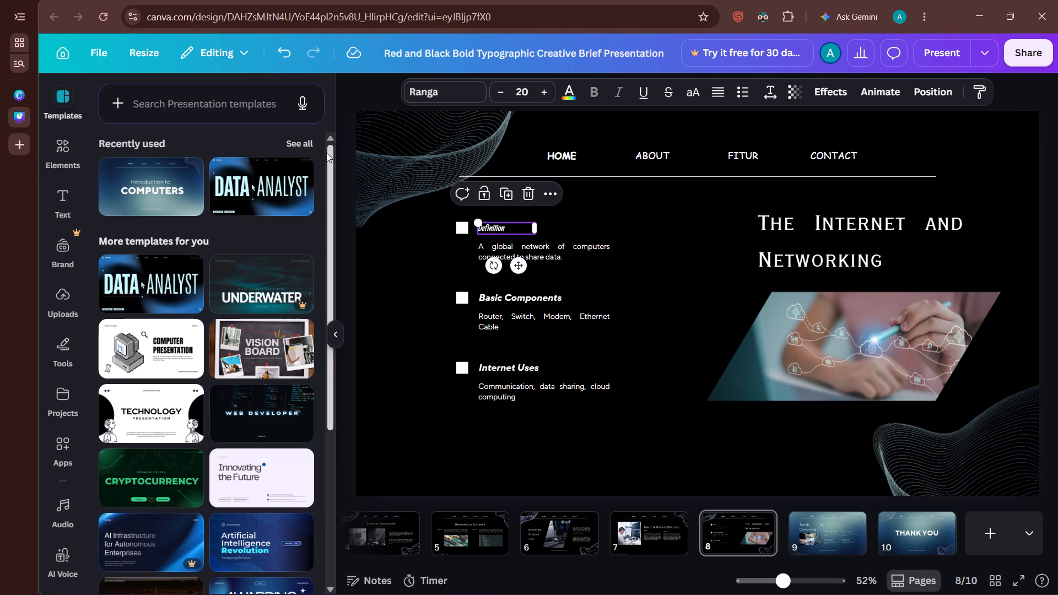
{"action": "left_click", "coordinate": [426, 85]}
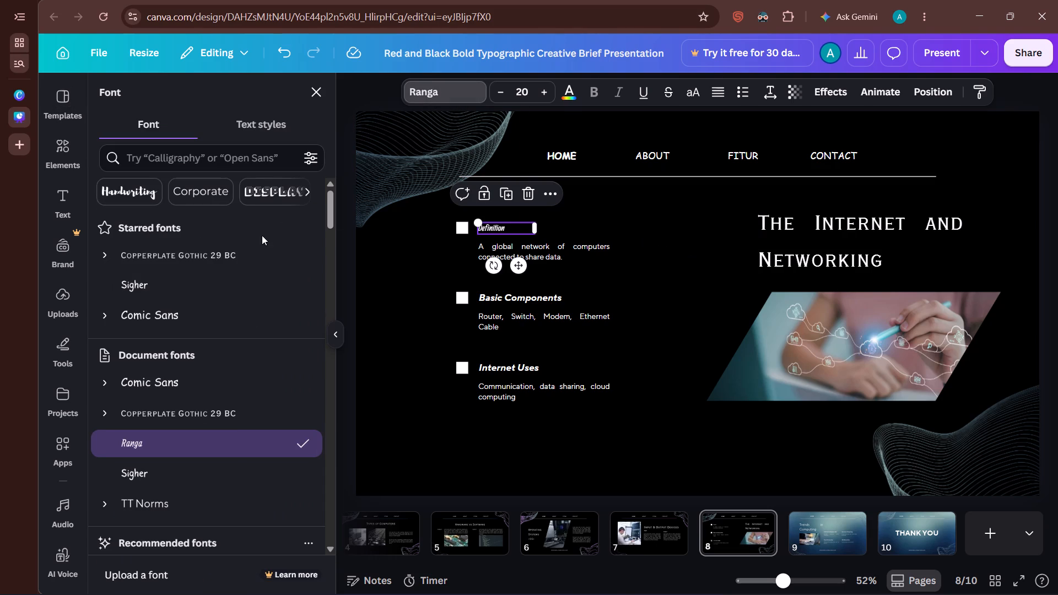
{"action": "scroll", "coordinate": [177, 363], "scroll_direction": "down", "scroll_amount": 1}
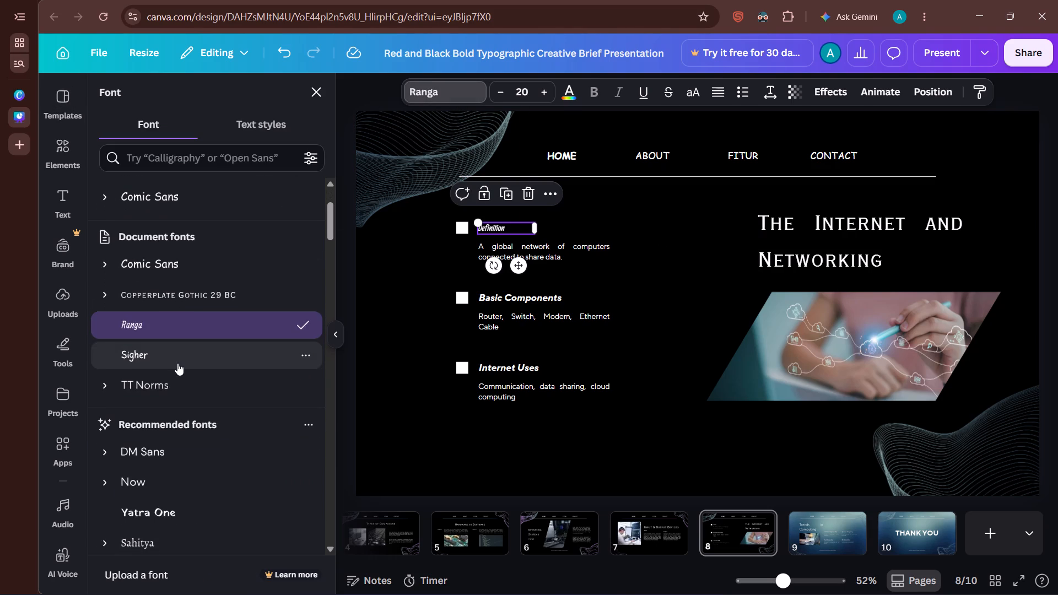
{"action": "scroll", "coordinate": [208, 419], "scroll_direction": "down", "scroll_amount": 1}
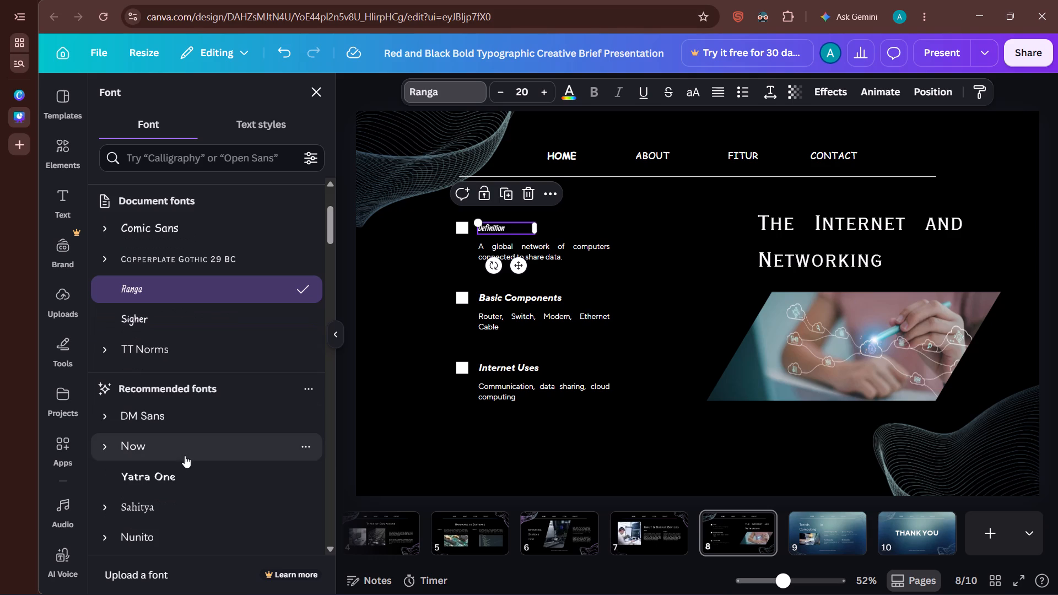
{"action": "left_click", "coordinate": [178, 467]}
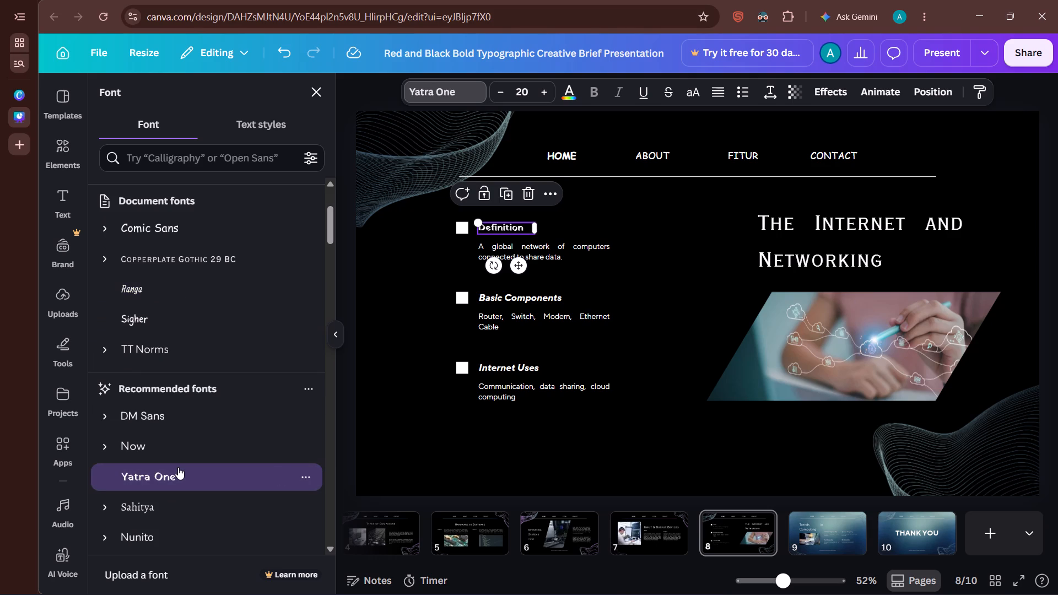
Add the Yatra One font to the starred fonts.
{"action": "left_click", "coordinate": [301, 478]}
{"action": "left_click", "coordinate": [343, 509]}
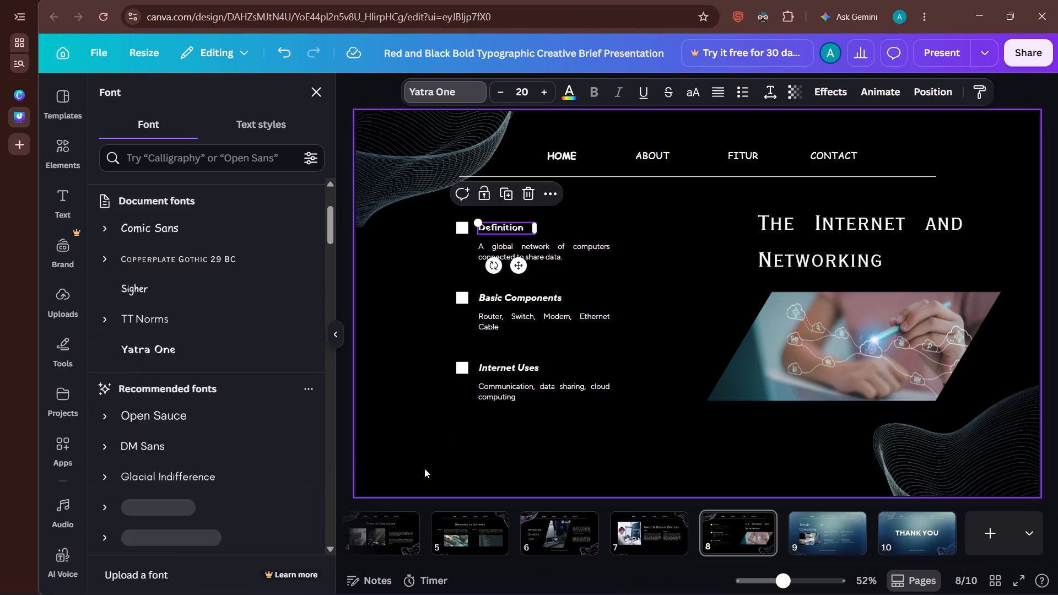
Look through the neighbouring slides, including Trends in Computing and Thank You, and return to slide 8.
{"action": "left_click", "coordinate": [582, 257]}
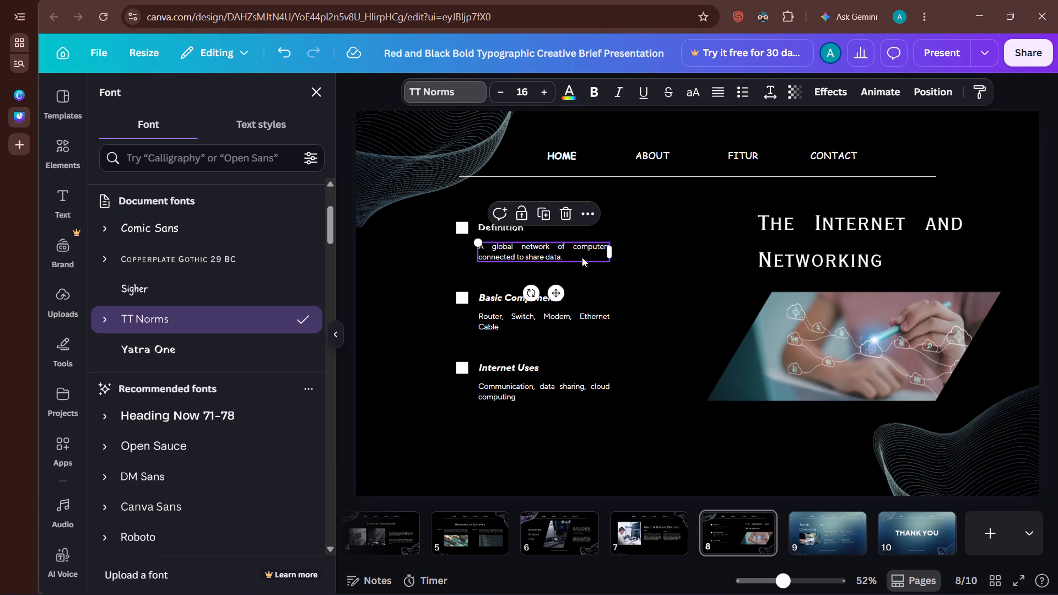
{"action": "left_click", "coordinate": [1051, 307]}
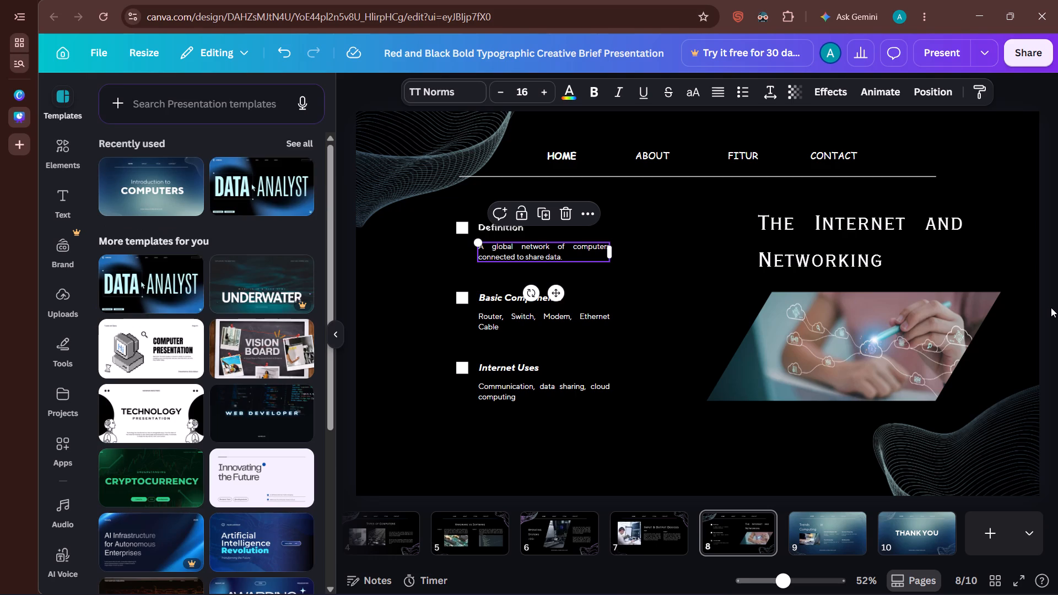
{"action": "key", "text": "Right"}
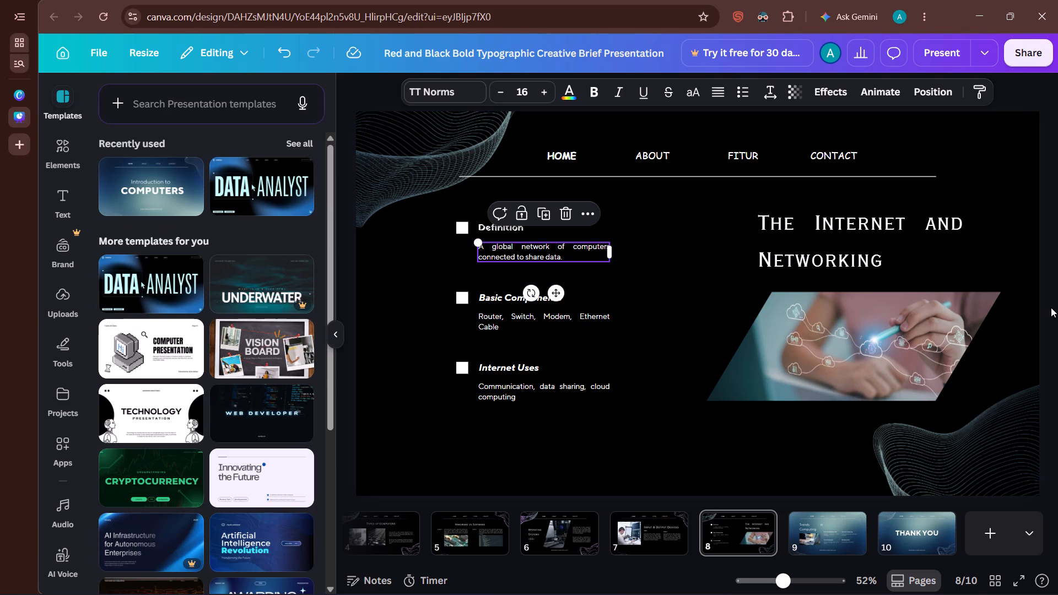
{"action": "key", "text": "Right"}
{"action": "left_click", "coordinate": [1051, 307]}
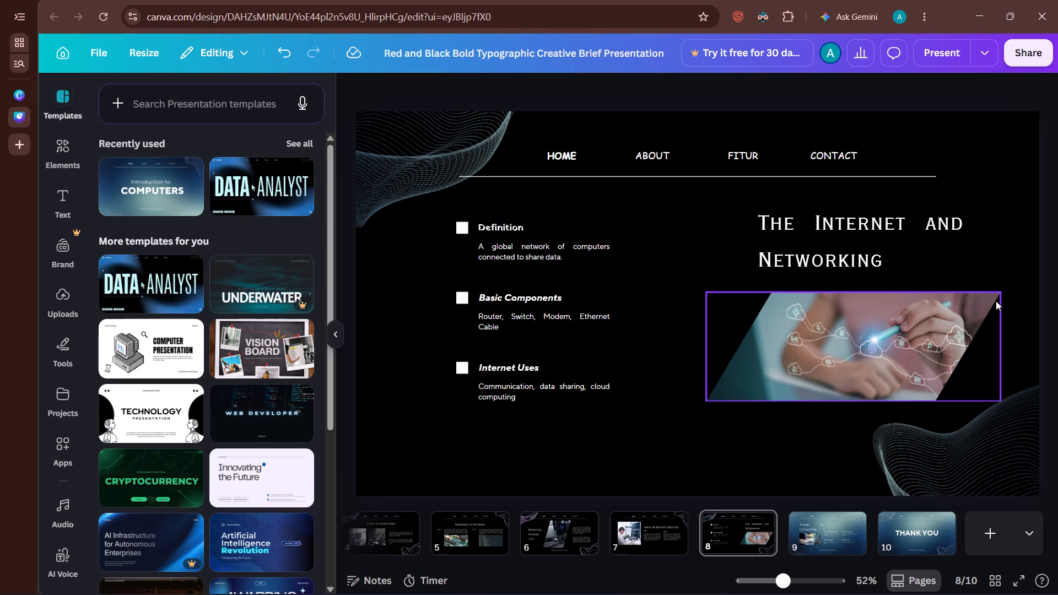
{"action": "left_click", "coordinate": [987, 93]}
{"action": "key", "text": "Right"}
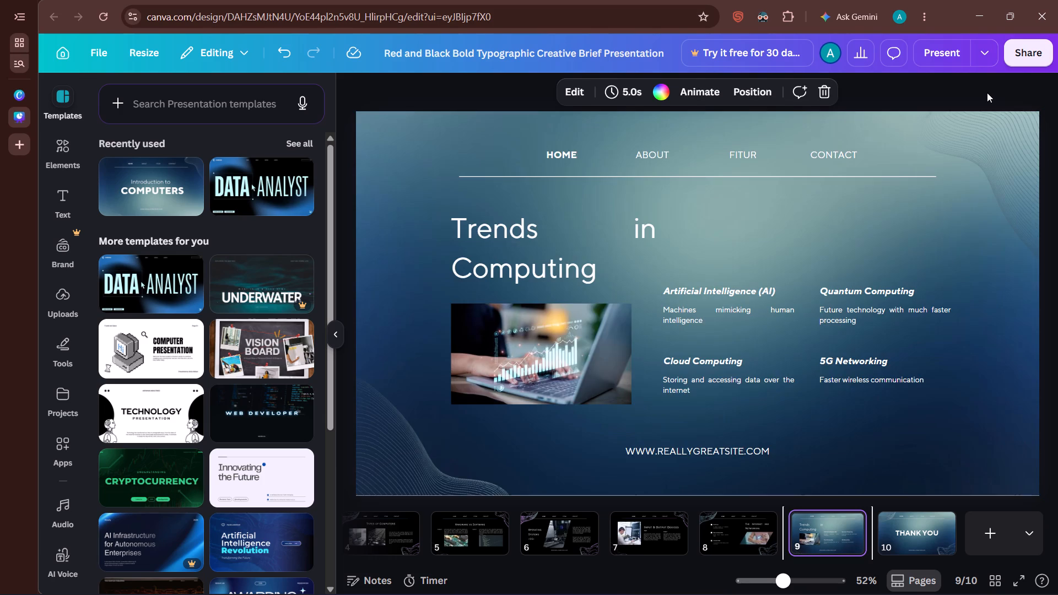
{"action": "key", "text": "Right"}
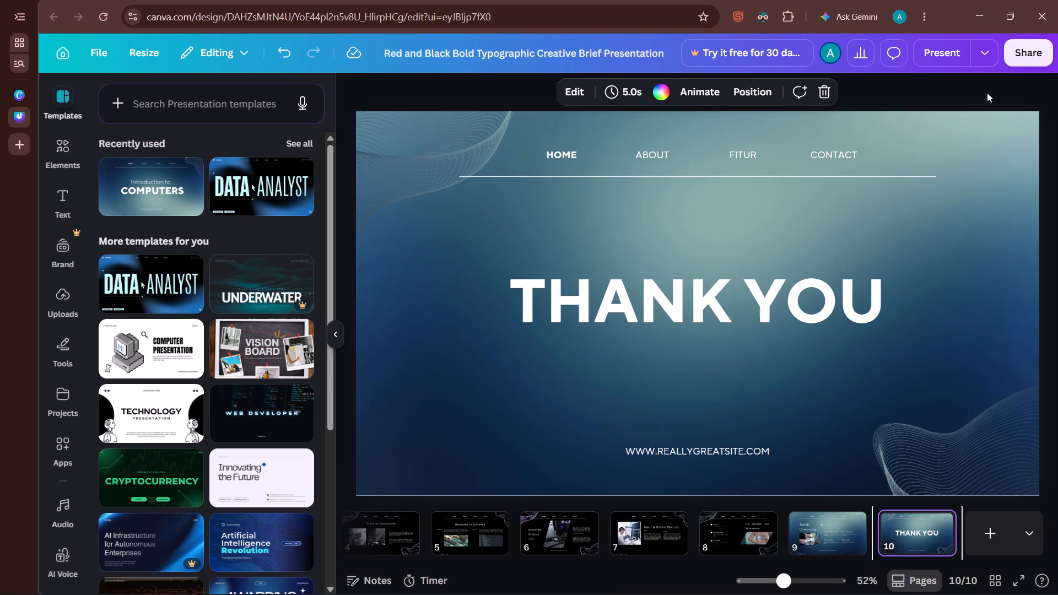
{"action": "key", "text": "Right"}
{"action": "key", "text": "Left"}
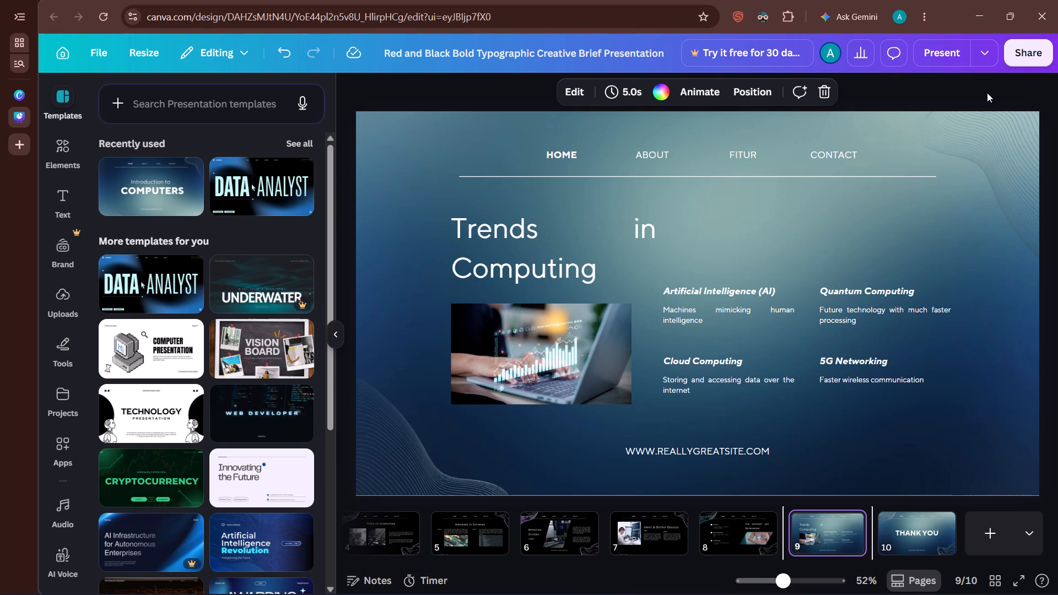
{"action": "key", "text": "Right"}
{"action": "key", "text": "Left"}
{"action": "key", "text": "Left"}
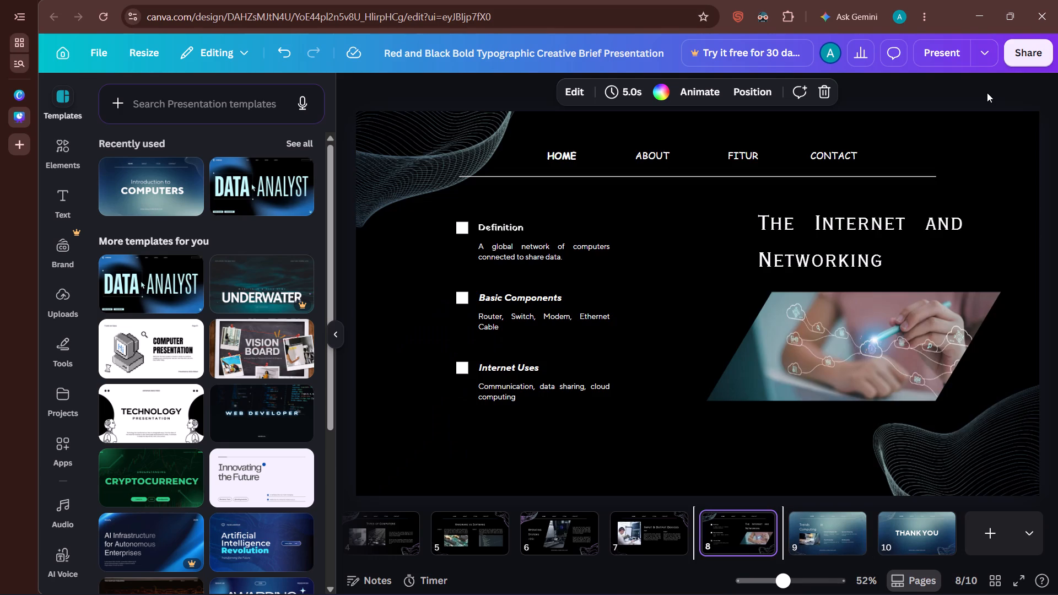
{"action": "key", "text": "Left"}
{"action": "key", "text": "Right"}
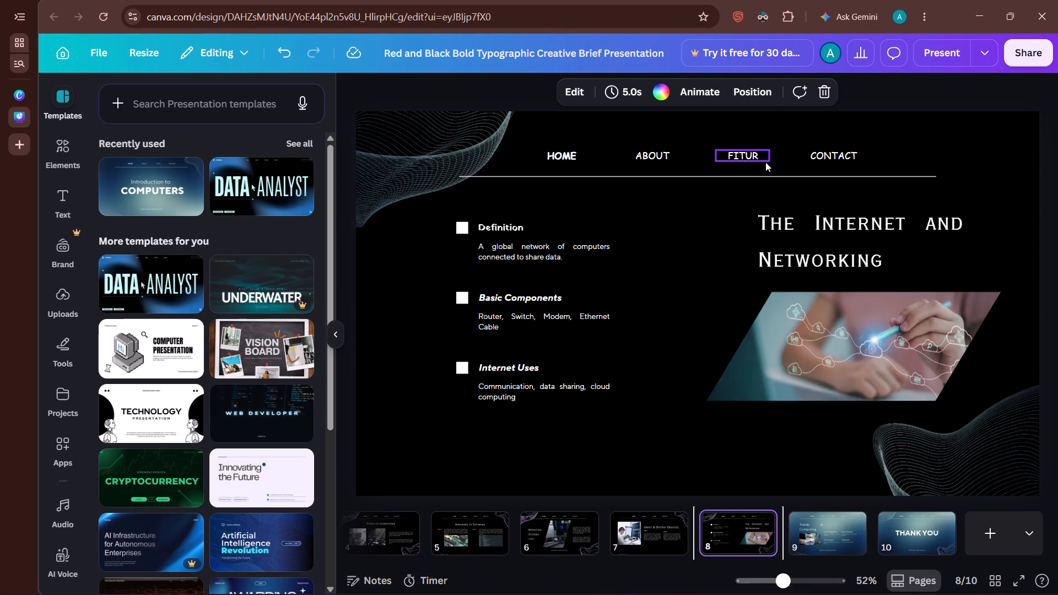
Change the font of the "Basic Components" heading on slide 8 to Yatra One.
{"action": "left_click", "coordinate": [548, 295]}
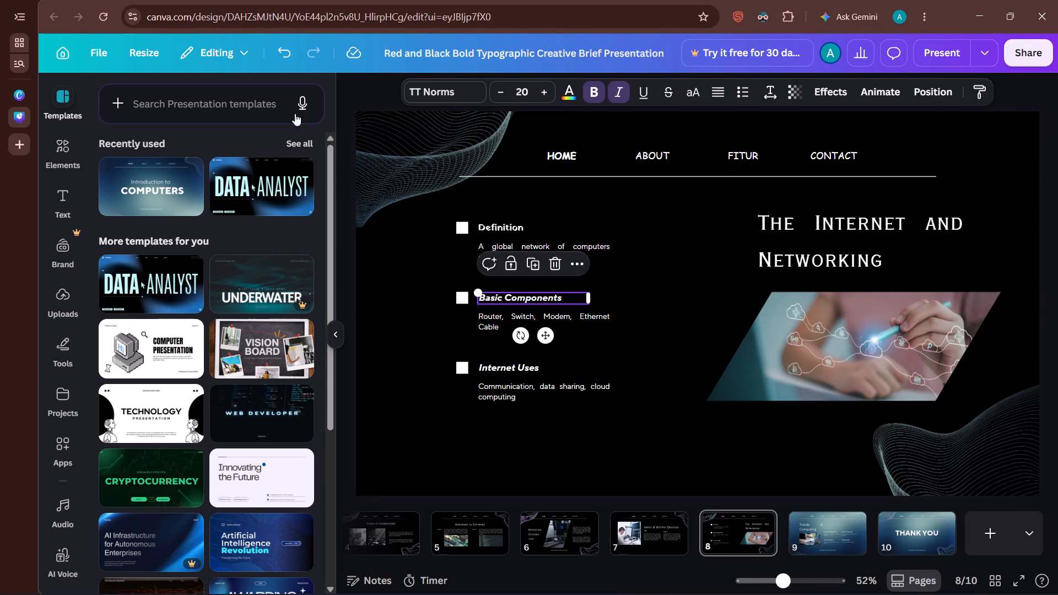
{"action": "left_click", "coordinate": [433, 90]}
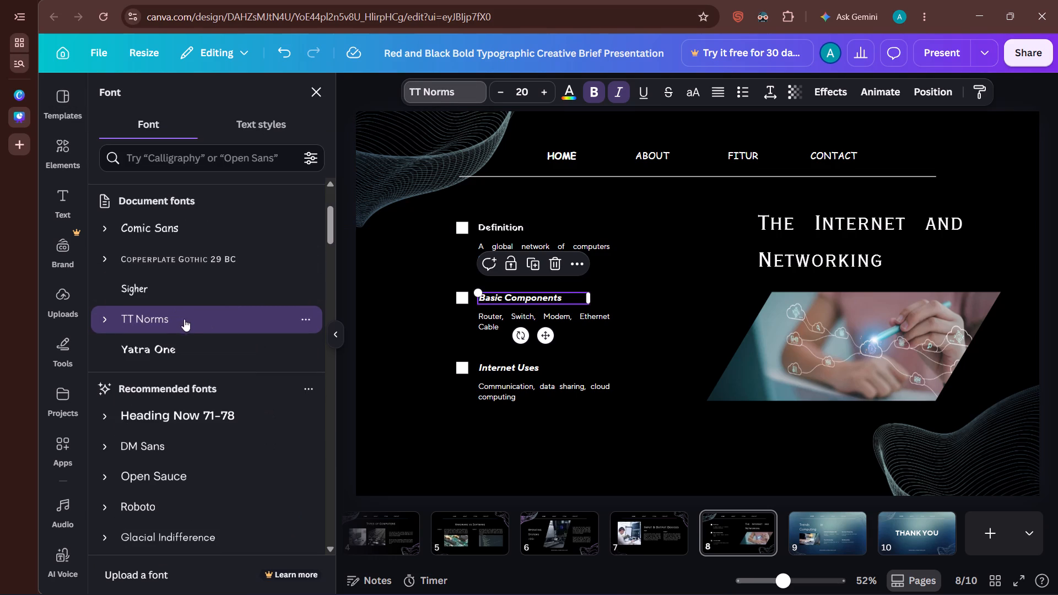
{"action": "left_click", "coordinate": [194, 346]}
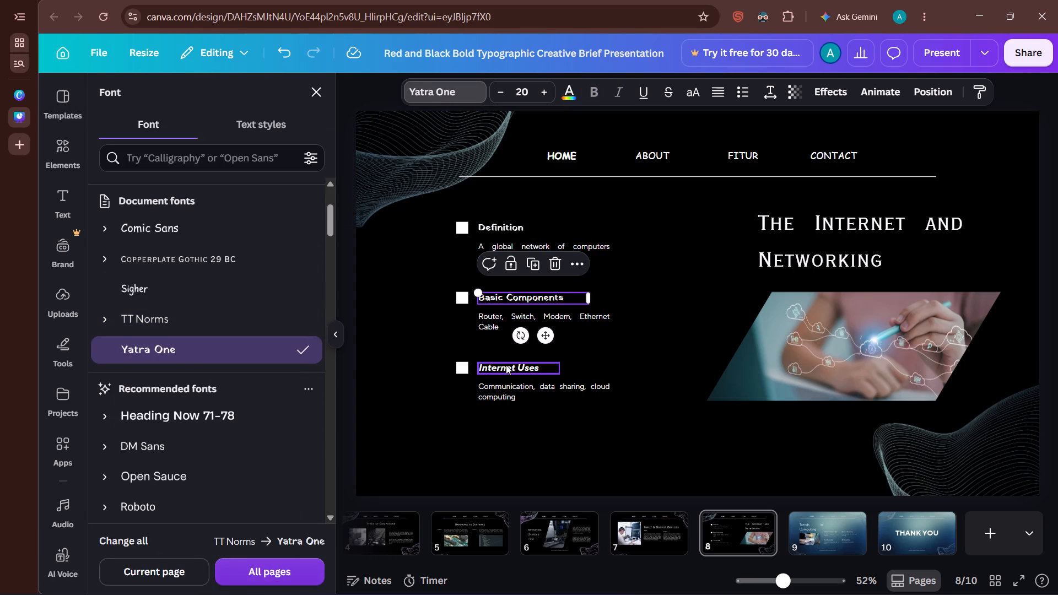
Change the font of the "Internet Uses" heading on slide 8 to Yatra One.
{"action": "left_click", "coordinate": [506, 365]}
{"action": "scroll", "coordinate": [236, 235], "scroll_direction": "up", "scroll_amount": 5}
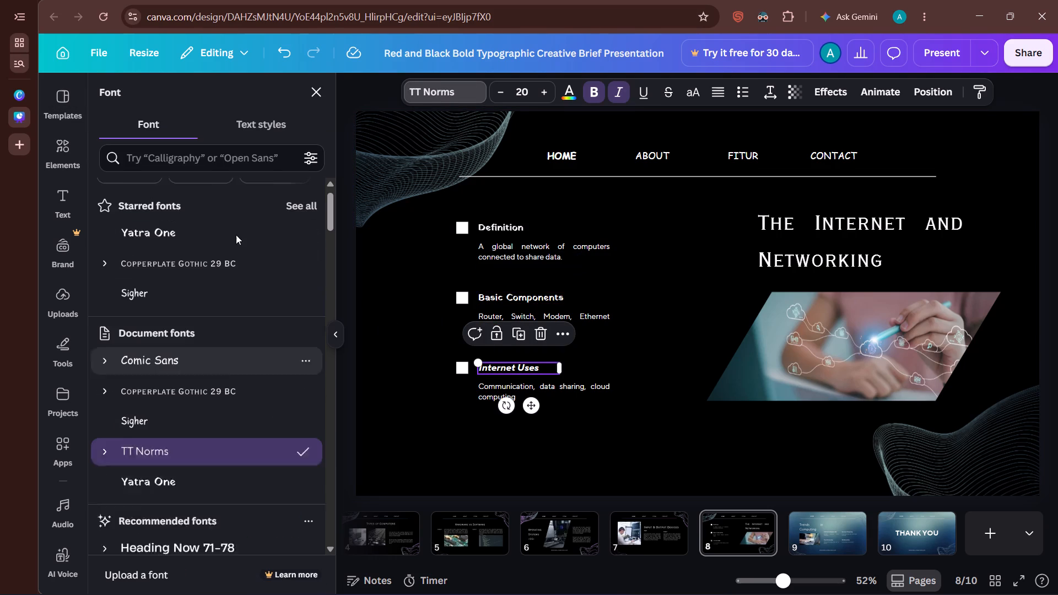
{"action": "left_click", "coordinate": [167, 259]}
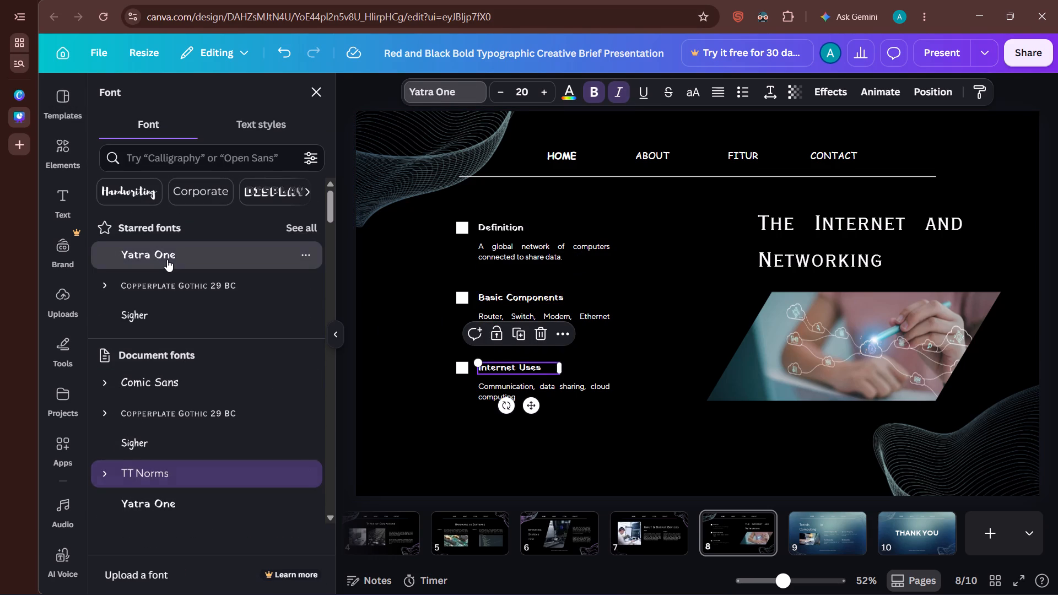
Change the font of the description under "Definition" to Sigher.
{"action": "left_click", "coordinate": [540, 253]}
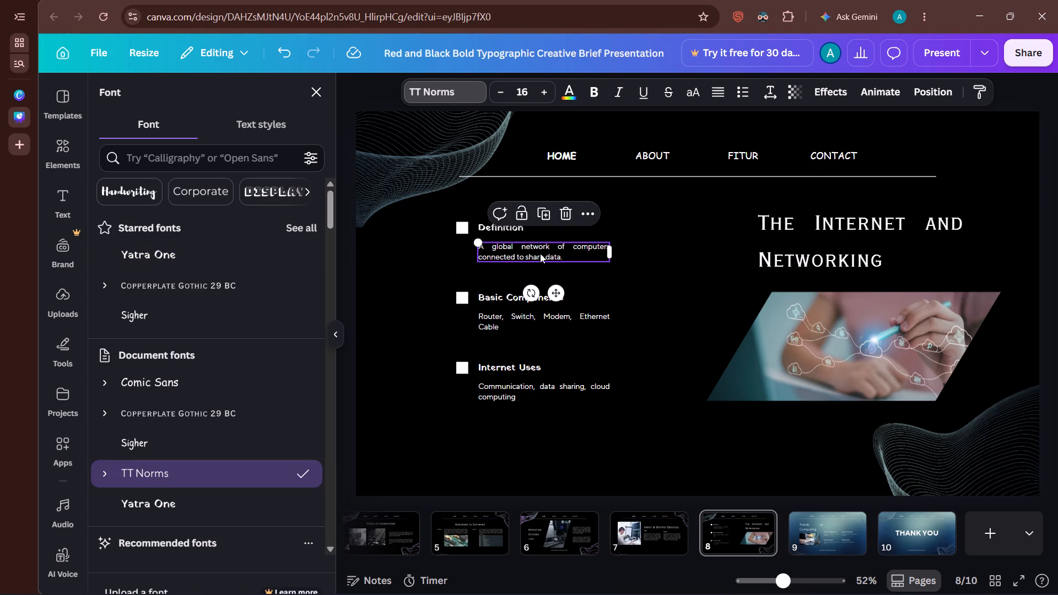
{"action": "left_click", "coordinate": [193, 309]}
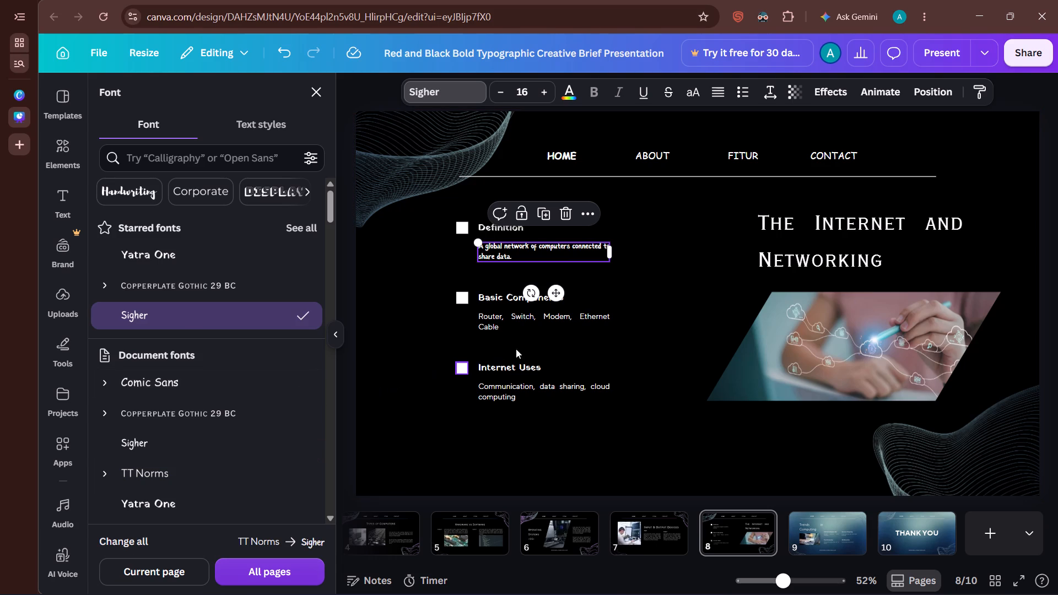
Review the fonts and layout across the presentation, from the Thank You slide back to the title slide, and return to slide 8.
{"action": "left_click", "coordinate": [539, 317]}
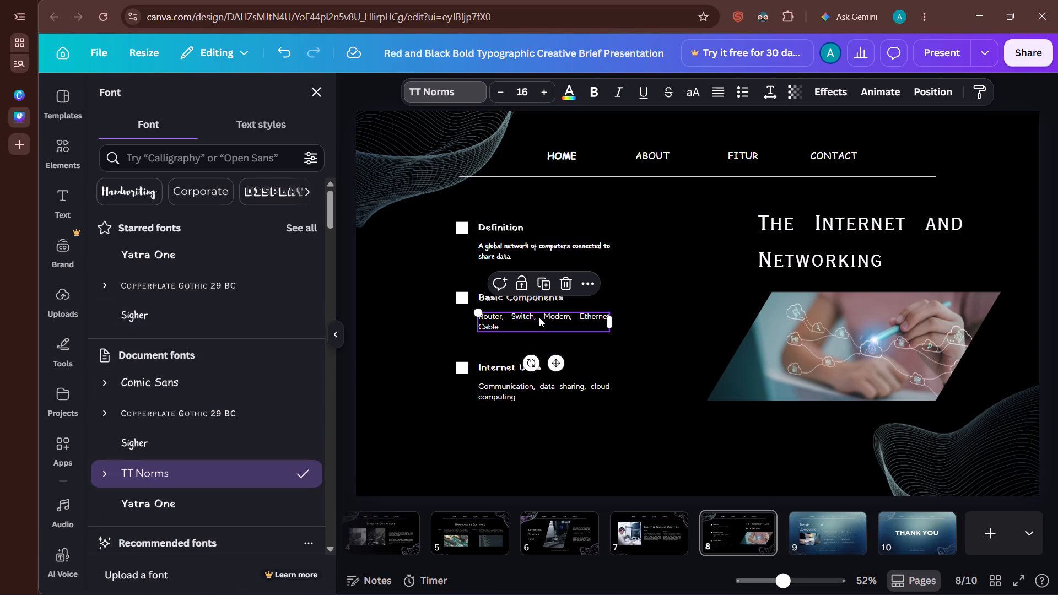
{"action": "left_click", "coordinate": [539, 317]}
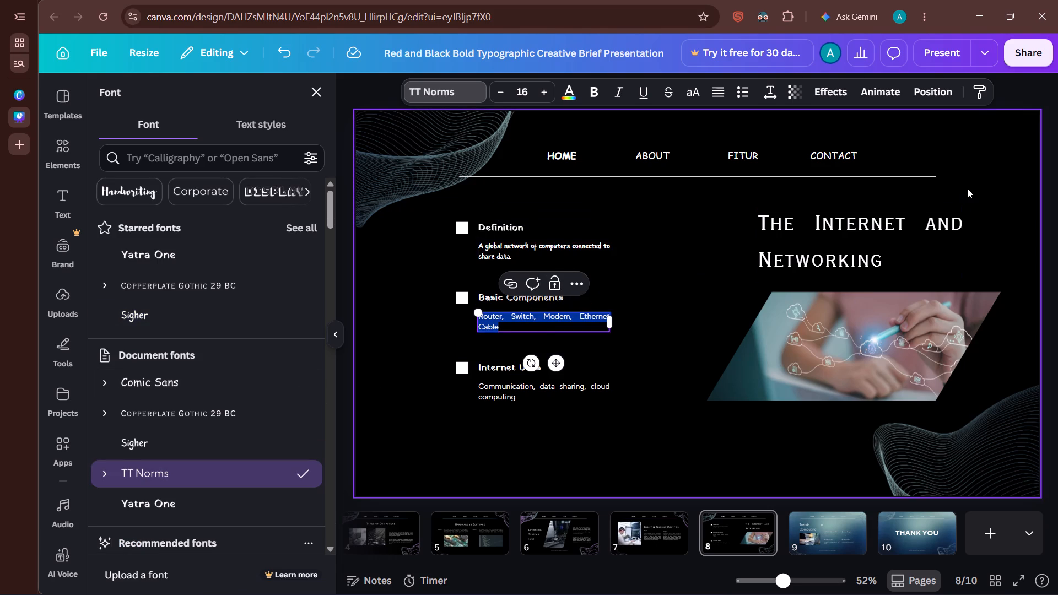
{"action": "left_click", "coordinate": [968, 187]}
{"action": "key", "text": "Right"}
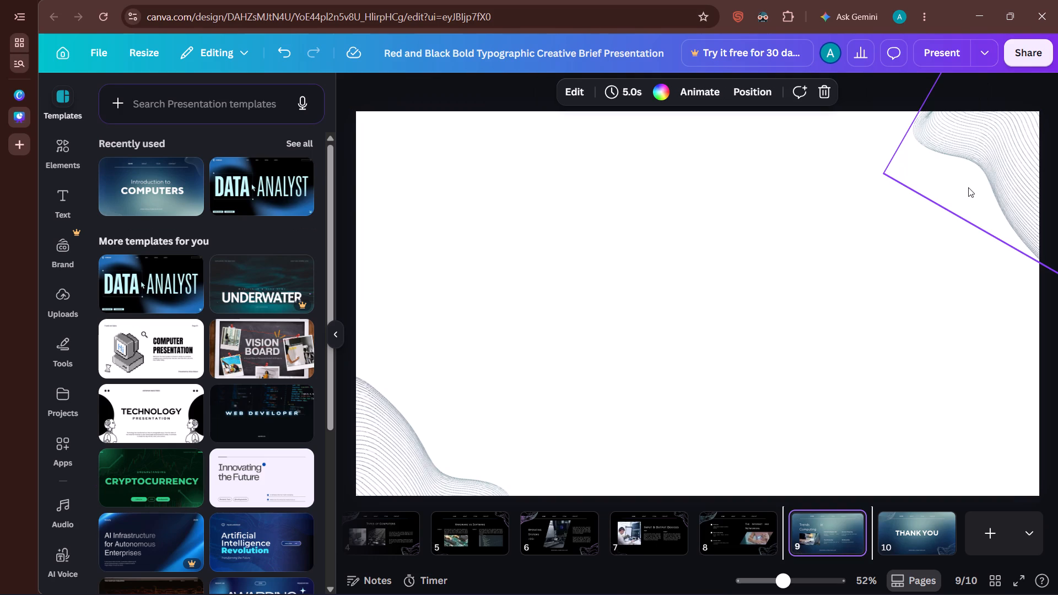
{"action": "key", "text": "Right"}
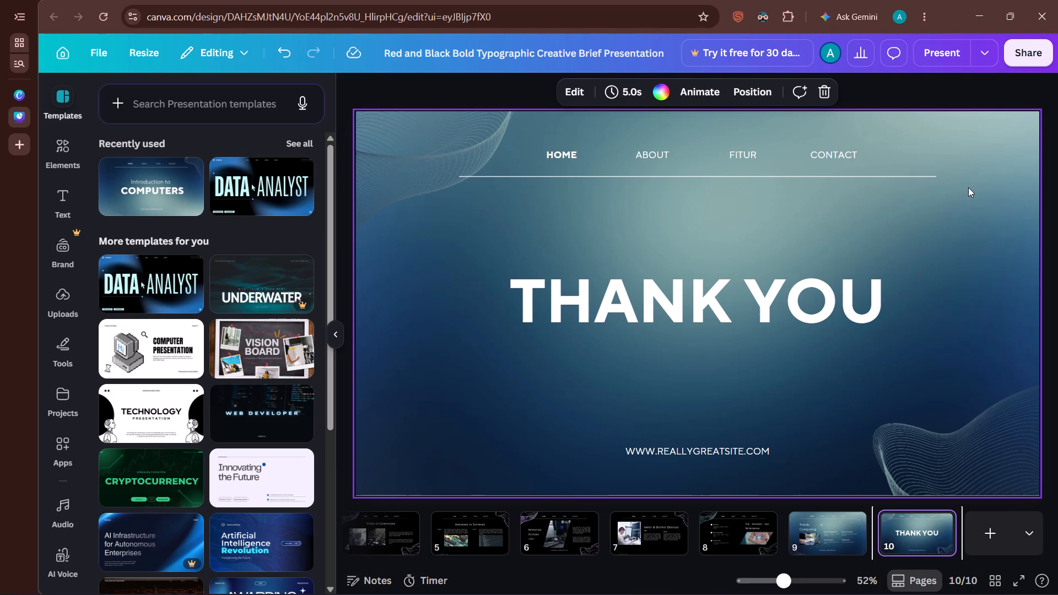
{"action": "key", "text": "Right"}
{"action": "left_click", "coordinate": [957, 204]}
{"action": "left_click", "coordinate": [1012, 81]}
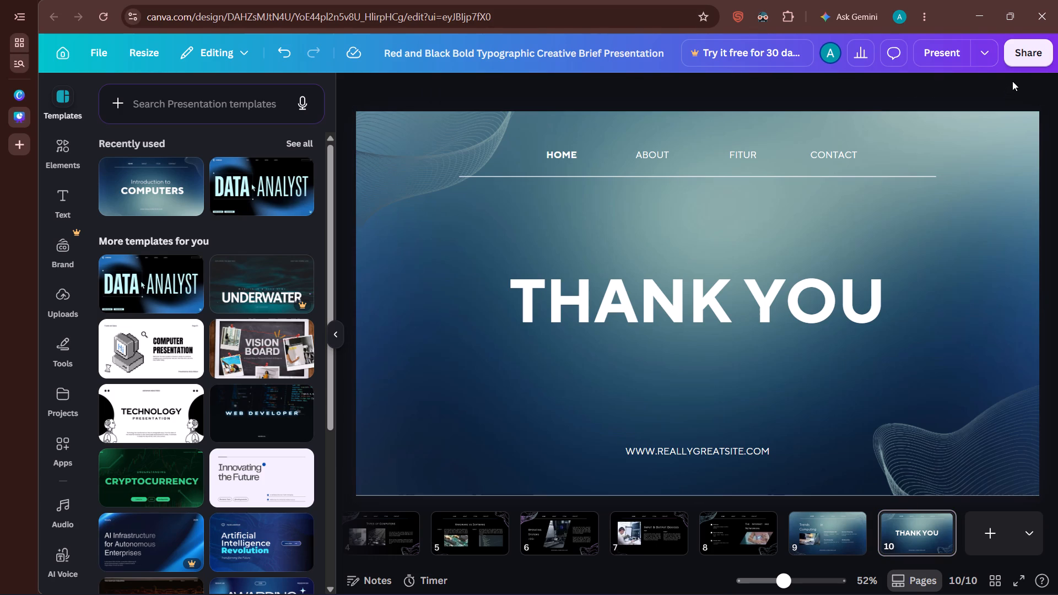
{"action": "key", "text": "Left"}
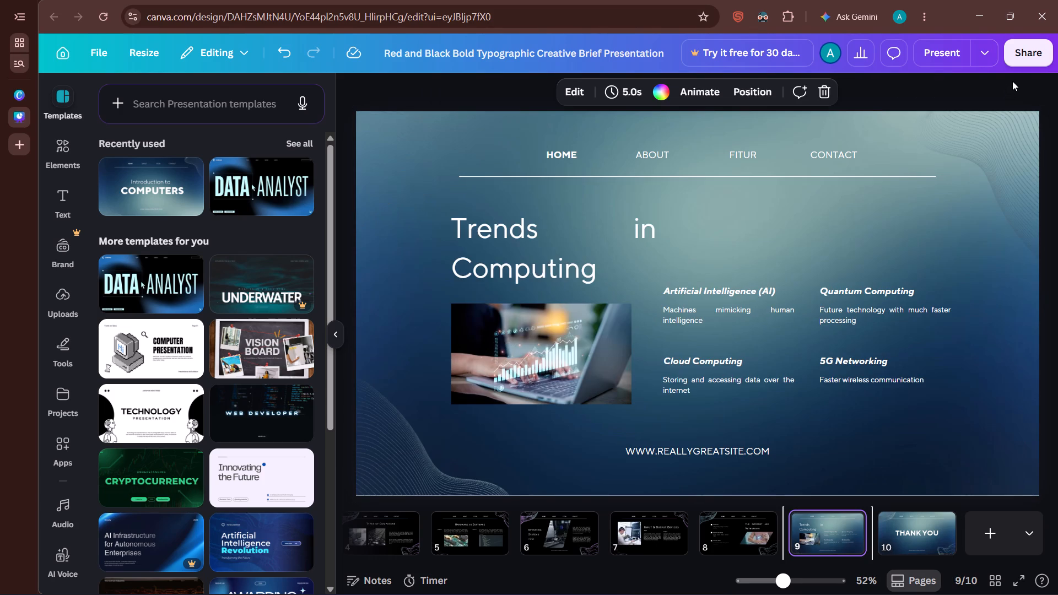
{"action": "key", "text": "Left"}
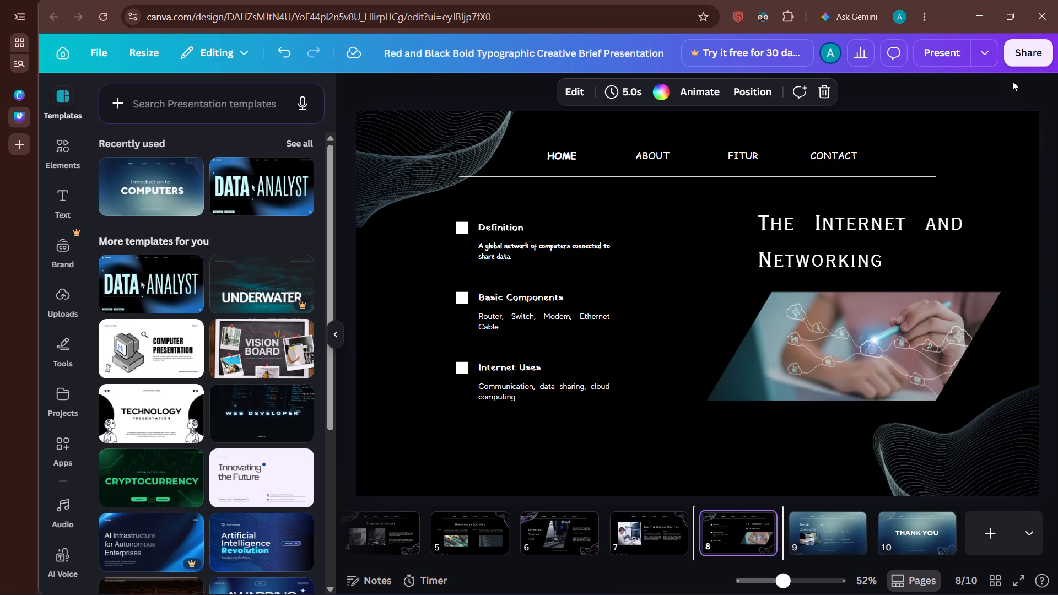
{"action": "key", "text": "Left"}
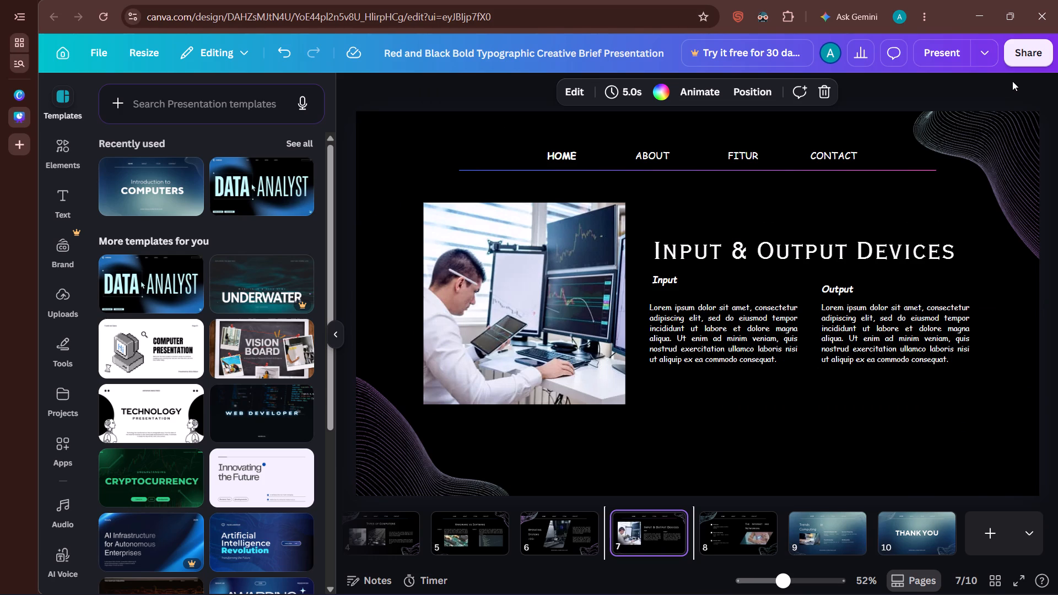
{"action": "key", "text": "Left"}
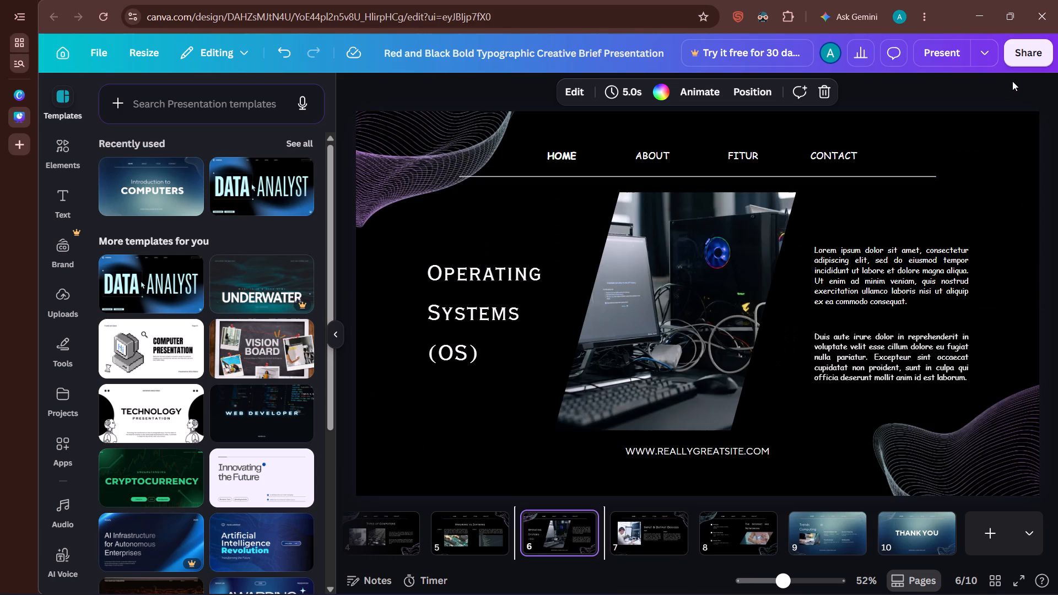
{"action": "key", "text": "Left"}
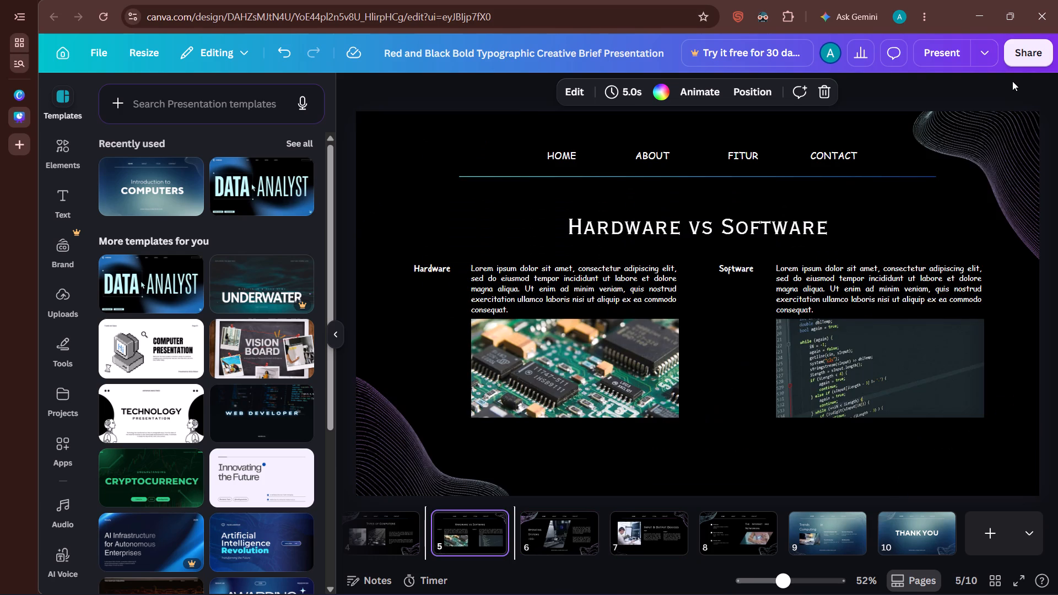
{"action": "key", "text": "Right"}
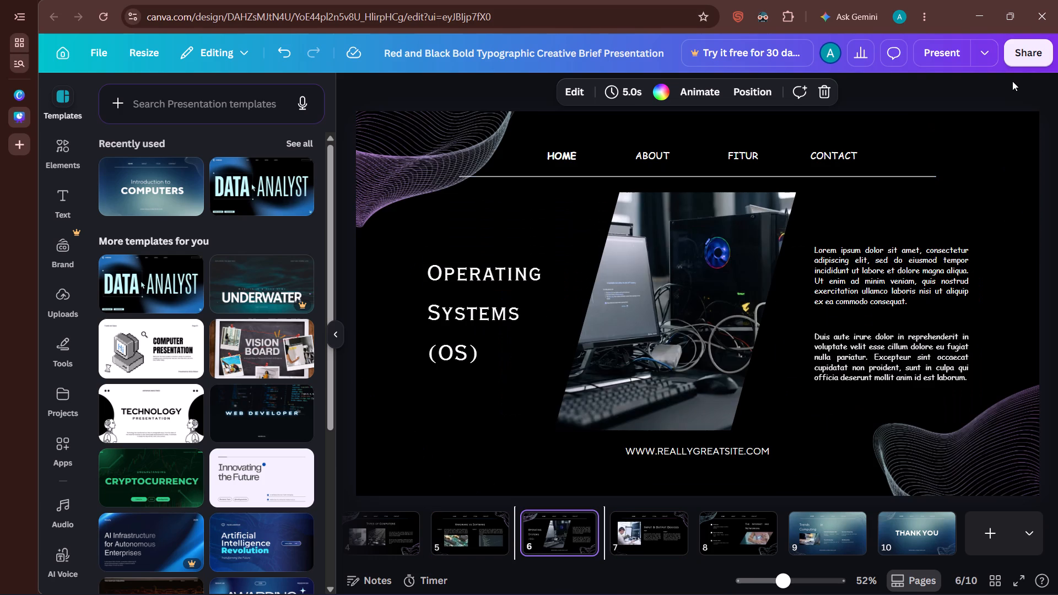
{"action": "key", "text": "Left"}
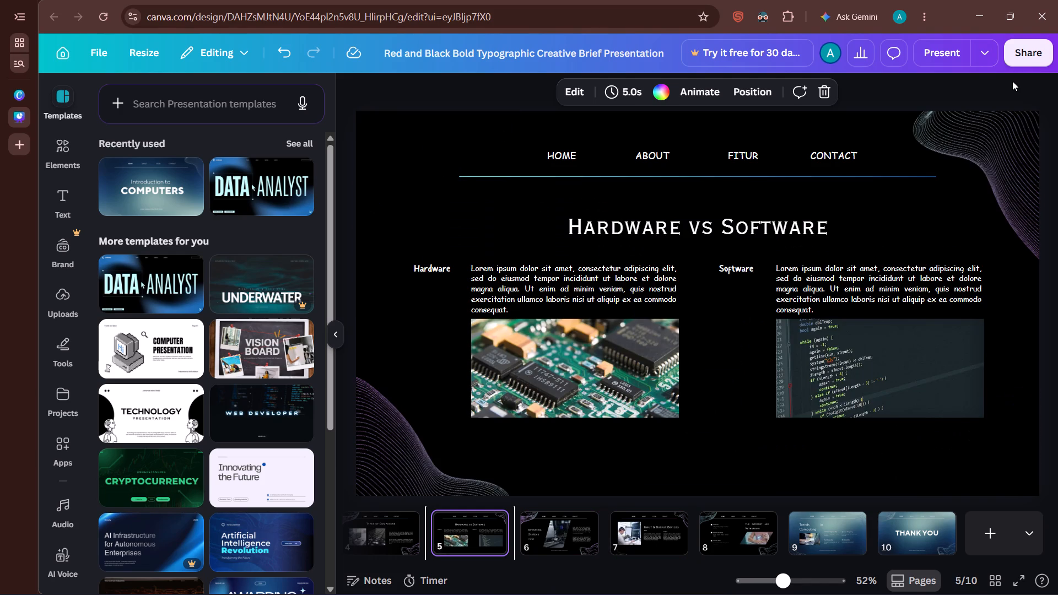
{"action": "key", "text": "Left"}
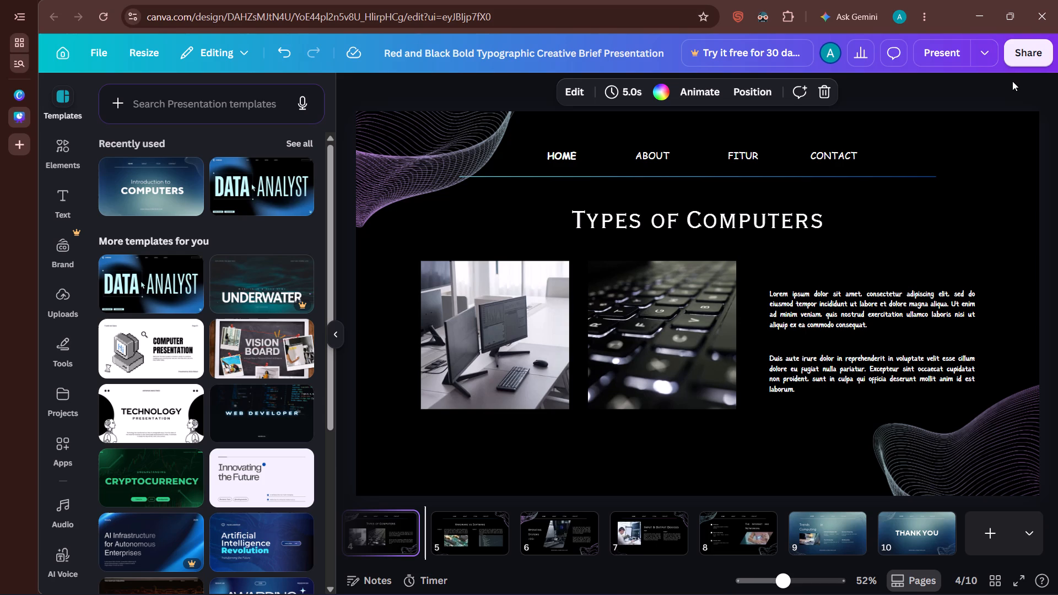
{"action": "key", "text": "Right"}
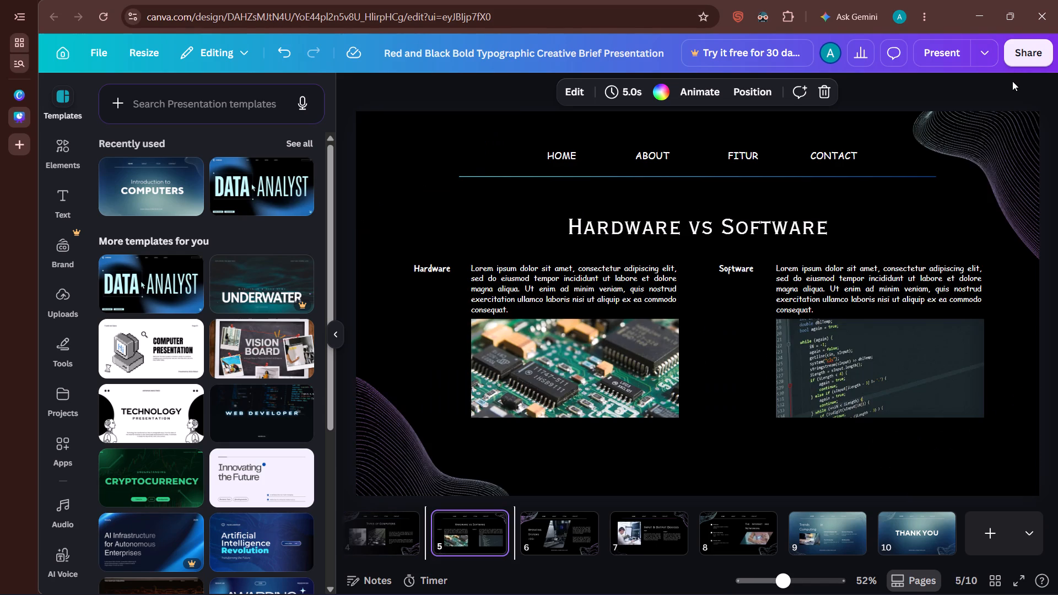
{"action": "key", "text": "Right"}
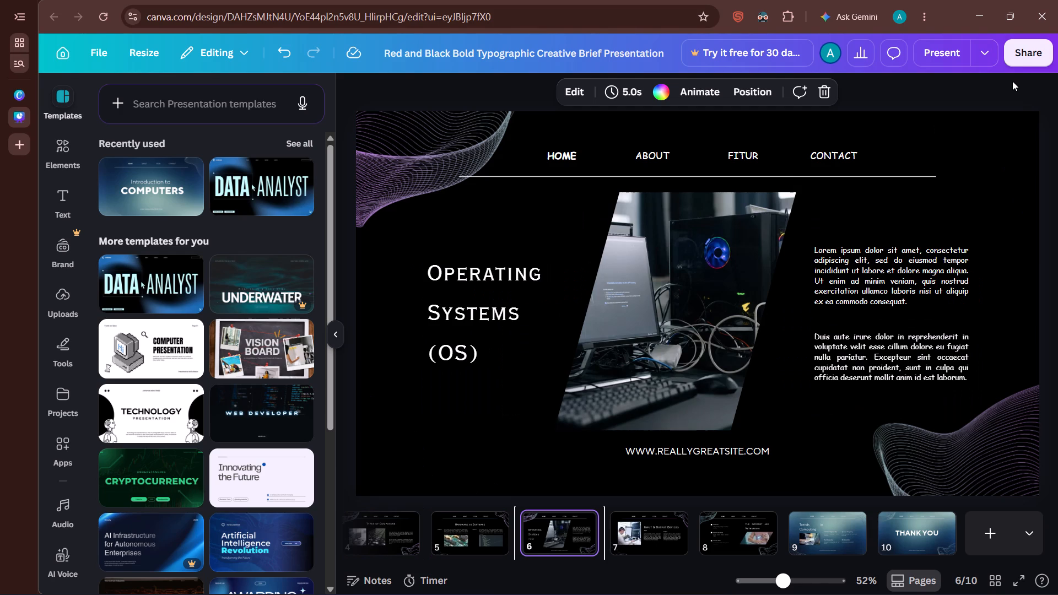
{"action": "key", "text": "Right"}
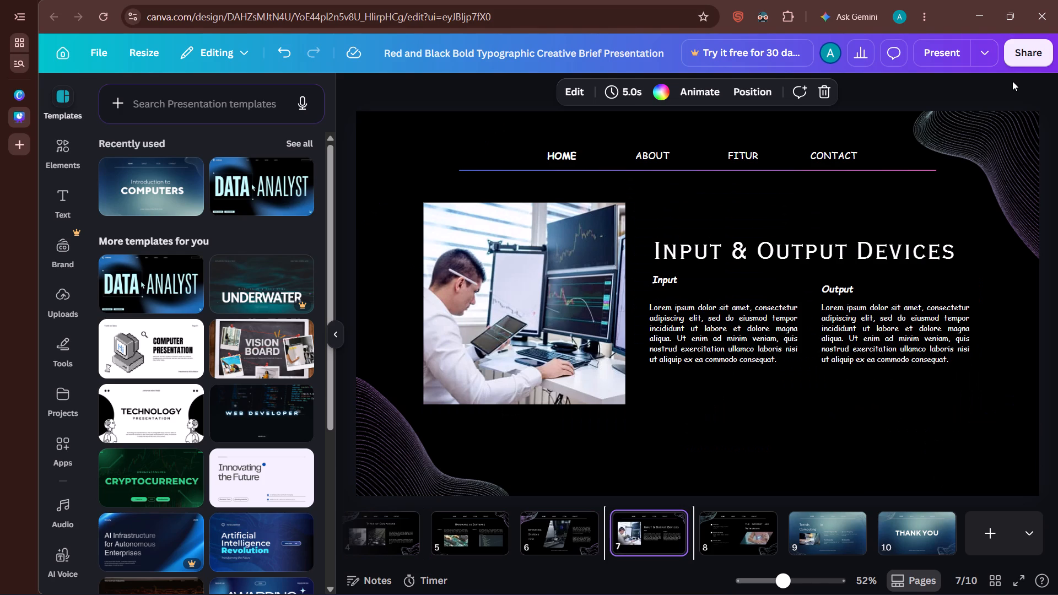
{"action": "key", "text": "Left"}
{"action": "key", "text": "Left"}
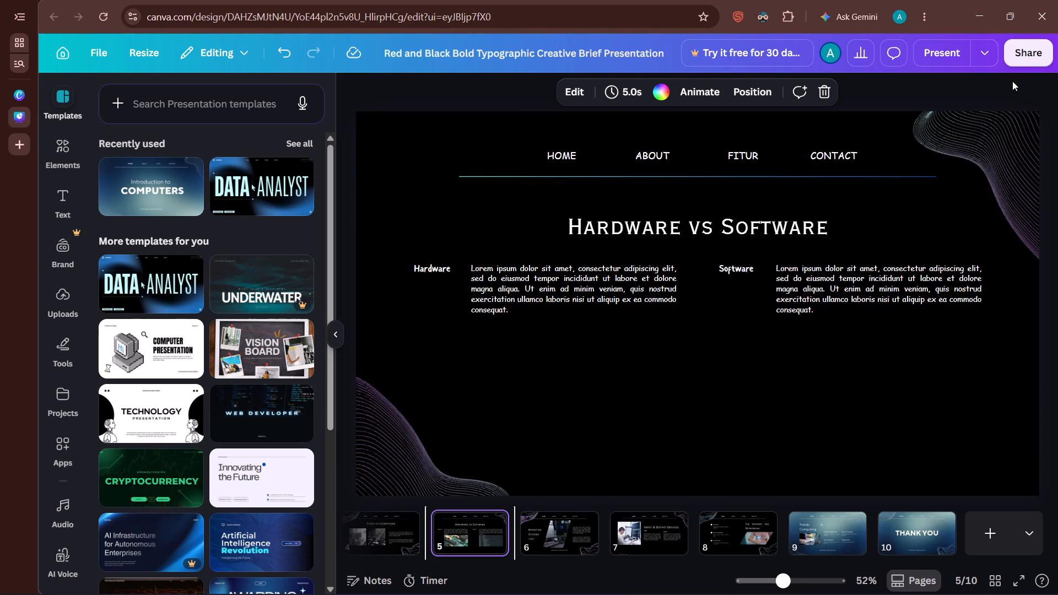
{"action": "key", "text": "Left"}
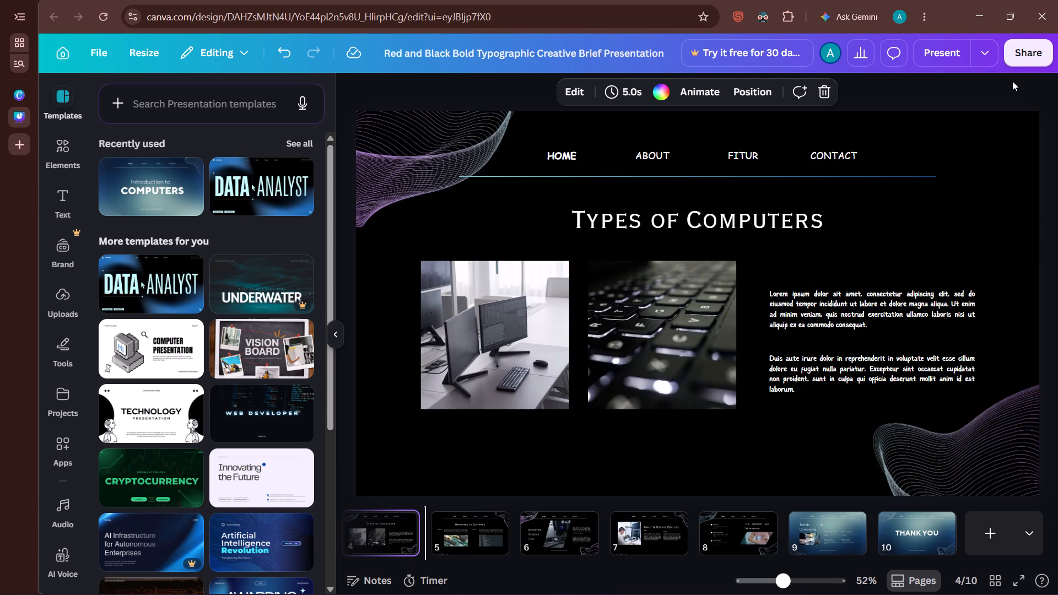
{"action": "key", "text": "Left"}
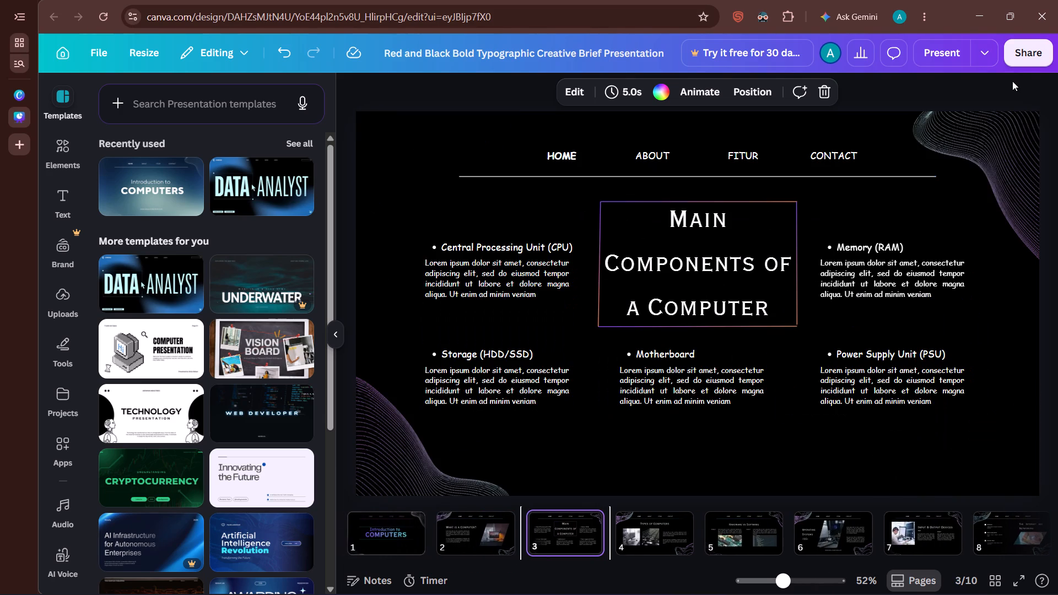
{"action": "key", "text": "Left"}
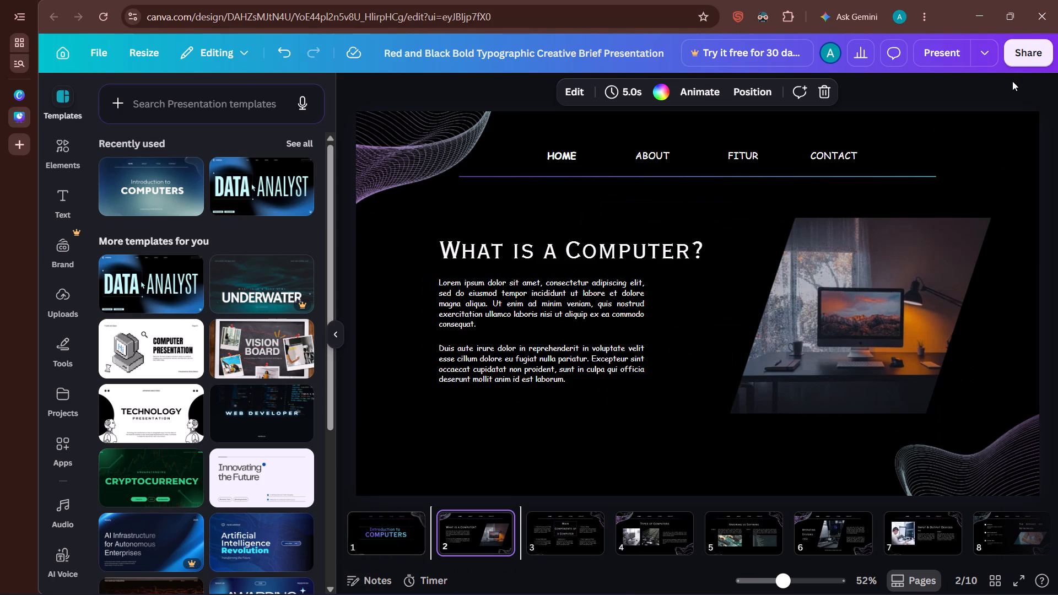
{"action": "key", "text": "Left"}
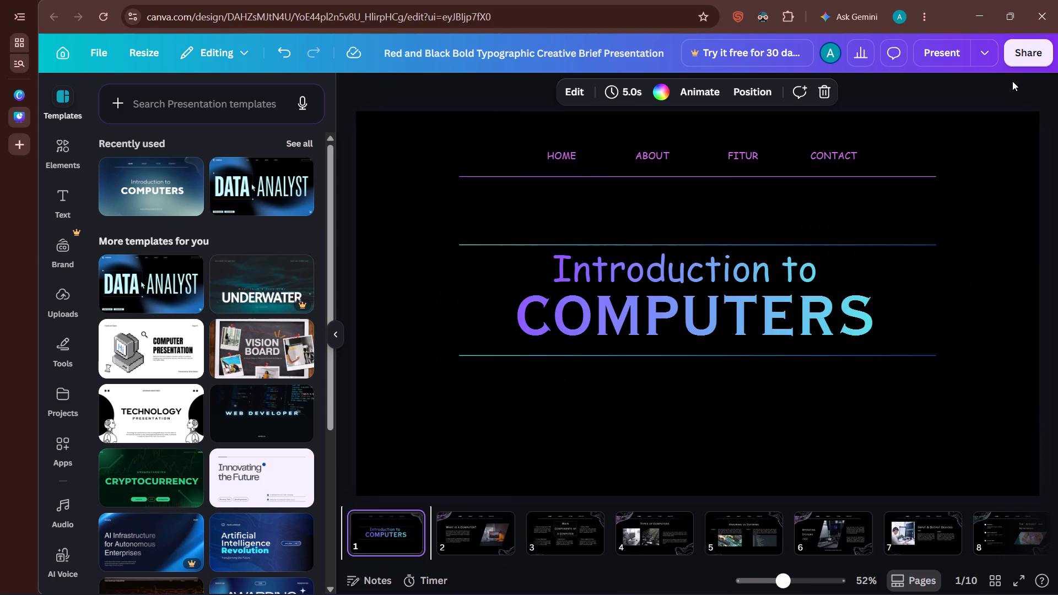
{"action": "key", "text": "Right"}
{"action": "key", "text": "Right"}
{"action": "key", "text": "Right"}
{"action": "key", "text": "Right"}
{"action": "key", "text": "Right"}
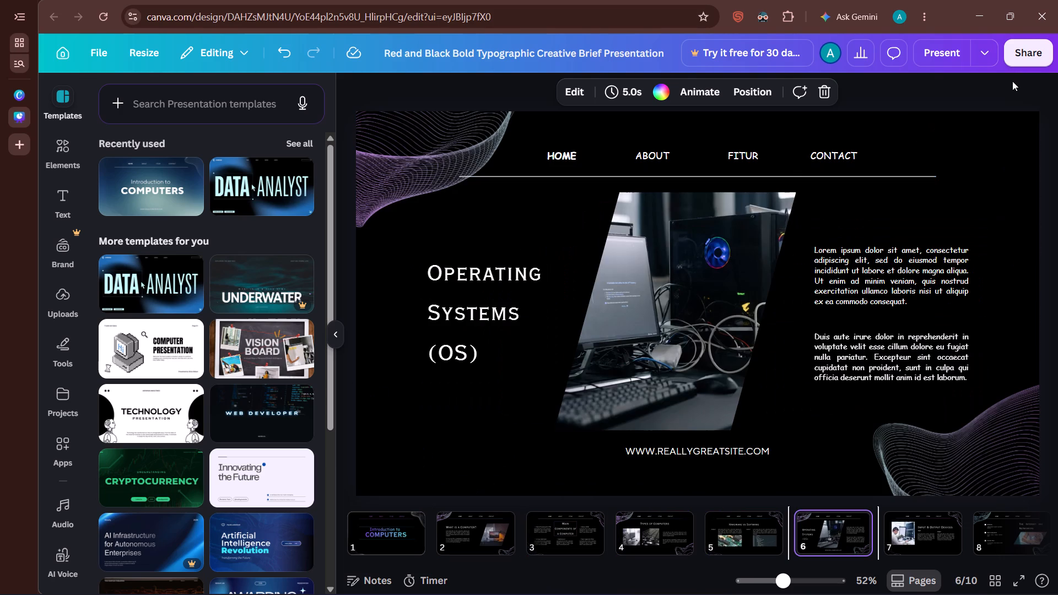
{"action": "key", "text": "Right"}
{"action": "key", "text": "Right"}
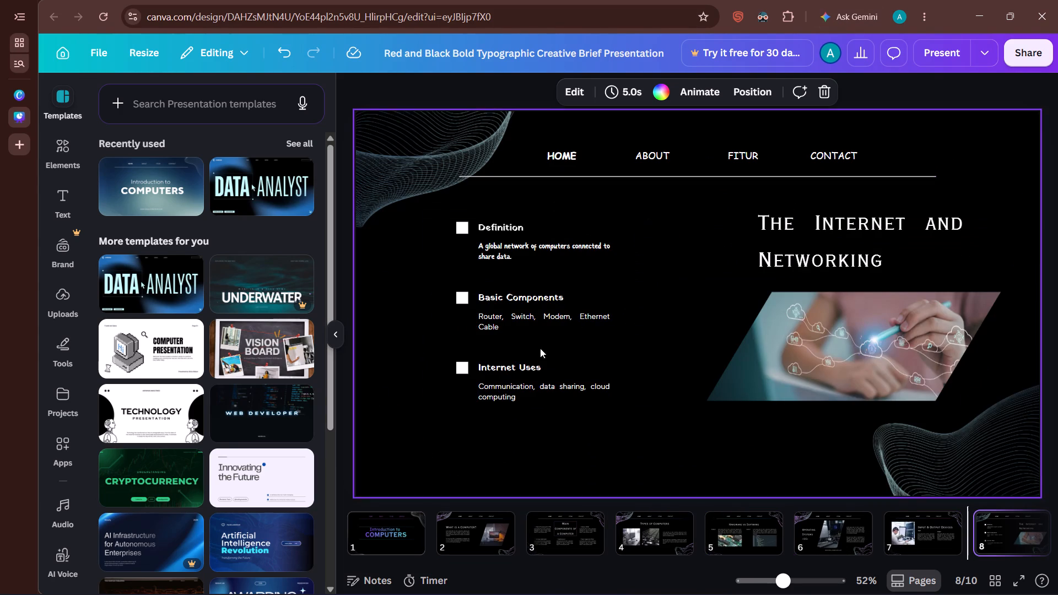
Change the font of the descriptions under "Basic Components" and "Internet Uses" on slide 8 to Sigher.
{"action": "left_click", "coordinate": [523, 333]}
{"action": "left_click", "coordinate": [503, 322]}
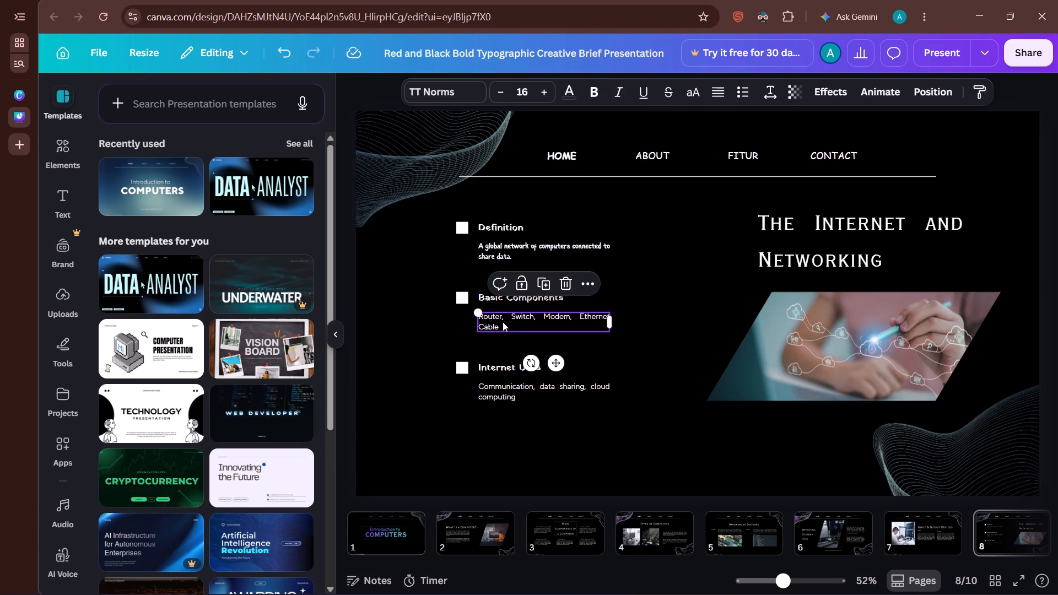
{"action": "left_click", "coordinate": [465, 90]}
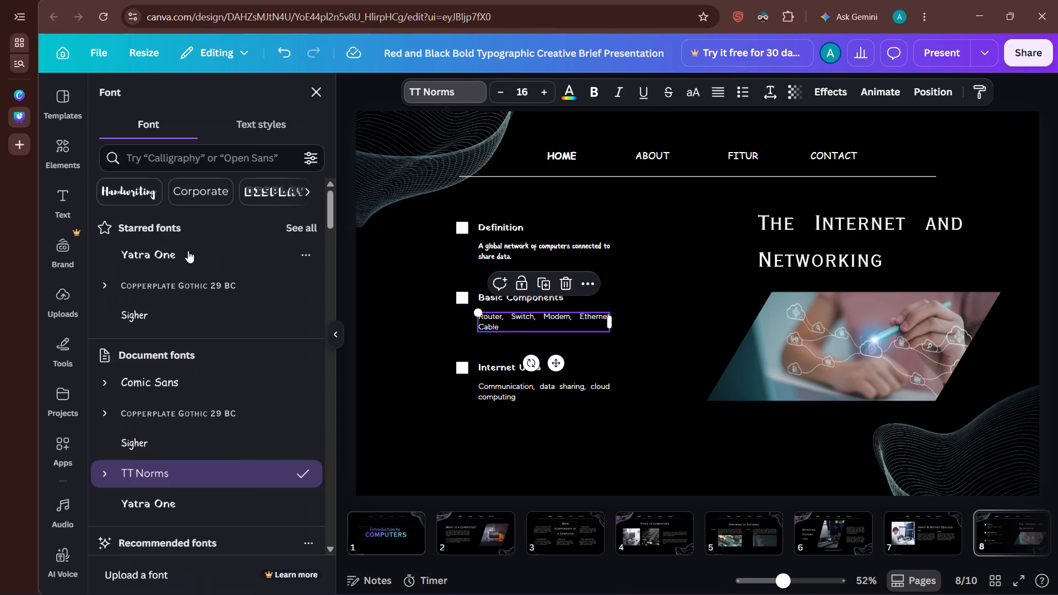
{"action": "left_click", "coordinate": [175, 308]}
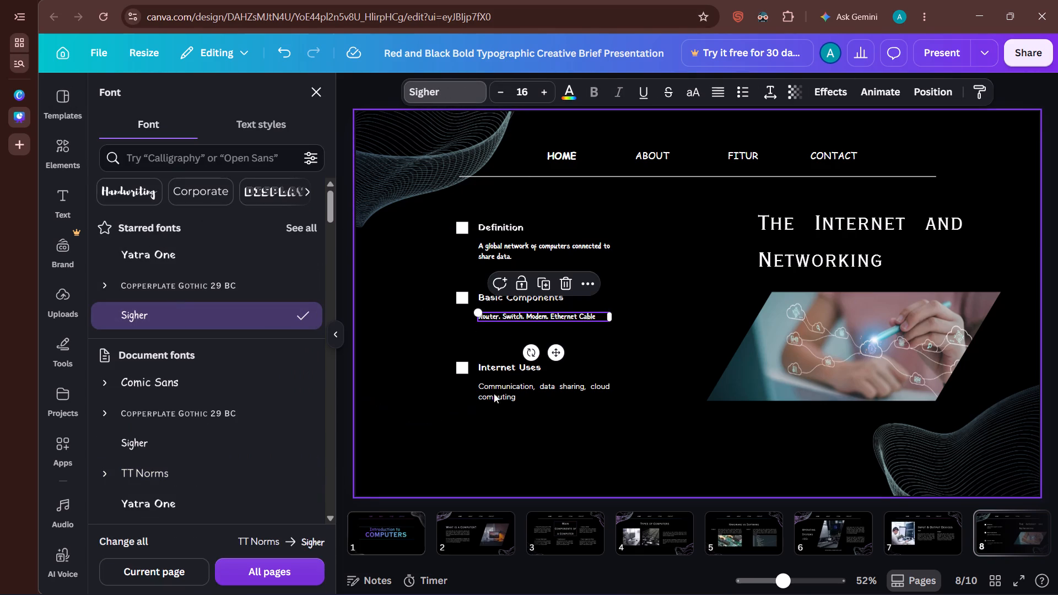
{"action": "left_click", "coordinate": [509, 390]}
{"action": "left_click", "coordinate": [213, 326]}
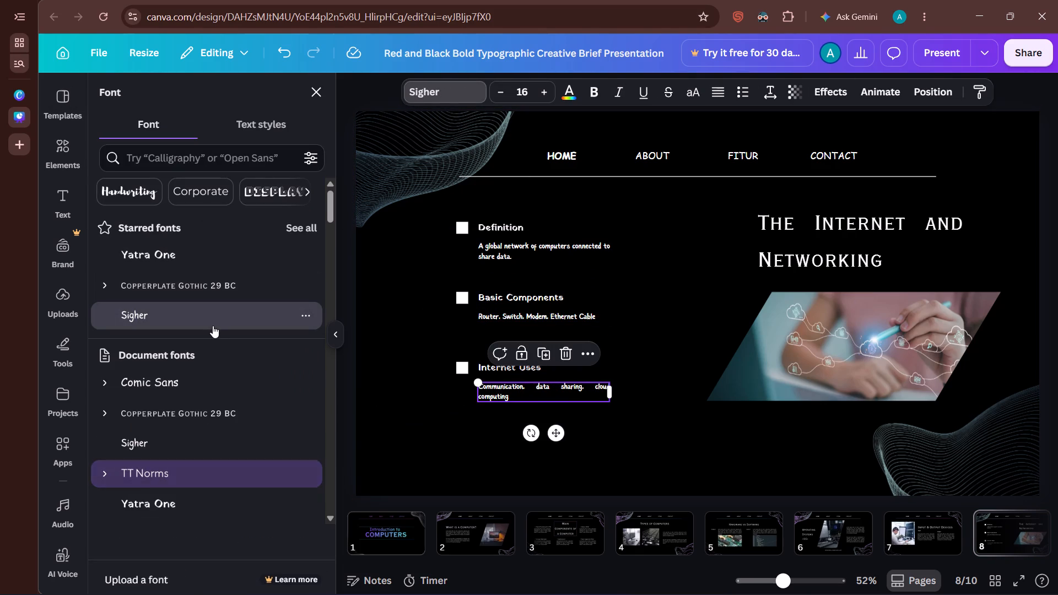
Change the "The Internet and Networking" title to Yatra One and reduce its font size to 55.
{"action": "left_click", "coordinate": [889, 245]}
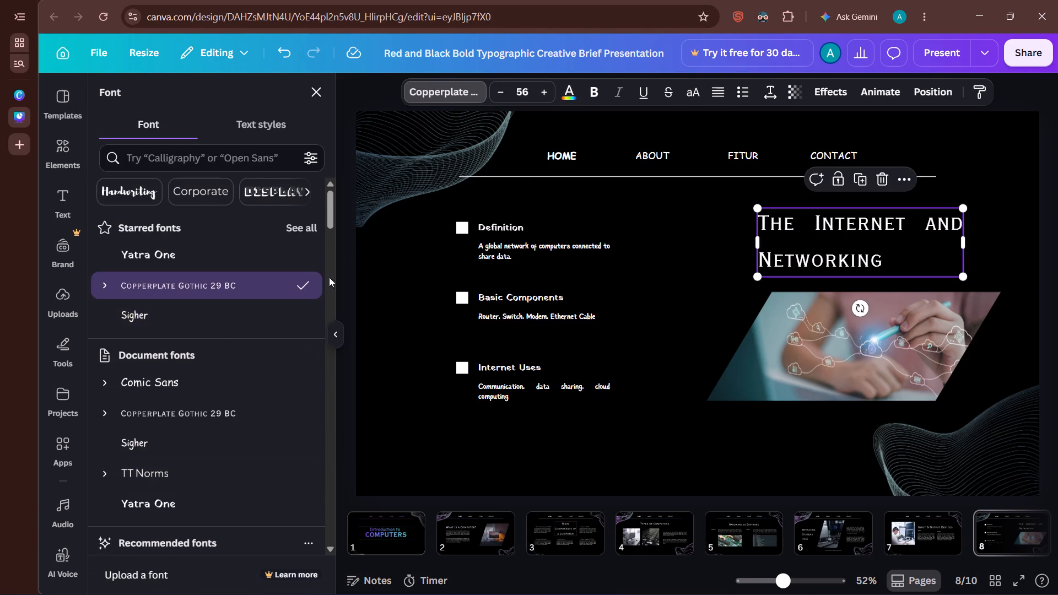
{"action": "left_click", "coordinate": [177, 243]}
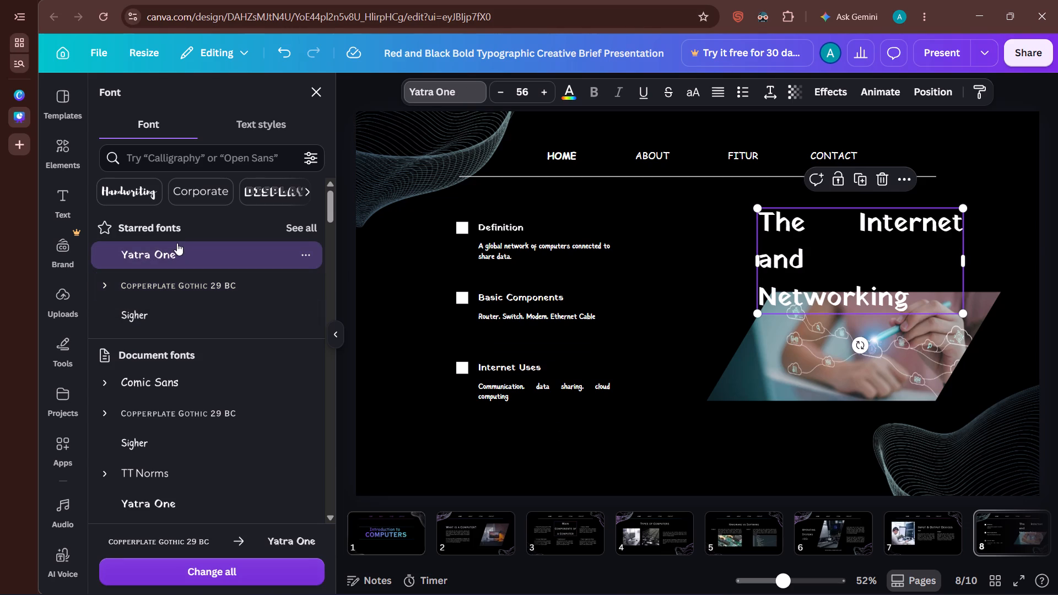
{"action": "right_click", "coordinate": [499, 93]}
{"action": "triple_click", "coordinate": [499, 93]}
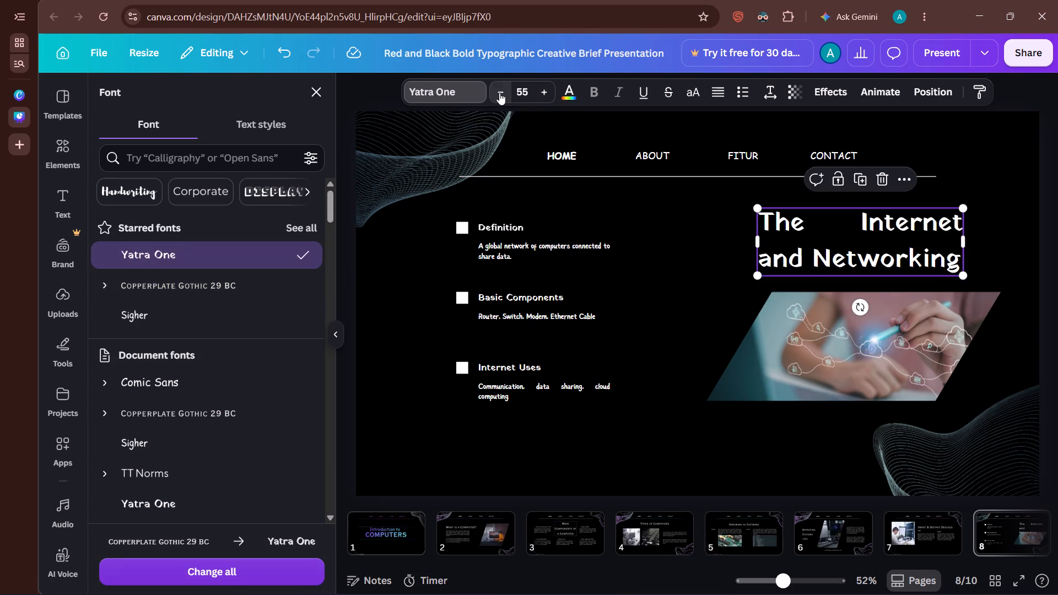
Reduce the font size of the "The Internet and Networking" title to 51.
{"action": "left_click", "coordinate": [499, 93]}
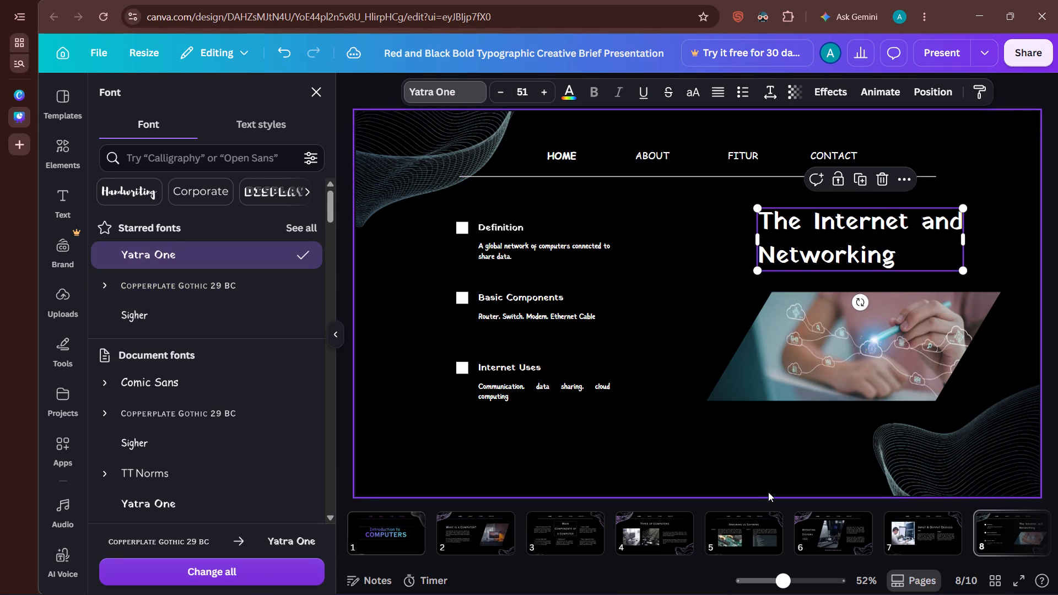
{"action": "left_click", "coordinate": [760, 459]}
Recolour the dark blue of both corner wave graphics on slide 8 to magenta (#cb6ce6).
{"action": "left_click", "coordinate": [431, 143]}
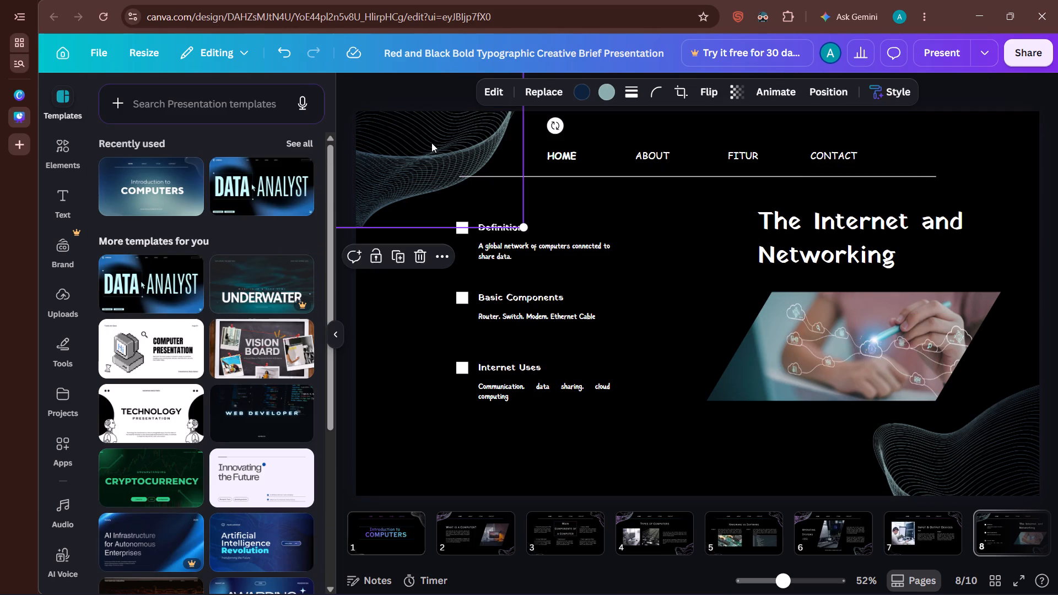
{"action": "left_click", "coordinate": [579, 94]}
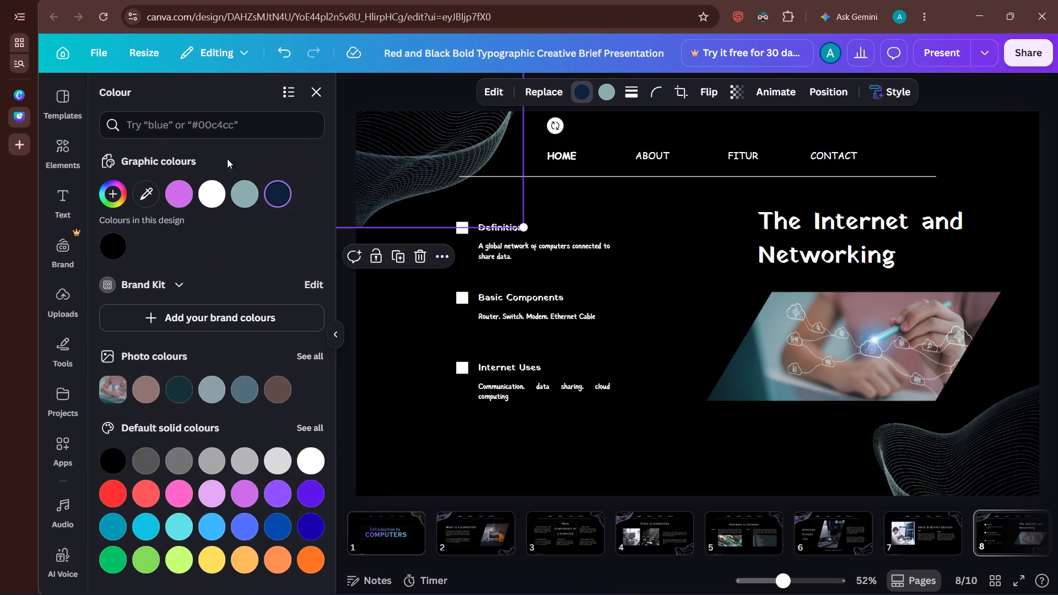
{"action": "left_click", "coordinate": [185, 197]}
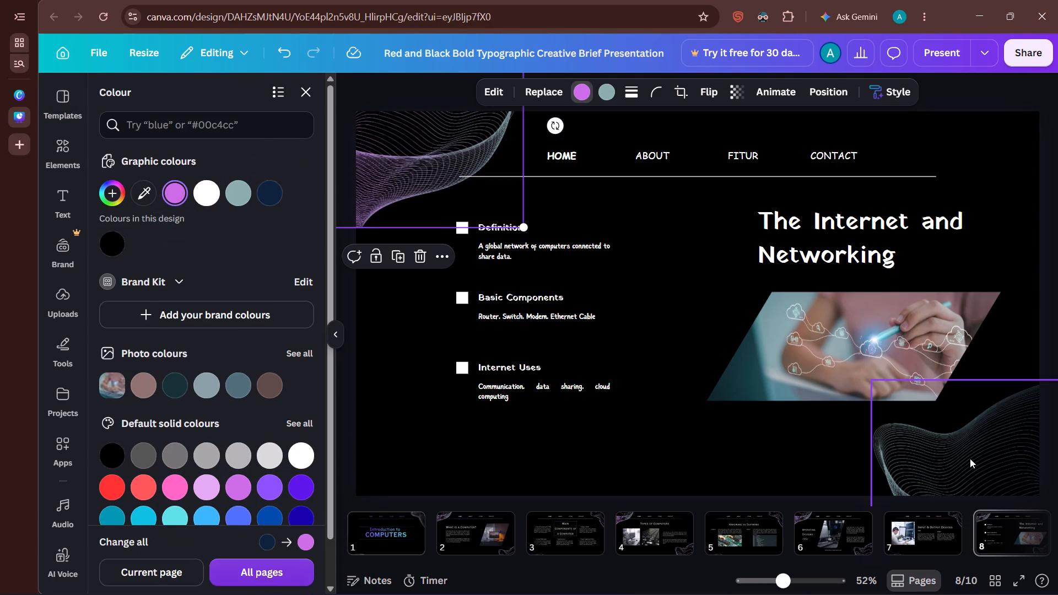
{"action": "left_click", "coordinate": [970, 458]}
{"action": "left_click", "coordinate": [177, 194]}
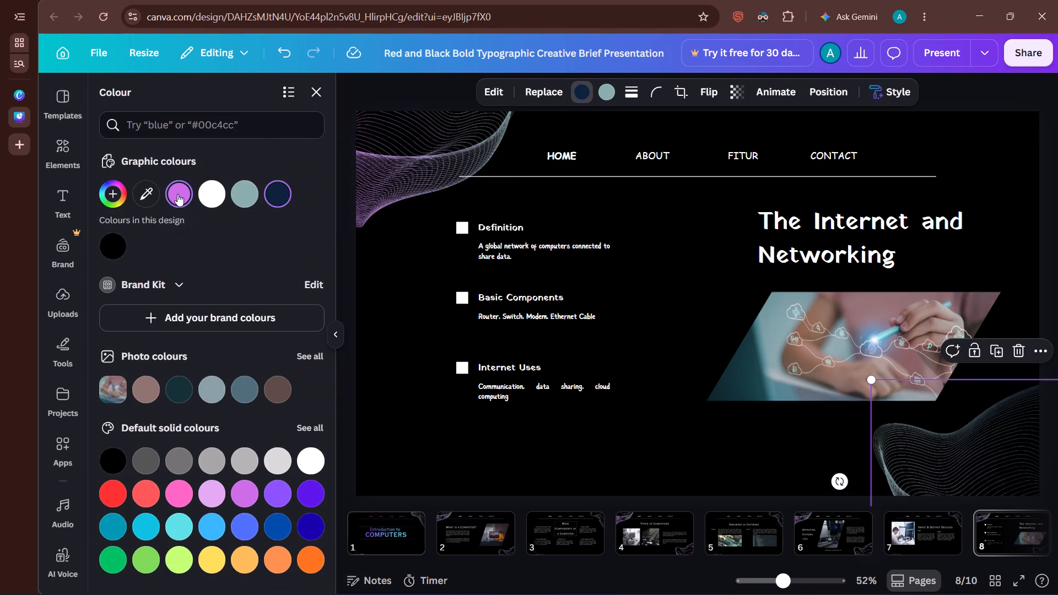
{"action": "left_click", "coordinate": [967, 89]}
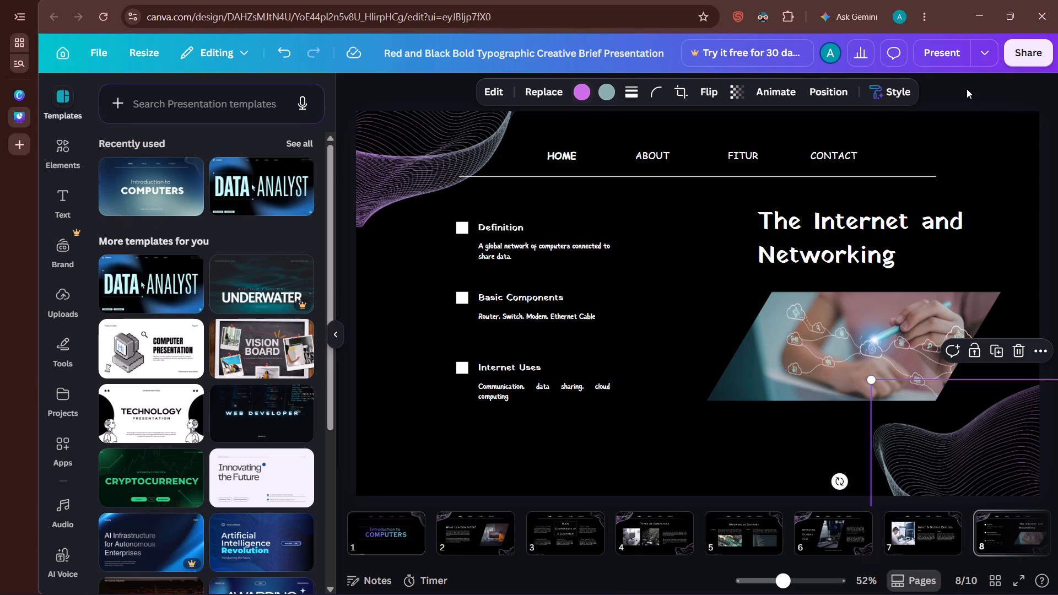
Go to slide 9 and change its blue gradient background to black.
{"action": "key", "text": "Right"}
{"action": "key", "text": "Left"}
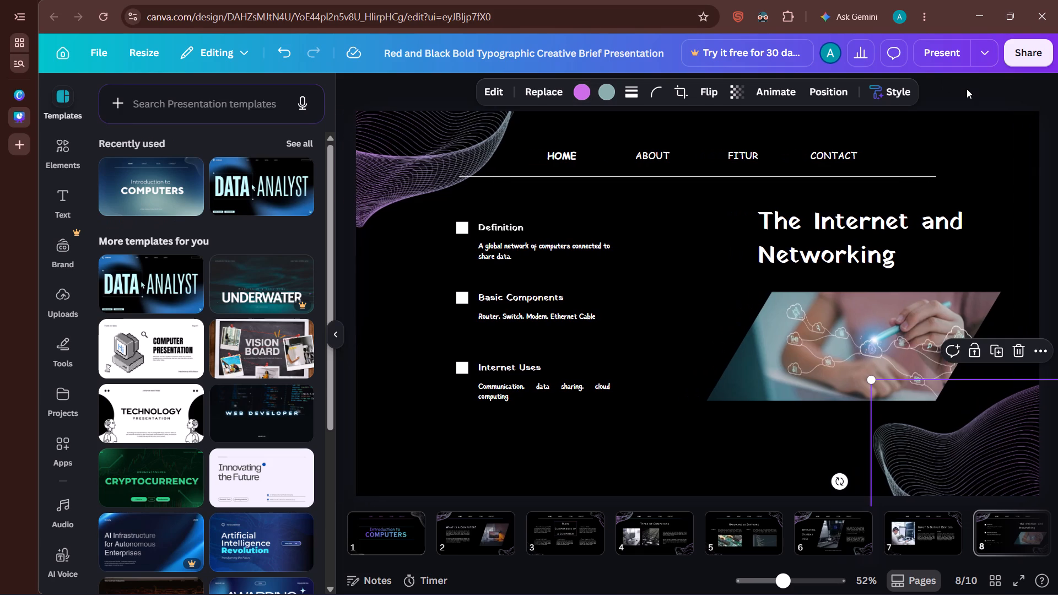
{"action": "left_click", "coordinate": [978, 95]}
{"action": "key", "text": "Right"}
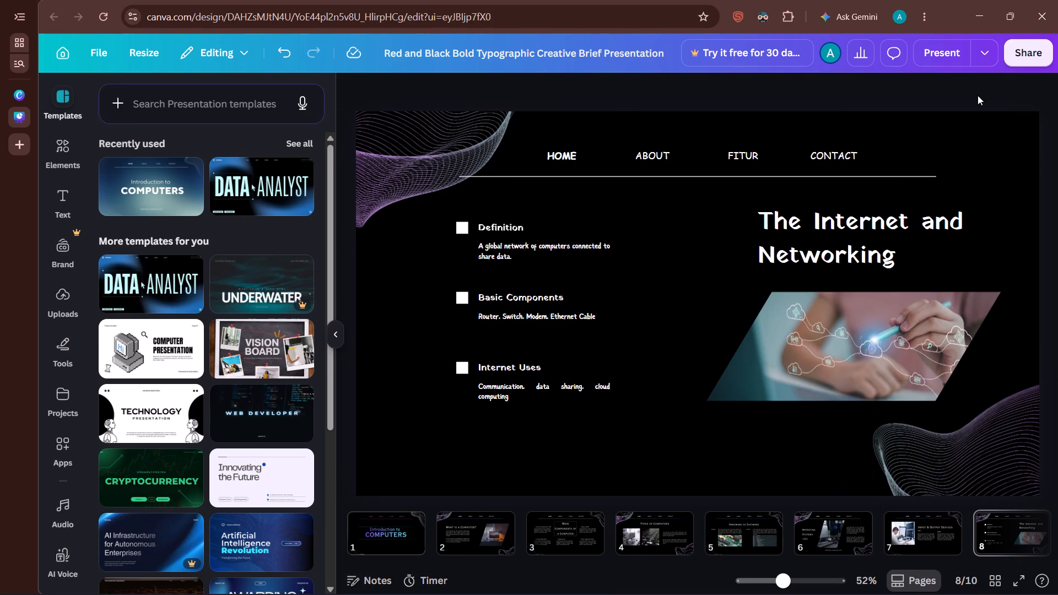
{"action": "left_click", "coordinate": [825, 216]}
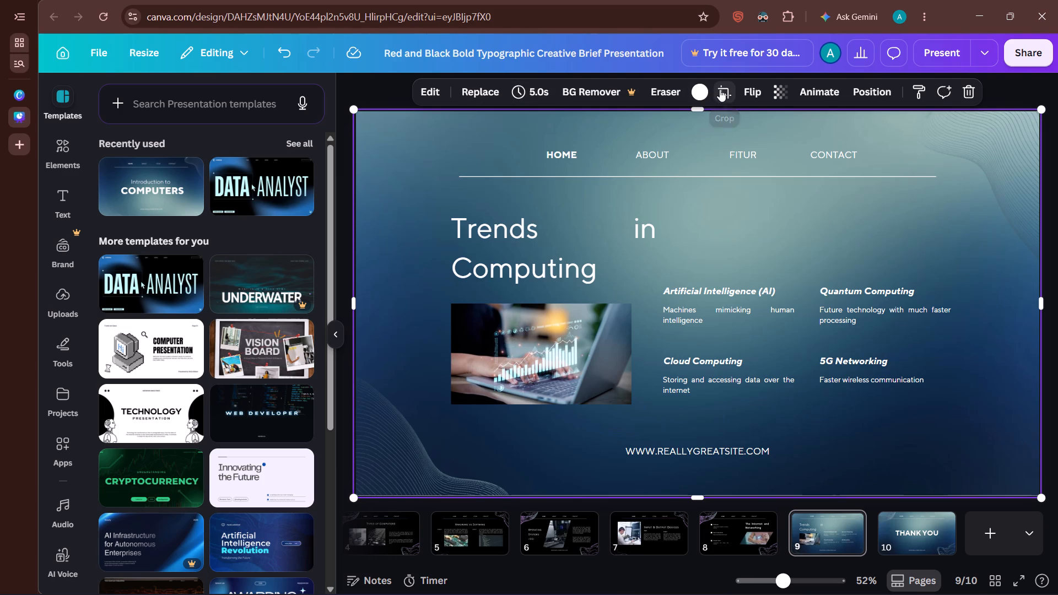
{"action": "left_click", "coordinate": [712, 89]}
{"action": "left_click", "coordinate": [708, 90]}
{"action": "left_click", "coordinate": [212, 189]}
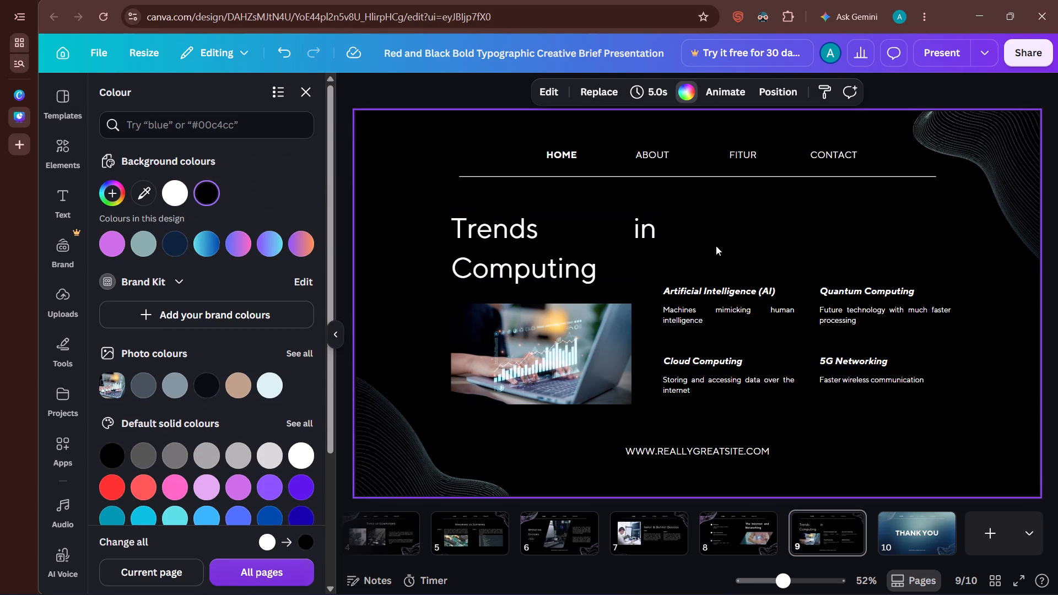
Recolour the dark blue of both corner wave graphics on slide 9 to magenta (#cb6ce6).
{"action": "left_click", "coordinate": [970, 181]}
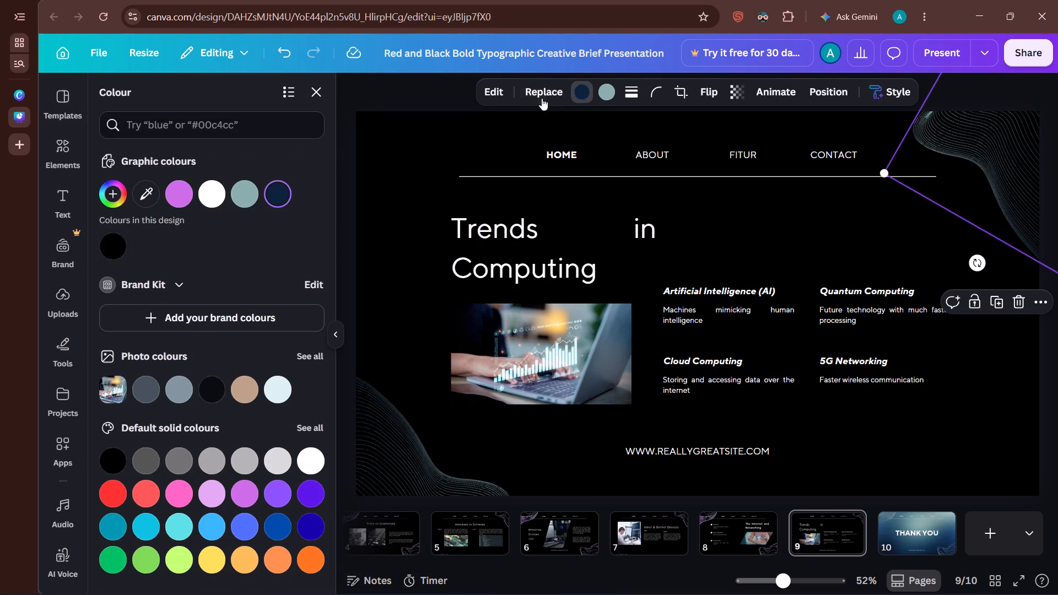
{"action": "left_click", "coordinate": [574, 96]}
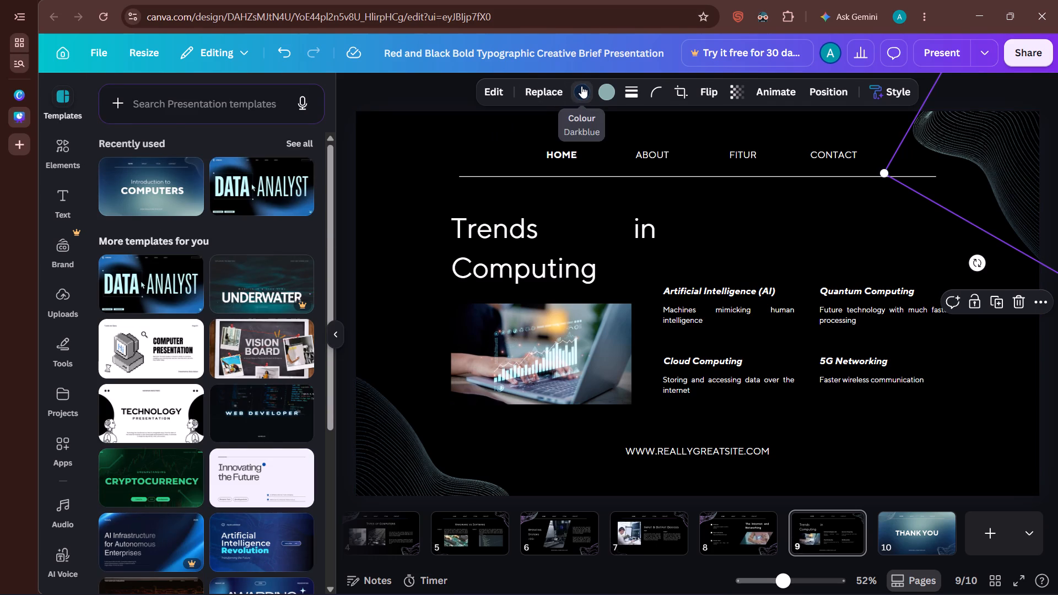
{"action": "left_click", "coordinate": [581, 86]}
{"action": "left_click", "coordinate": [179, 198]}
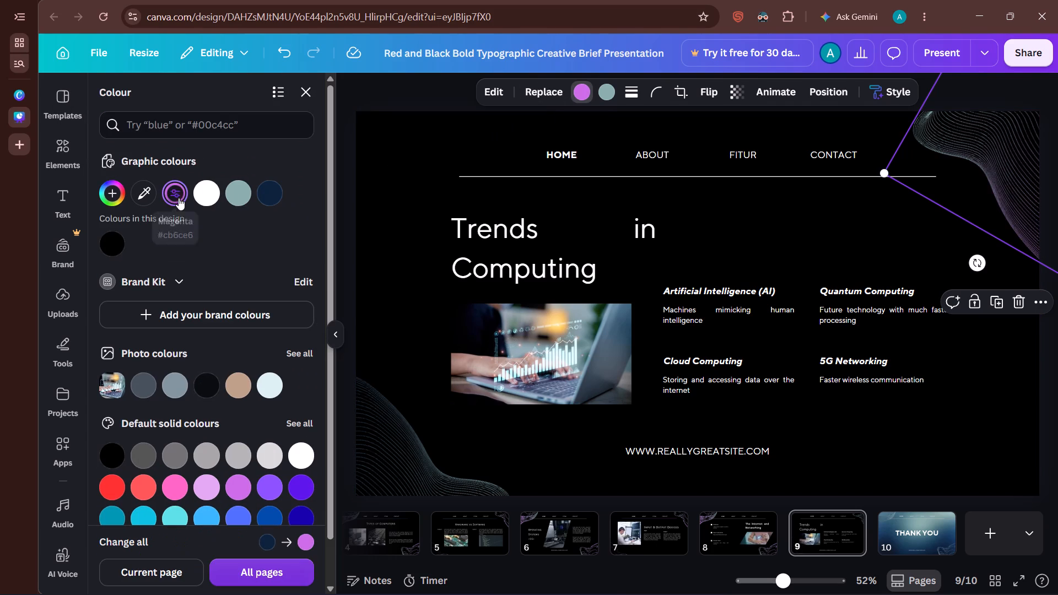
{"action": "left_click", "coordinate": [388, 420]}
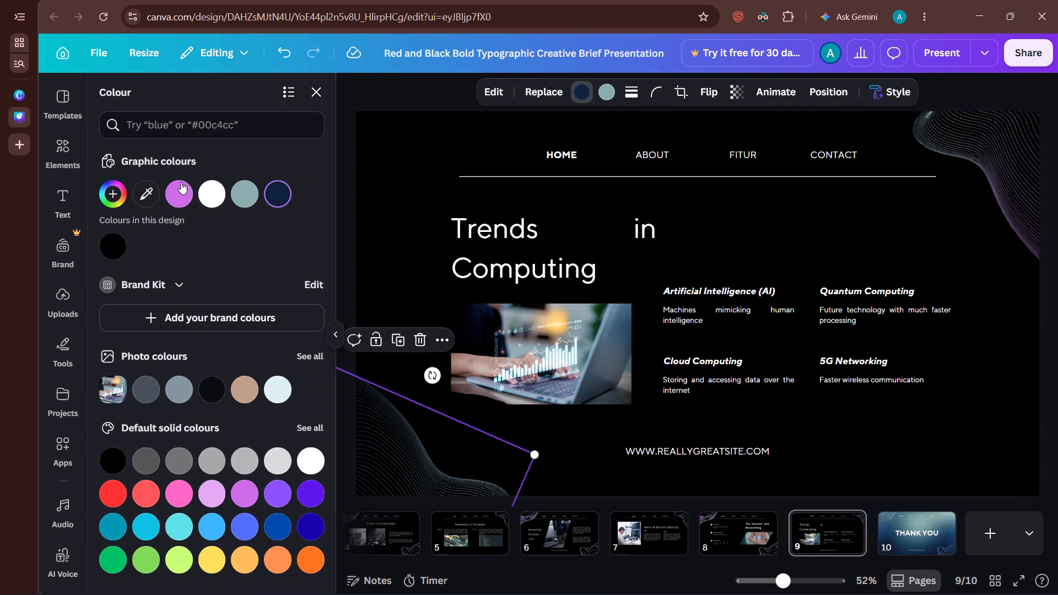
{"action": "left_click", "coordinate": [179, 183]}
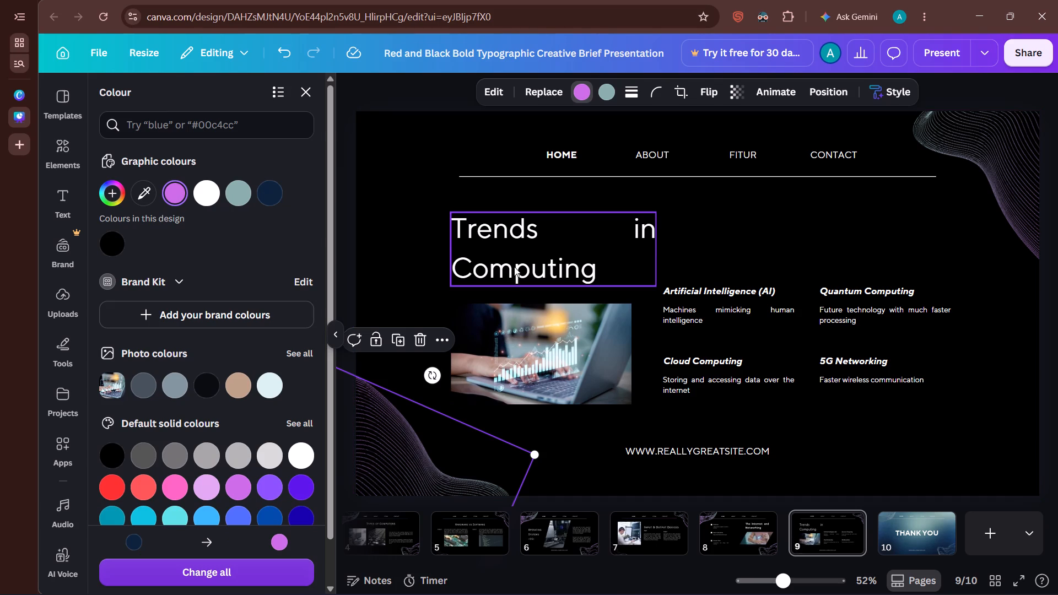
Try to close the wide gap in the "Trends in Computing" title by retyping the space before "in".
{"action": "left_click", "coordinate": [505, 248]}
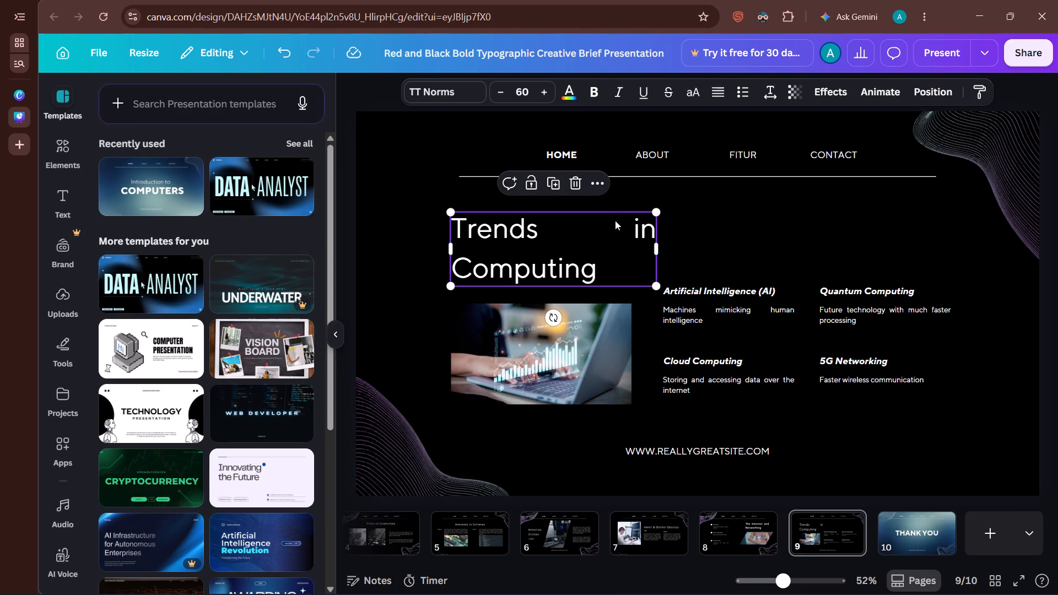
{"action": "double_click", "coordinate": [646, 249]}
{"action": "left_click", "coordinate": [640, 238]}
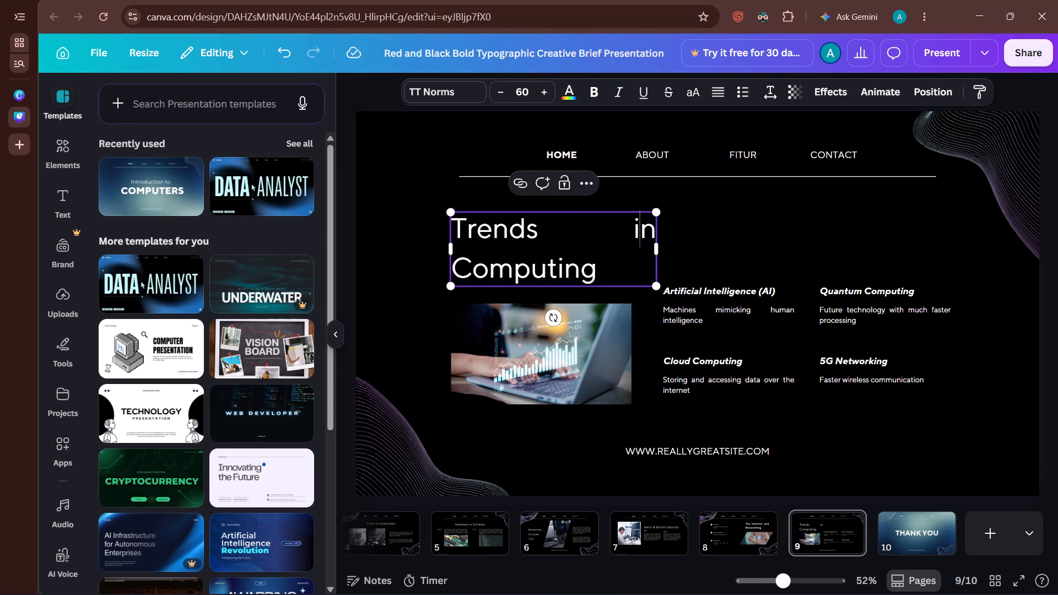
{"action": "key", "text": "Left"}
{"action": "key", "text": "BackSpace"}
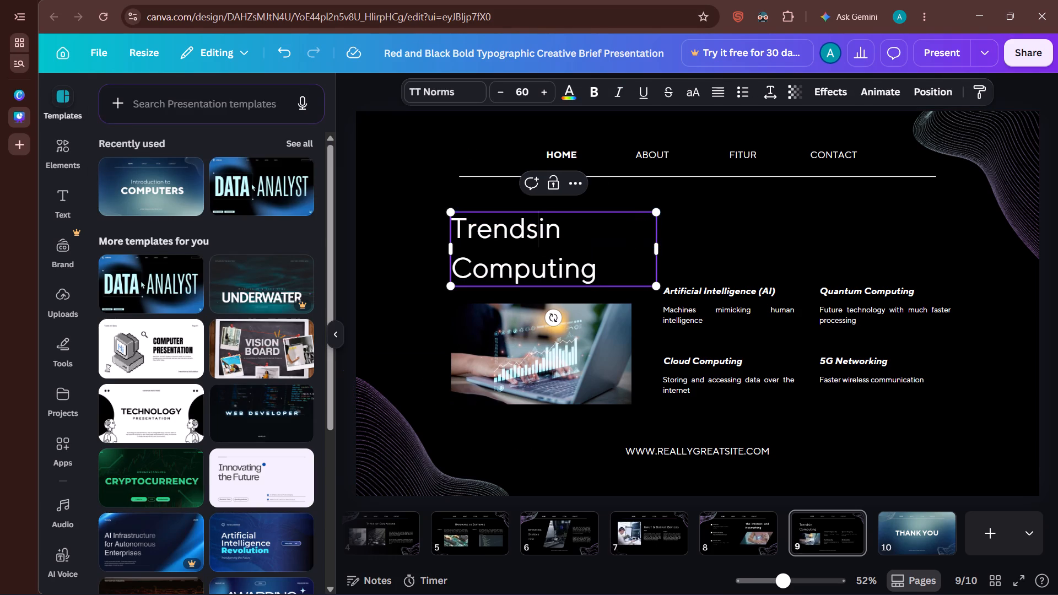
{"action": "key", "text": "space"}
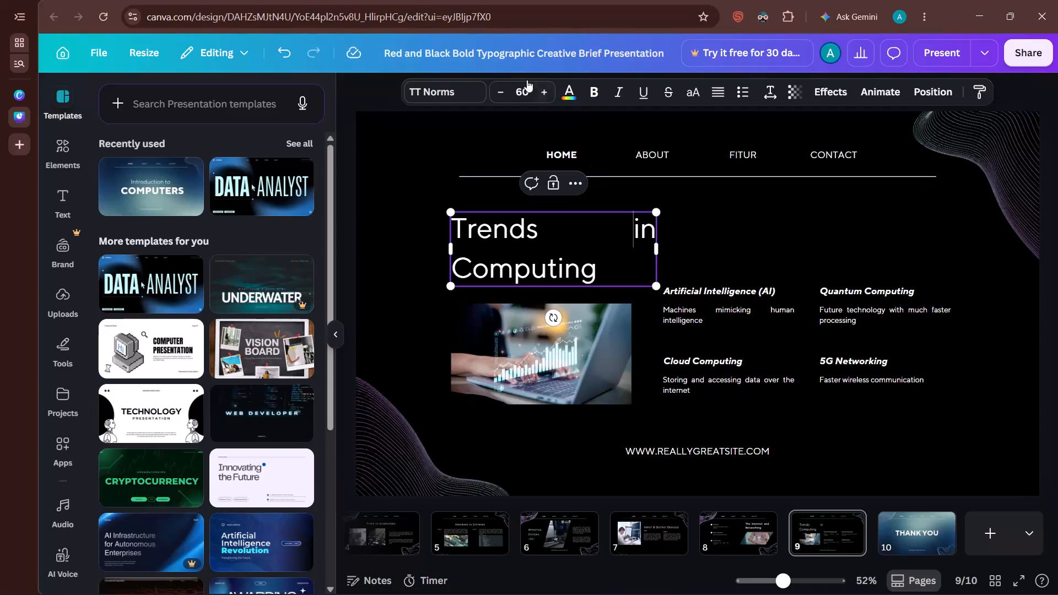
Change the font of the "Trends in Computing" title to Yatra One and retype the space before "in".
{"action": "left_click", "coordinate": [455, 100]}
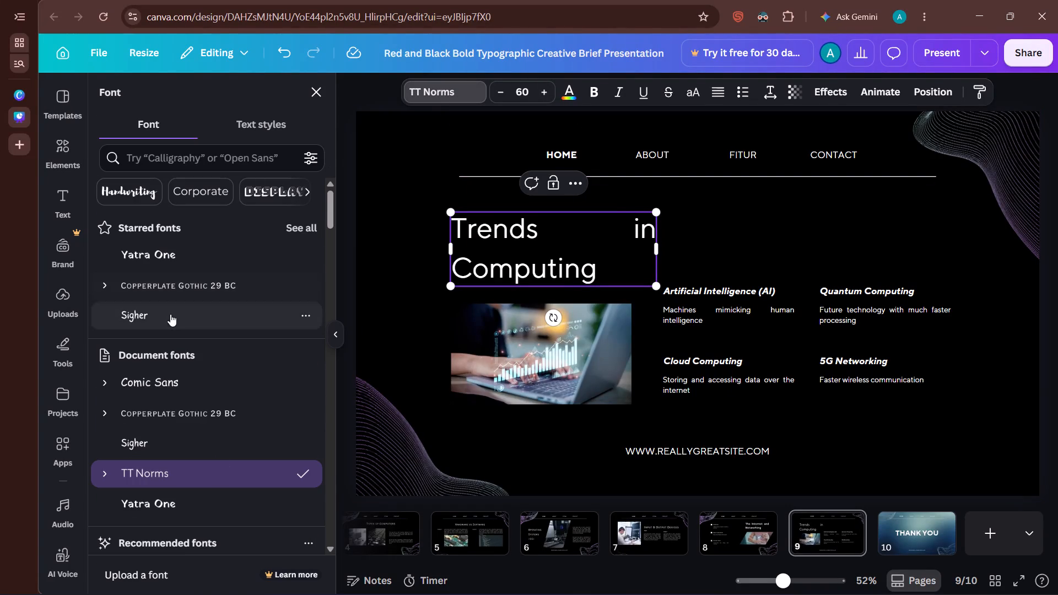
{"action": "left_click", "coordinate": [179, 266]}
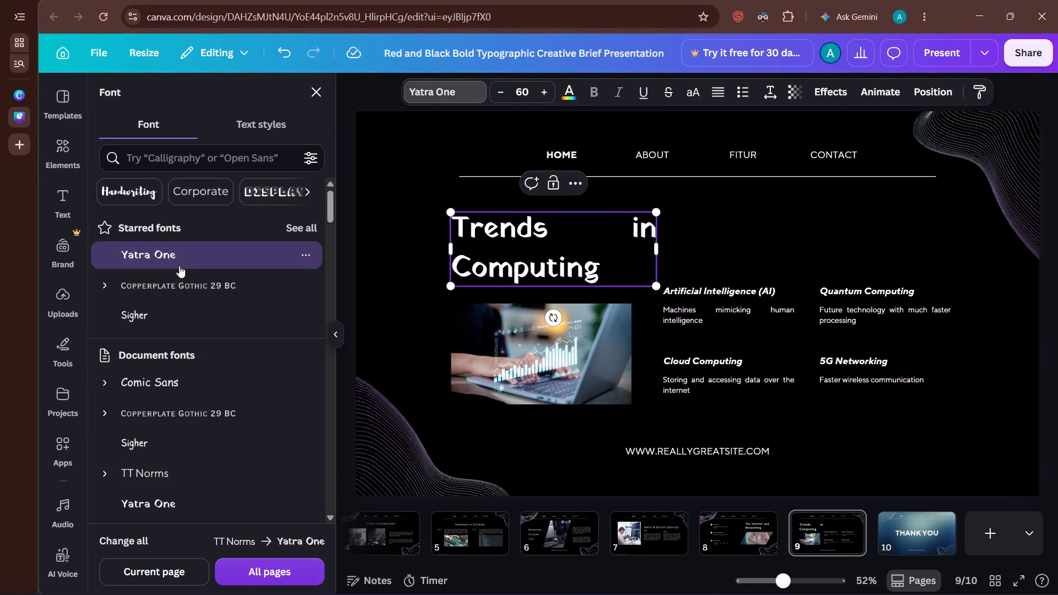
{"action": "key", "text": "BackSpace"}
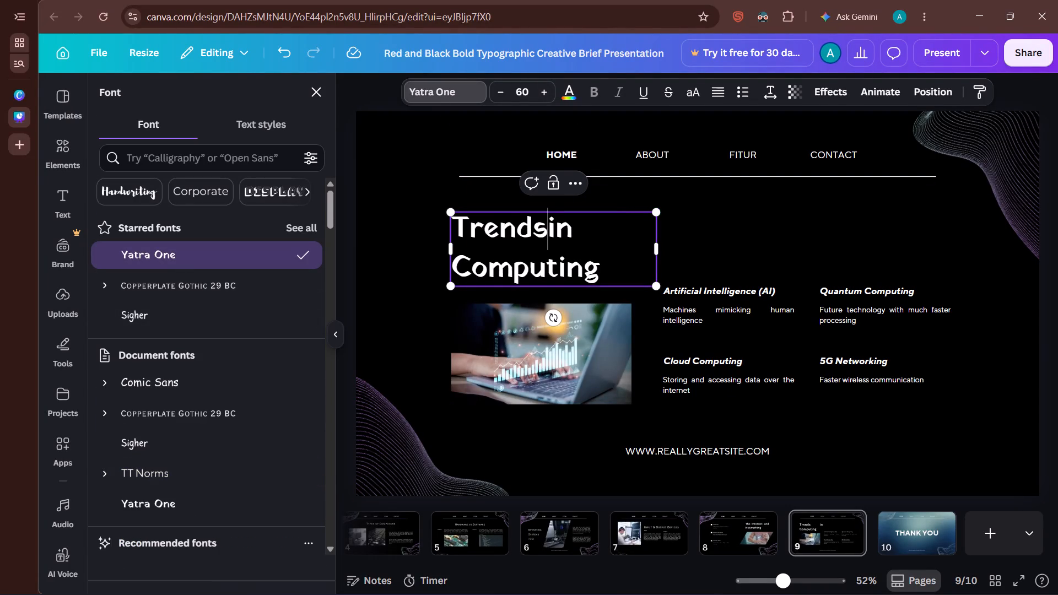
{"action": "key", "text": "space"}
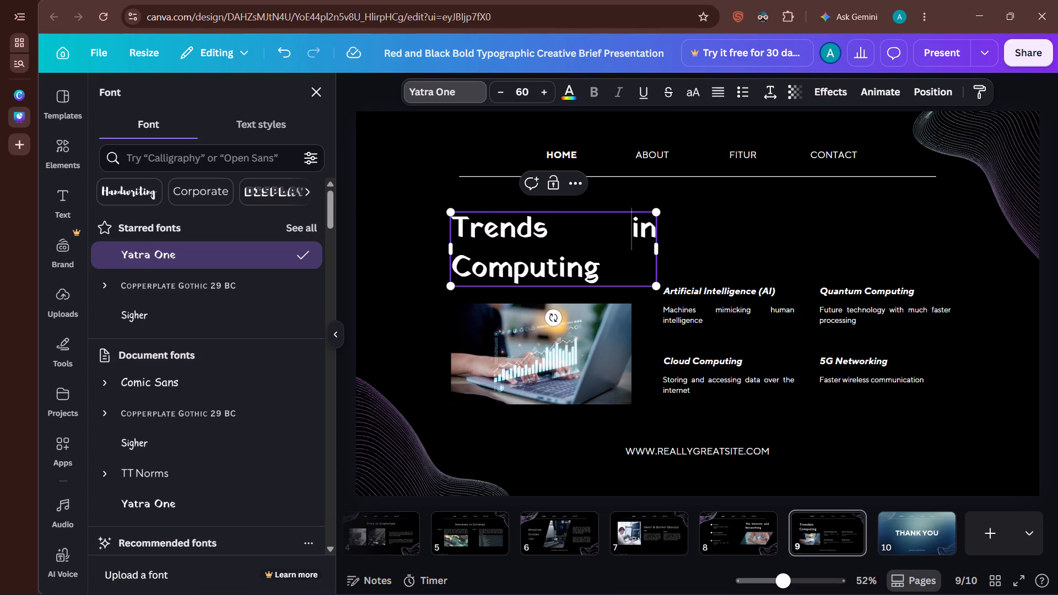
Narrow the "Trends in Computing" text box slightly and reduce its font size to 56.
{"action": "left_click_drag", "start_coordinate": [660, 250], "coordinate": [601, 251]}
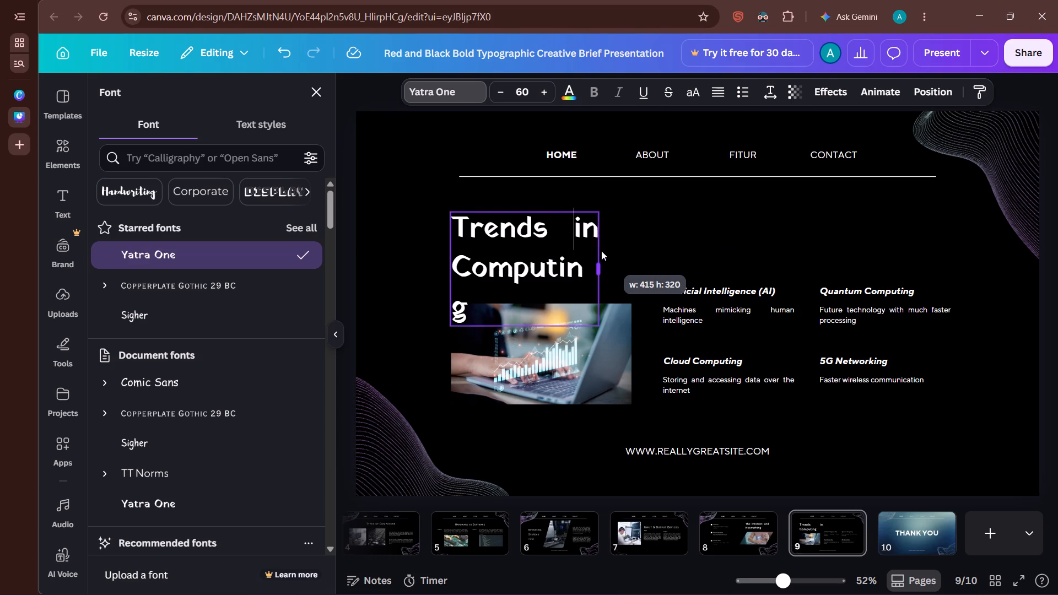
{"action": "left_click_drag", "start_coordinate": [601, 251], "coordinate": [634, 248]}
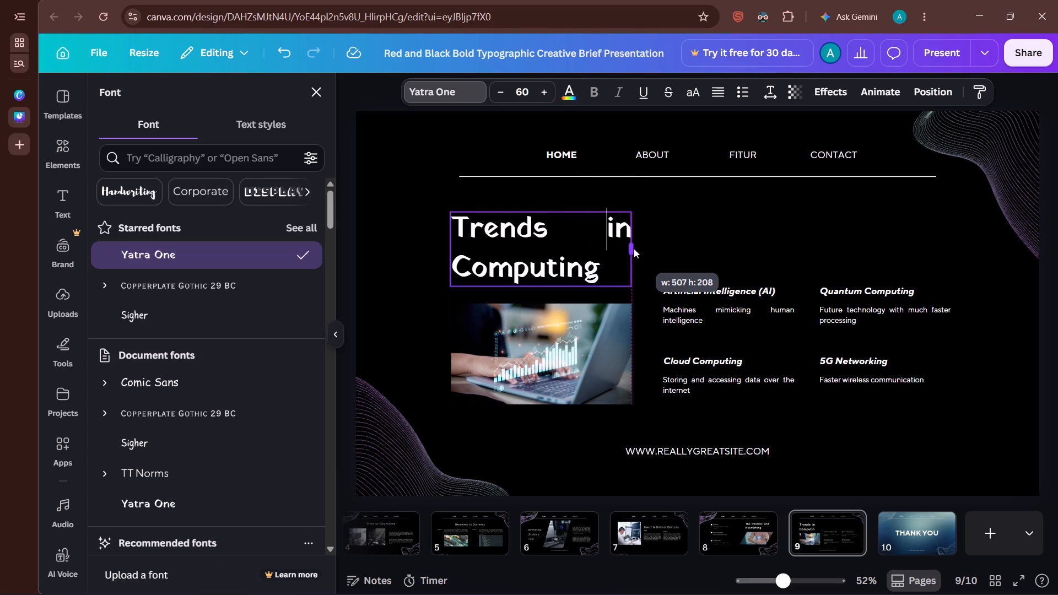
{"action": "left_click_drag", "start_coordinate": [634, 248], "coordinate": [622, 250]}
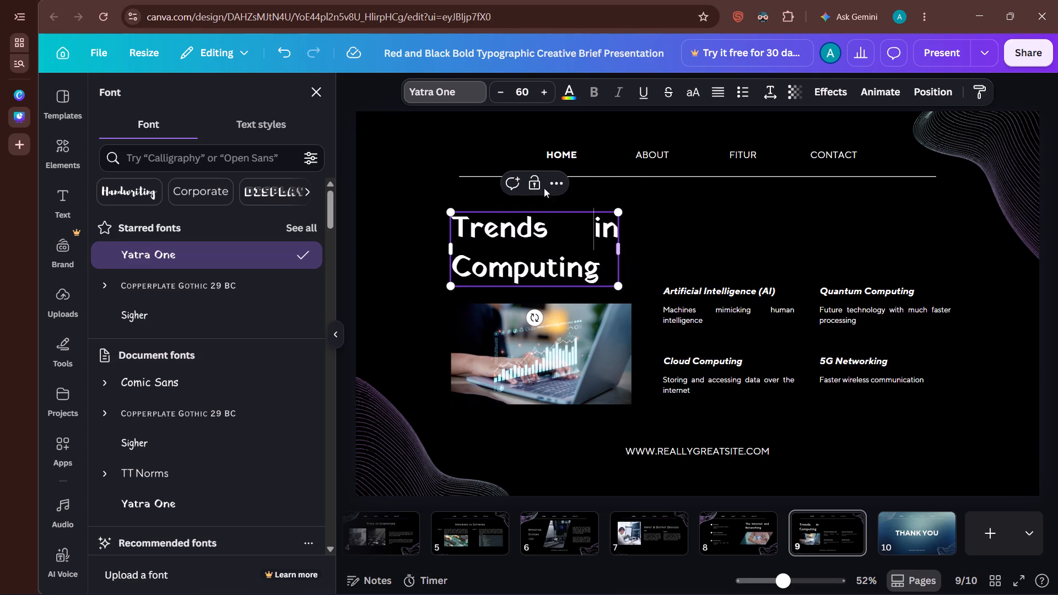
{"action": "left_click", "coordinate": [509, 85]}
{"action": "double_click", "coordinate": [509, 85]}
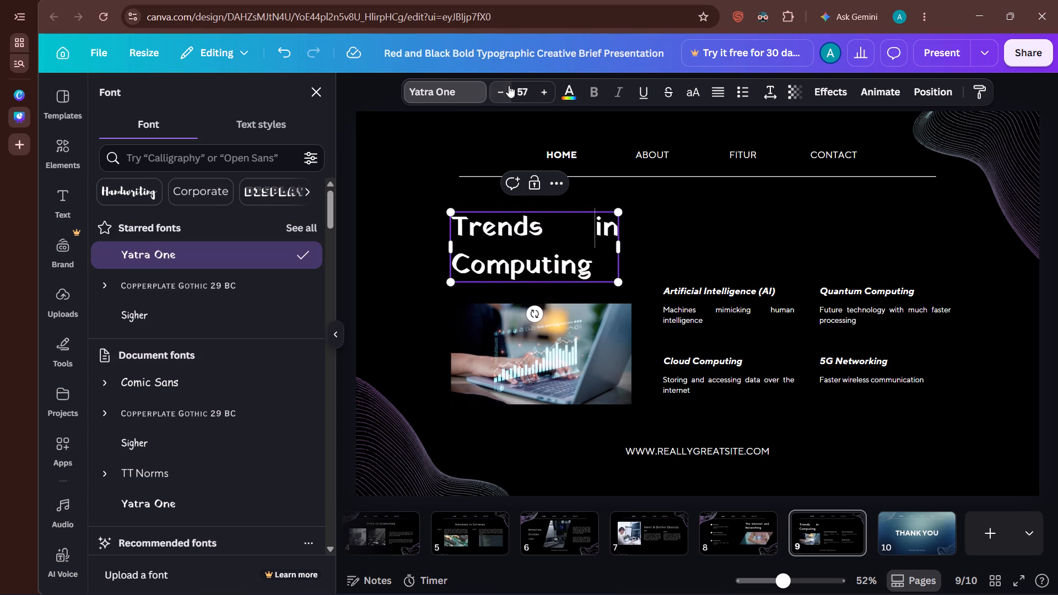
{"action": "left_click", "coordinate": [509, 85]}
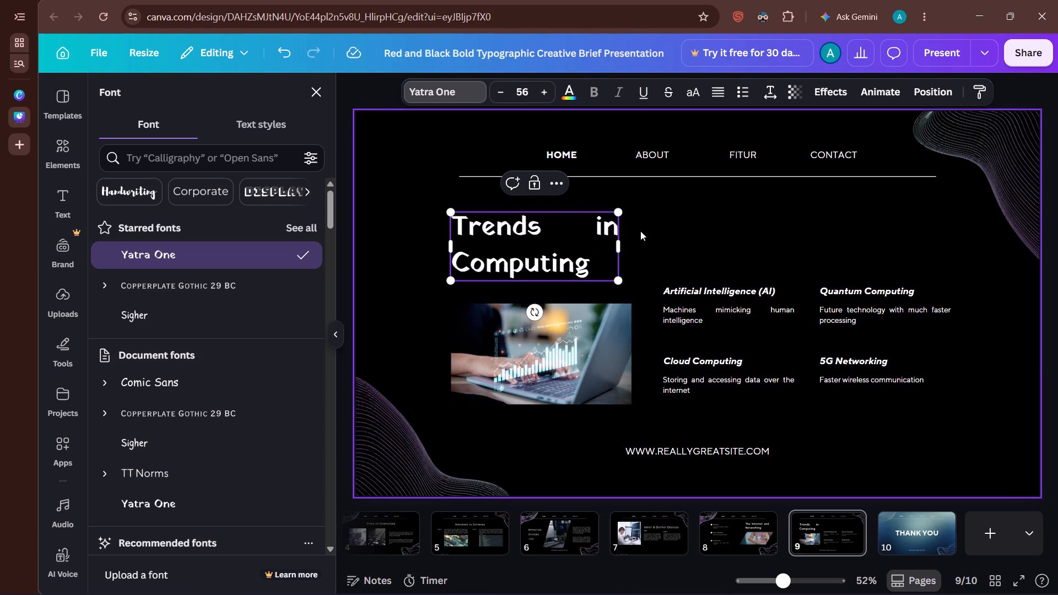
{"action": "left_click", "coordinate": [840, 239]}
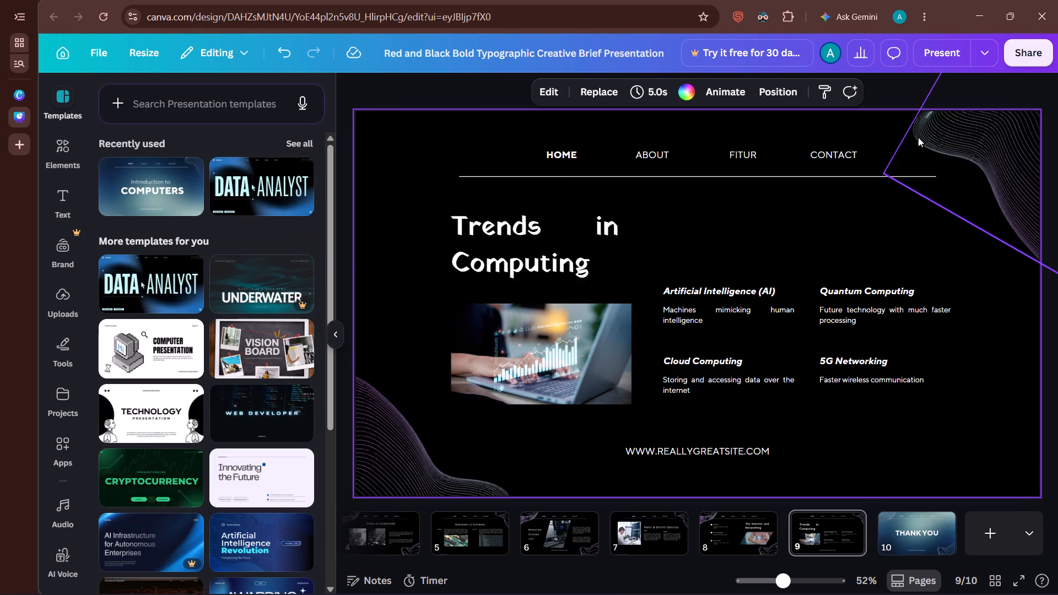
{"action": "left_click", "coordinate": [910, 86]}
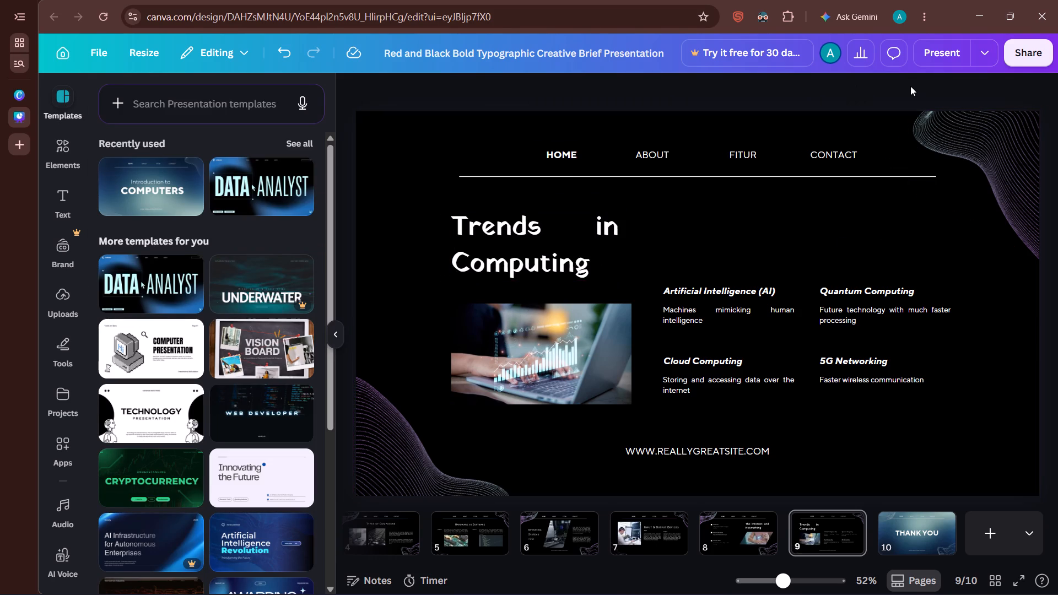
Review the restyled slides one by one, going back from the end of the deck to the "Introduction to Computers" slide.
{"action": "key", "text": "Right"}
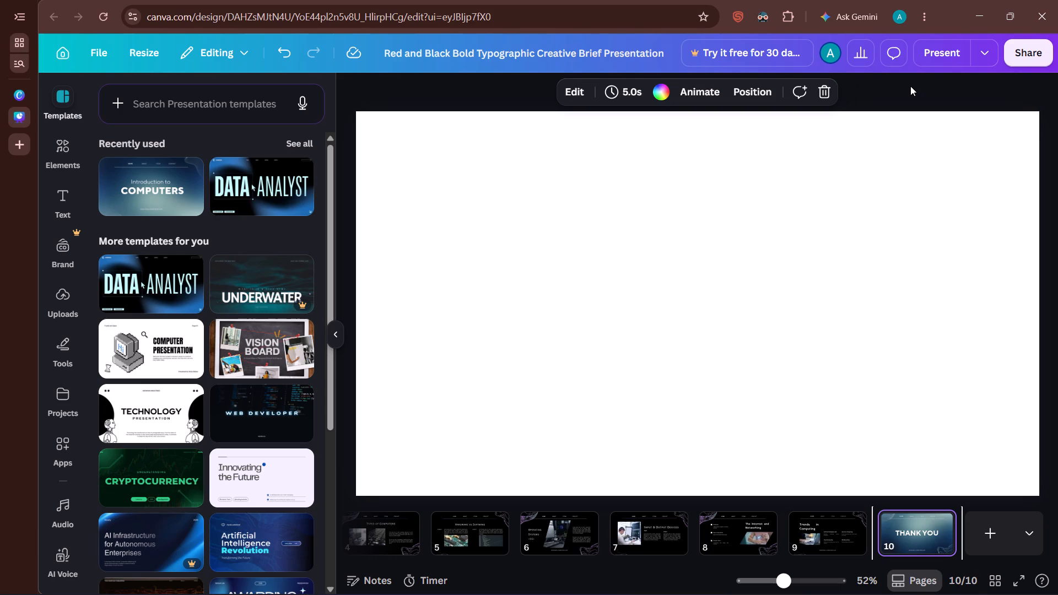
{"action": "key", "text": "Left"}
{"action": "key", "text": "Down"}
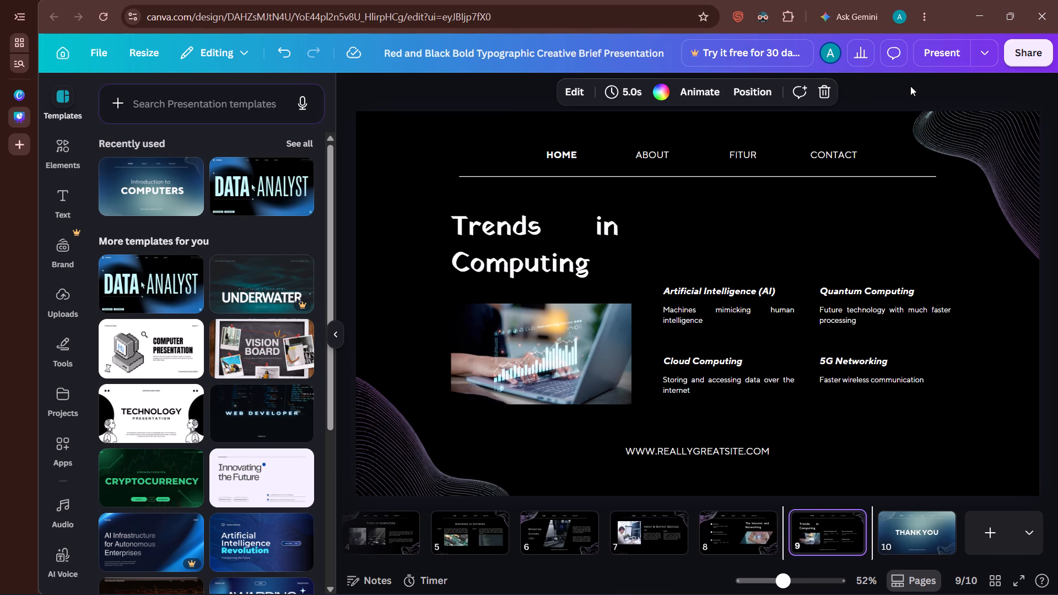
{"action": "key", "text": "Left"}
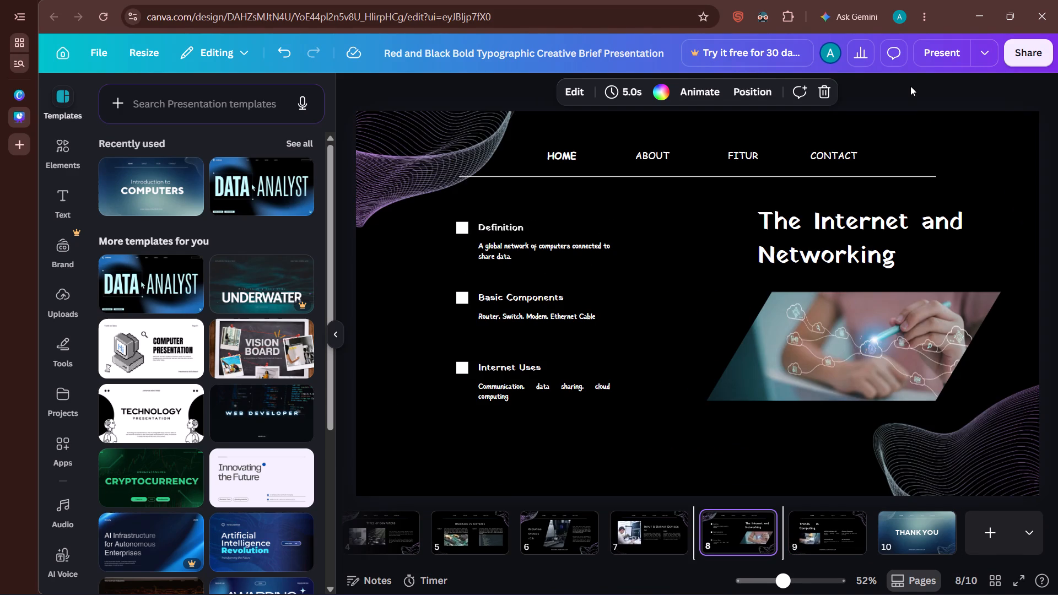
{"action": "key", "text": "Left"}
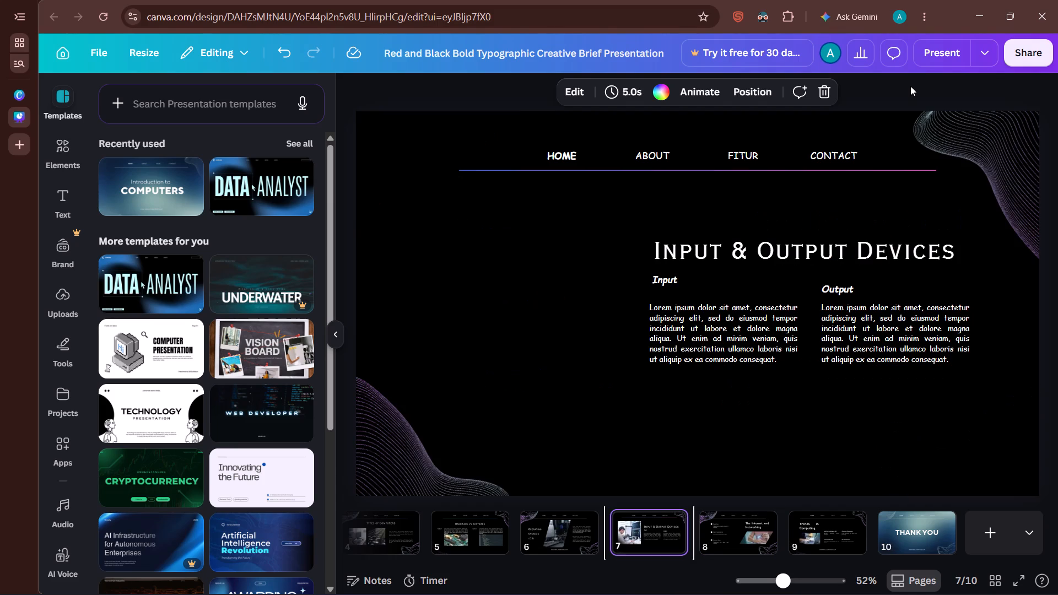
{"action": "key", "text": "Left"}
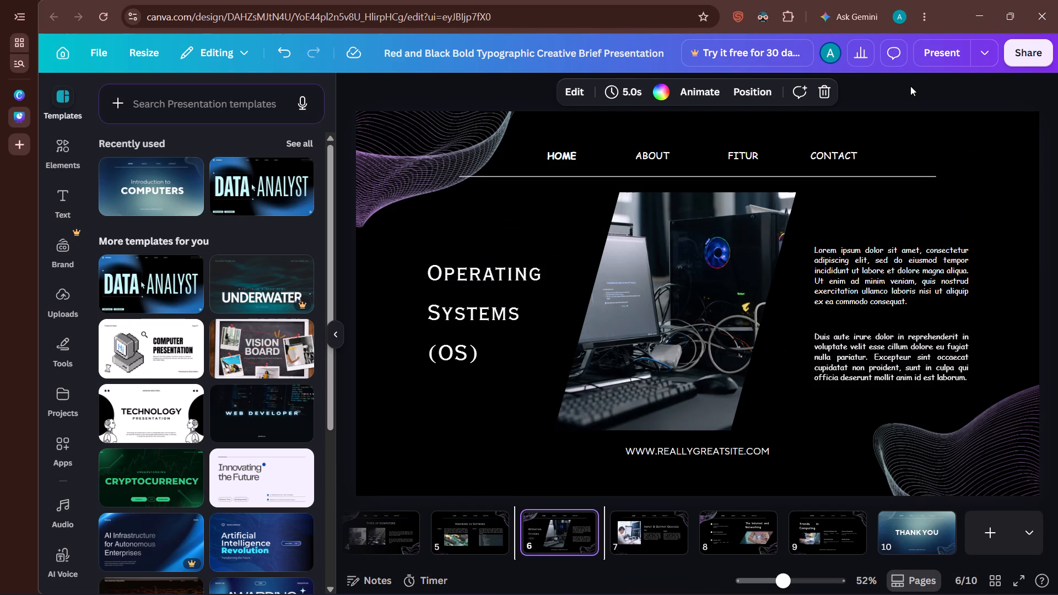
{"action": "key", "text": "Left"}
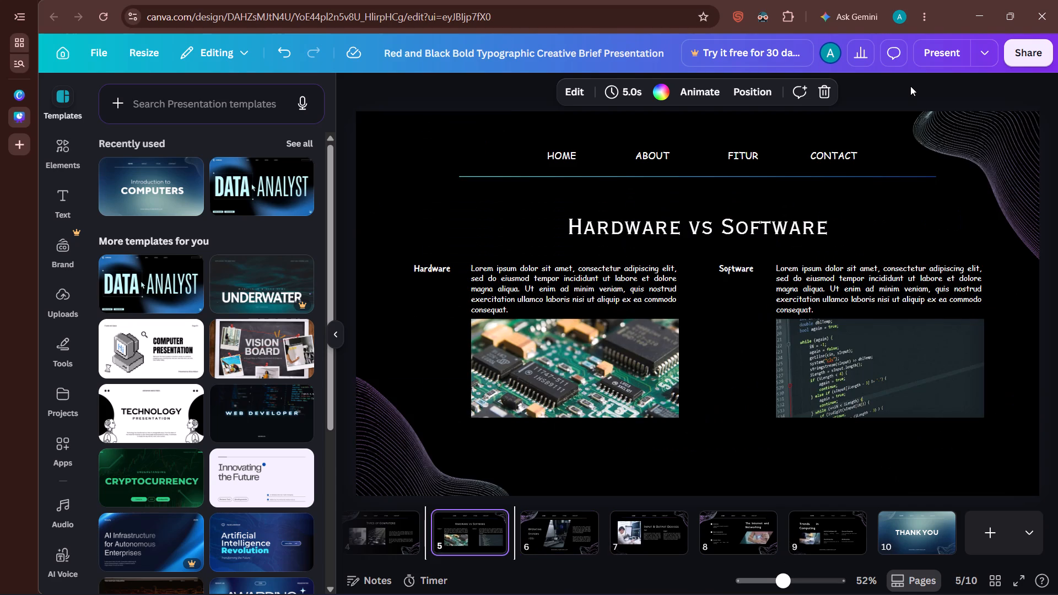
{"action": "key", "text": "Left"}
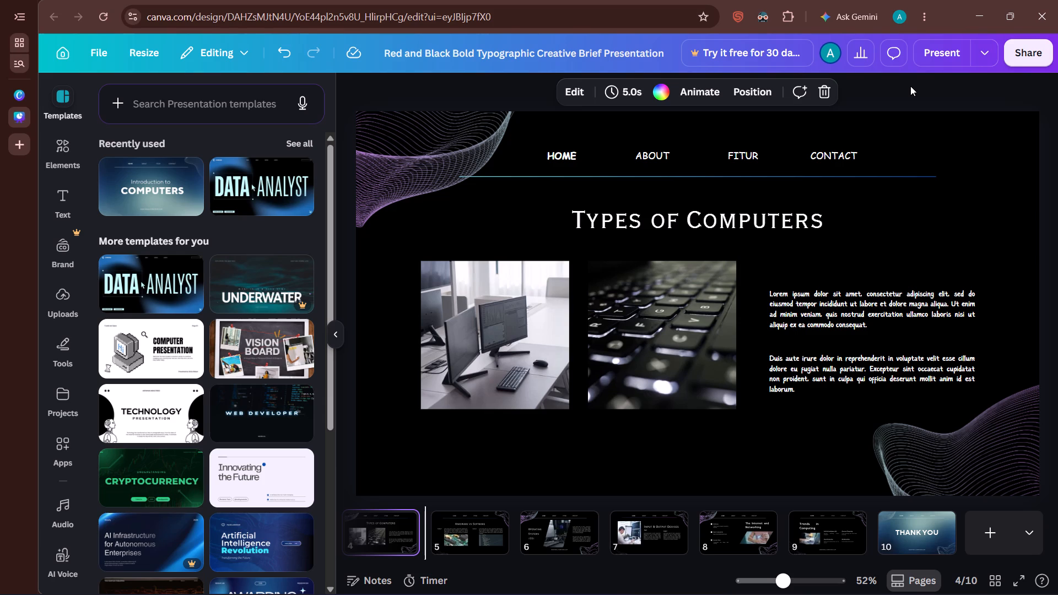
{"action": "key", "text": "Left"}
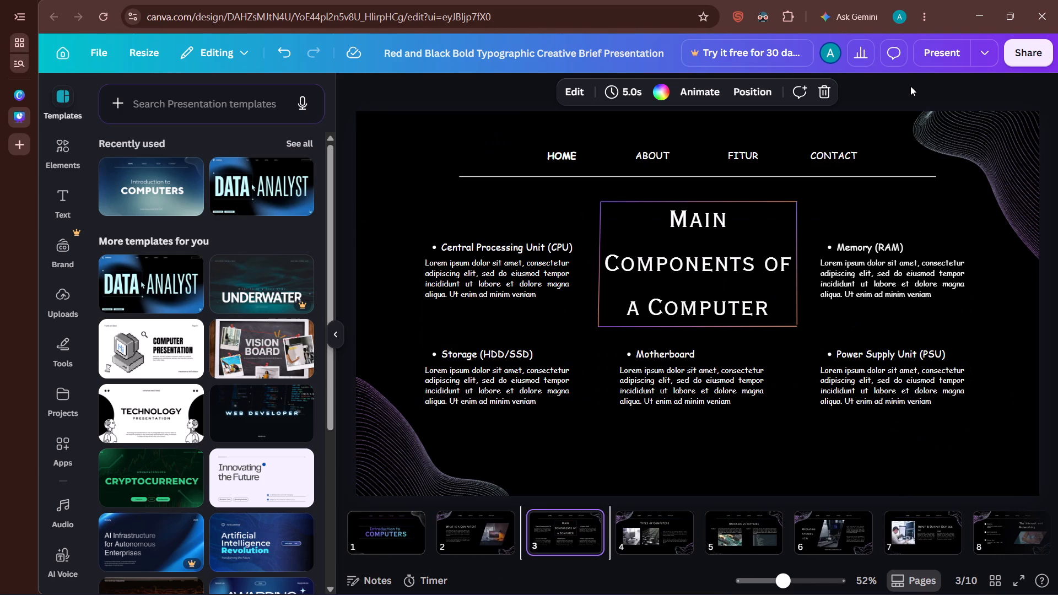
{"action": "key", "text": "Left"}
{"action": "key", "text": "Left"}
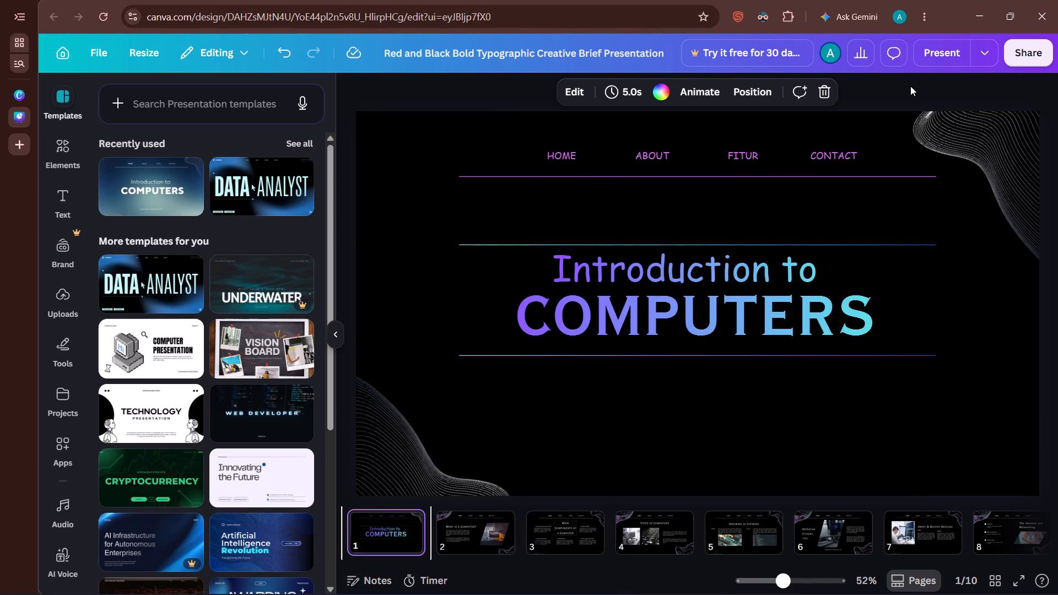
{"action": "key", "text": "Left"}
Review the slides forward from slide 1 to the "Trends in Computing" slide, checking backgrounds, fonts and leftover placeholder text.
{"action": "key", "text": "Right"}
{"action": "key", "text": "Right"}
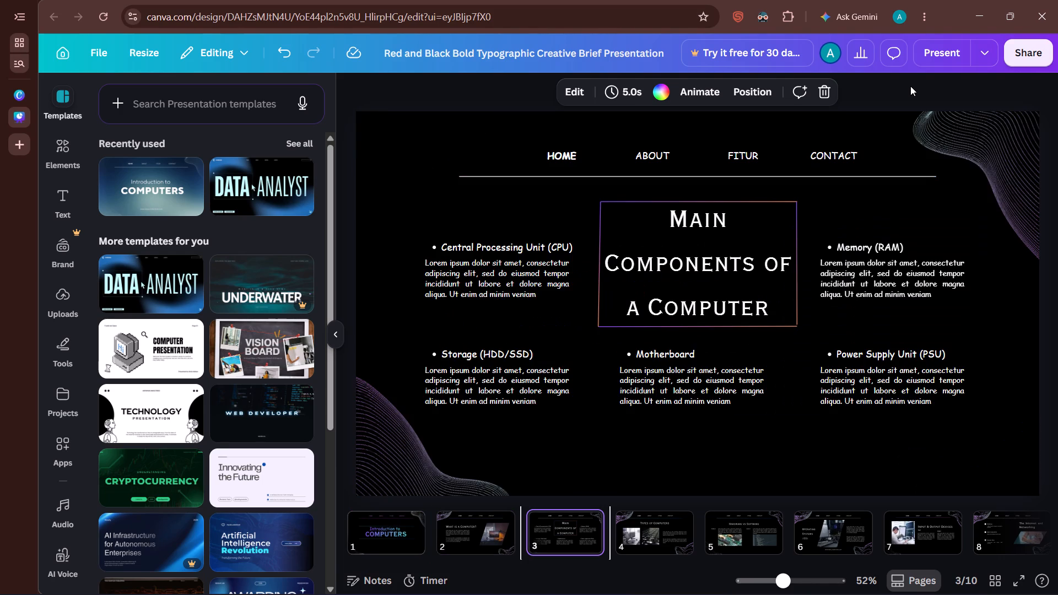
{"action": "key", "text": "Left"}
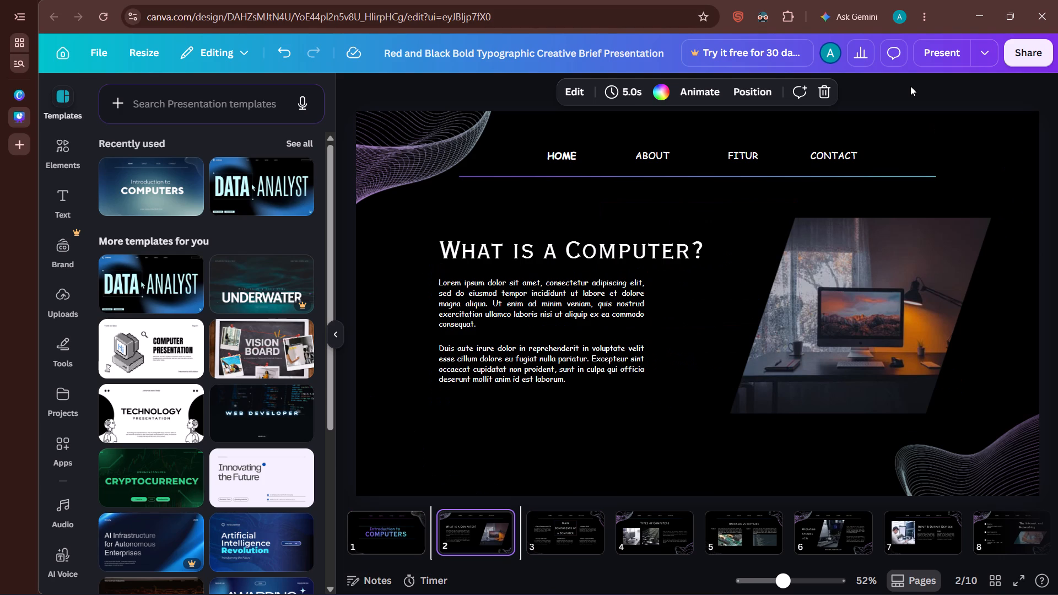
{"action": "key", "text": "Right"}
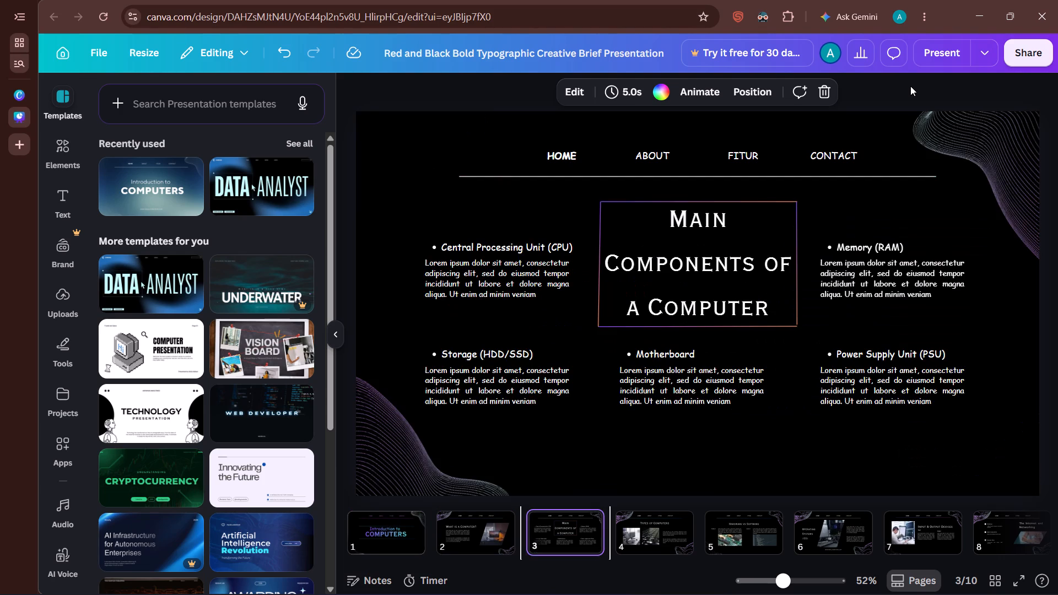
{"action": "key", "text": "Right"}
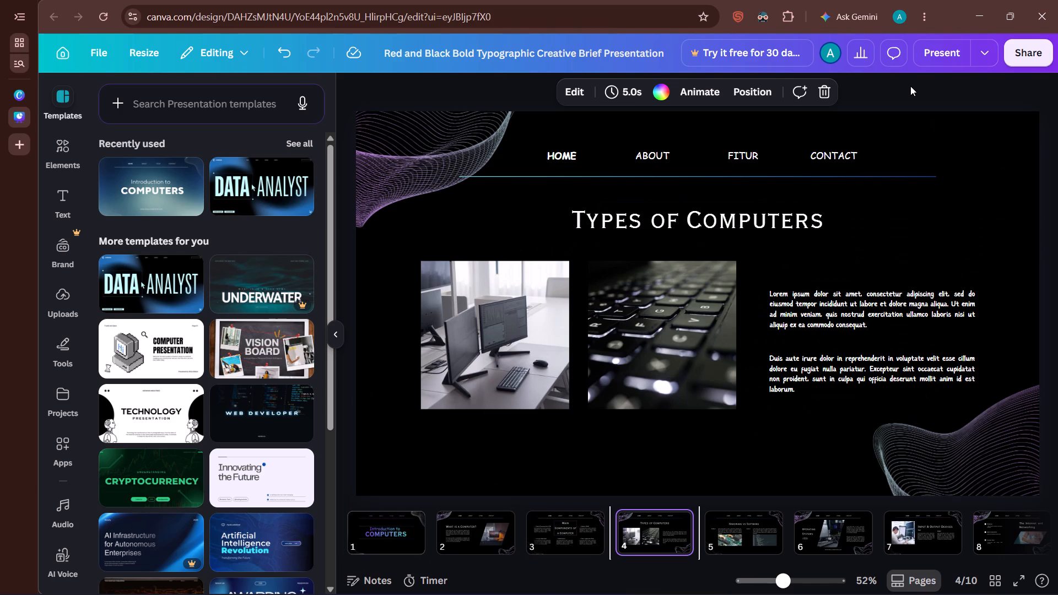
{"action": "key", "text": "Right"}
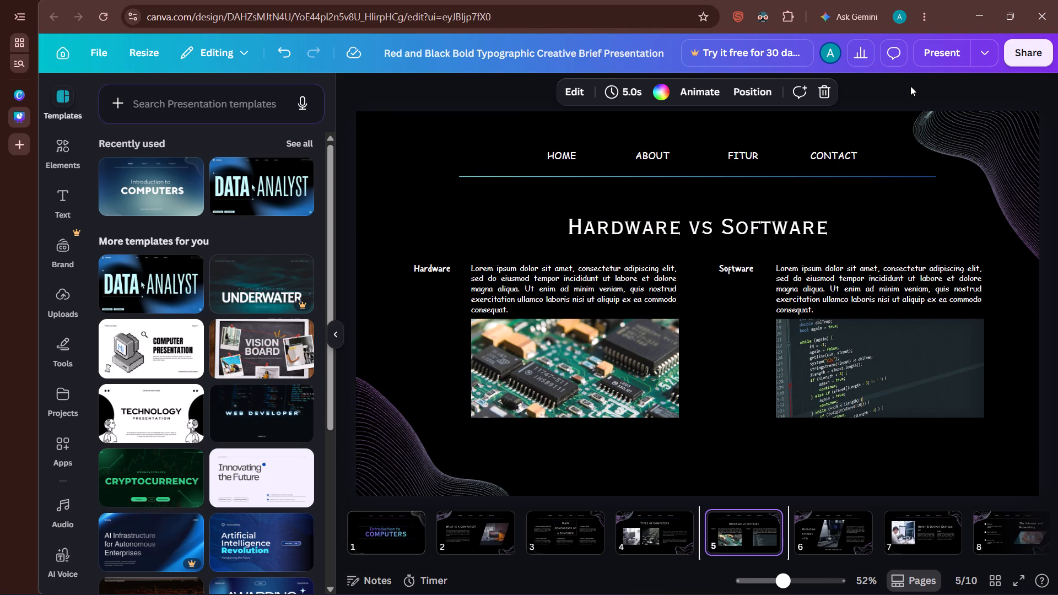
{"action": "key", "text": "Right"}
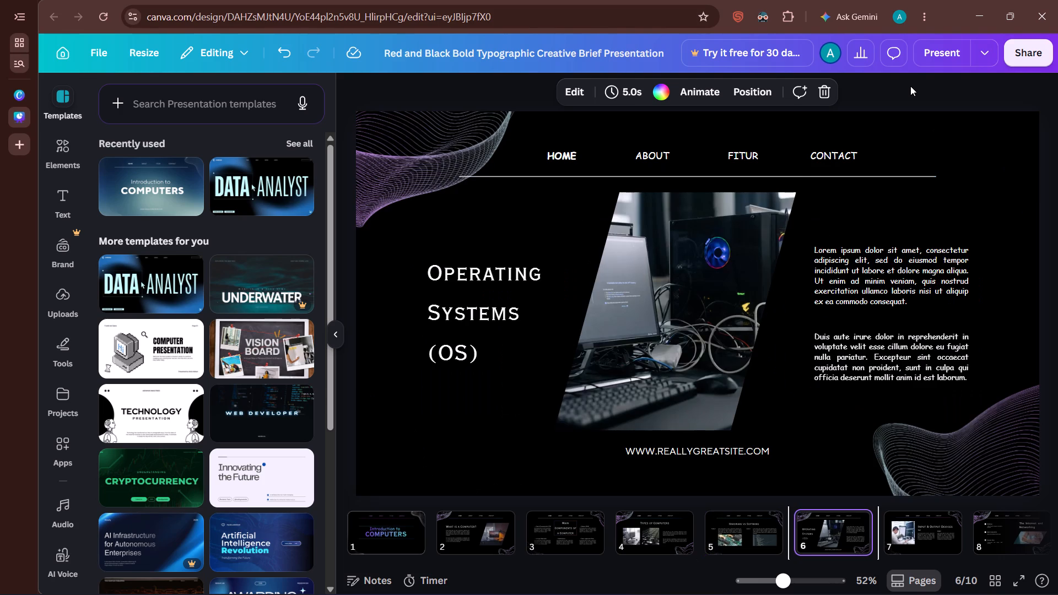
{"action": "key", "text": "Right"}
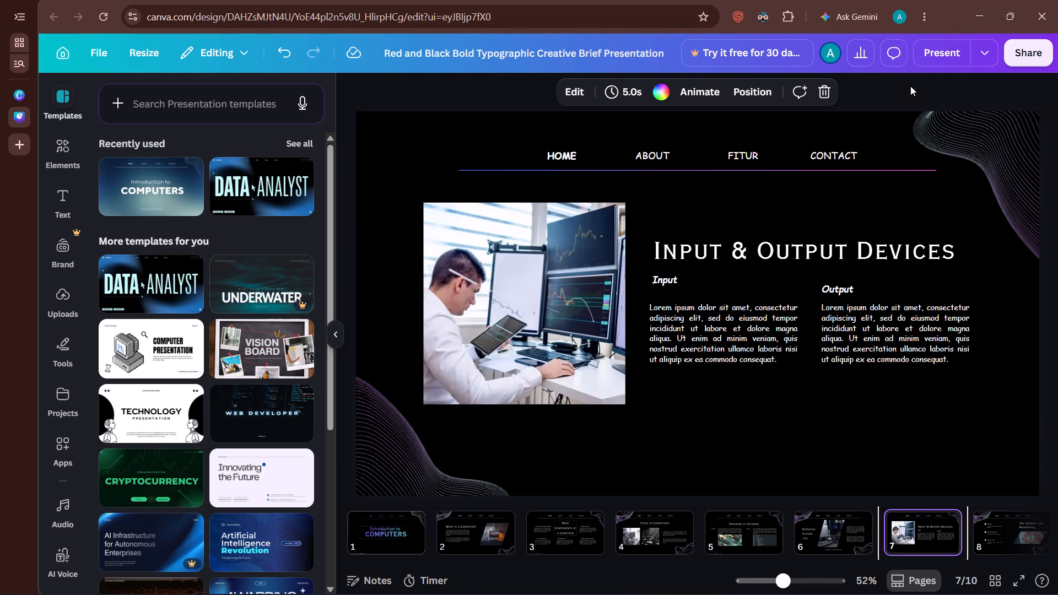
{"action": "key", "text": "Right"}
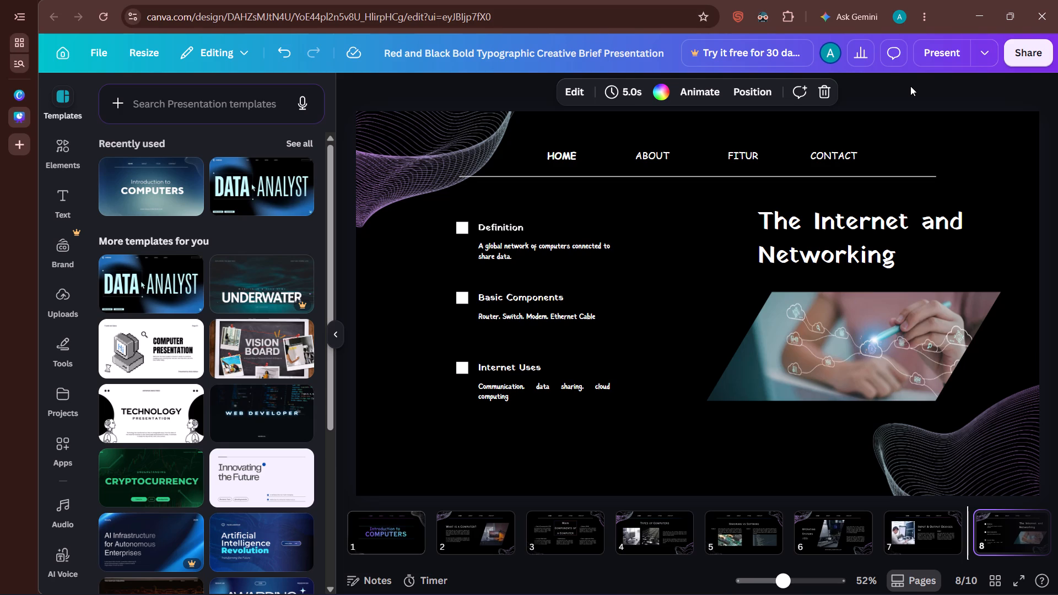
{"action": "key", "text": "Right"}
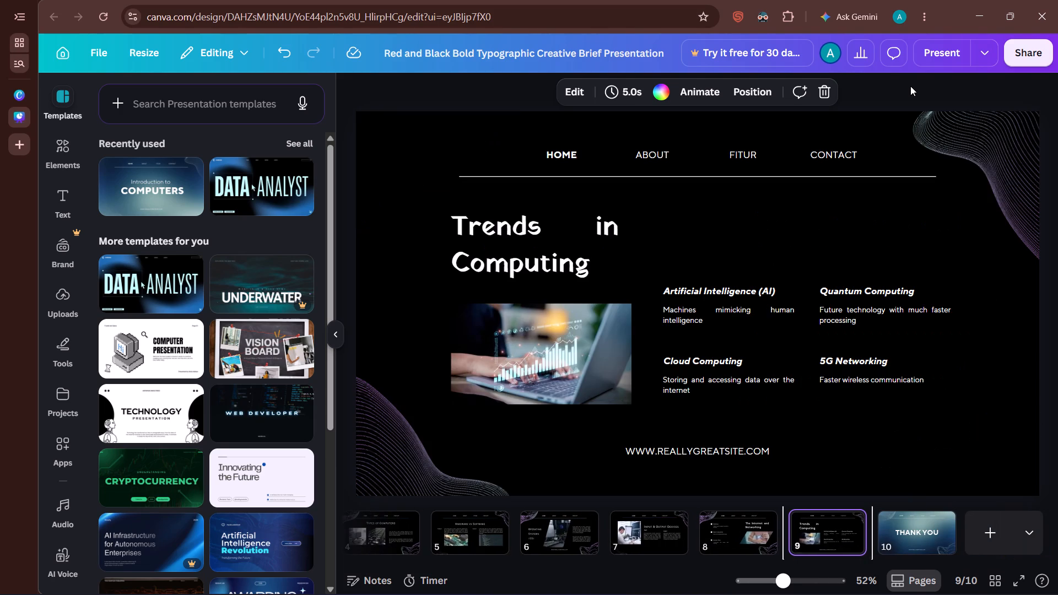
Compare the styling of the slides once more, going back from the last slide to slide 2.
{"action": "key", "text": "Right"}
{"action": "key", "text": "Left"}
{"action": "key", "text": "Left"}
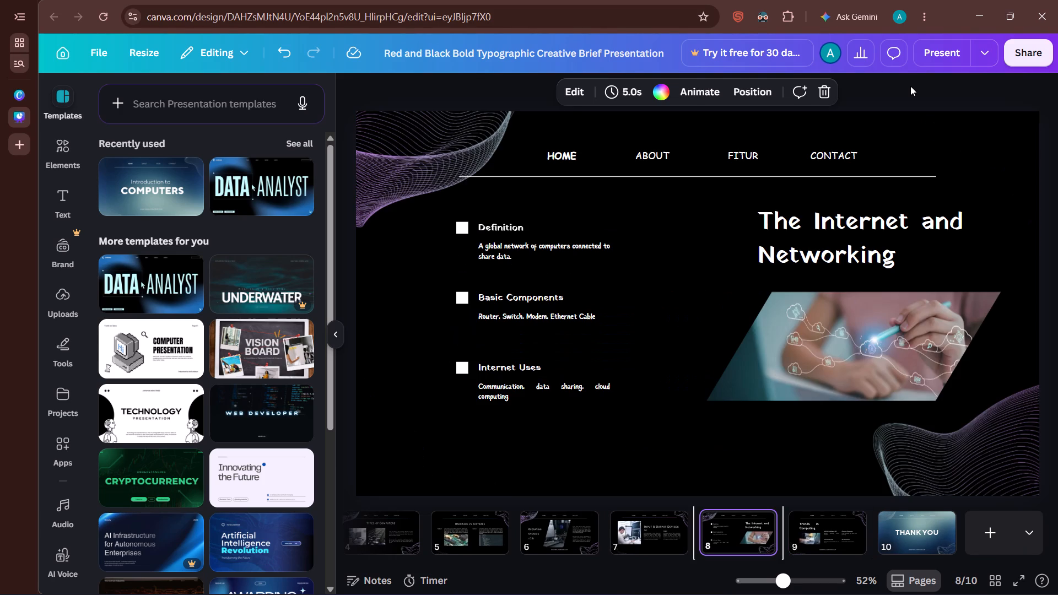
{"action": "key", "text": "Left"}
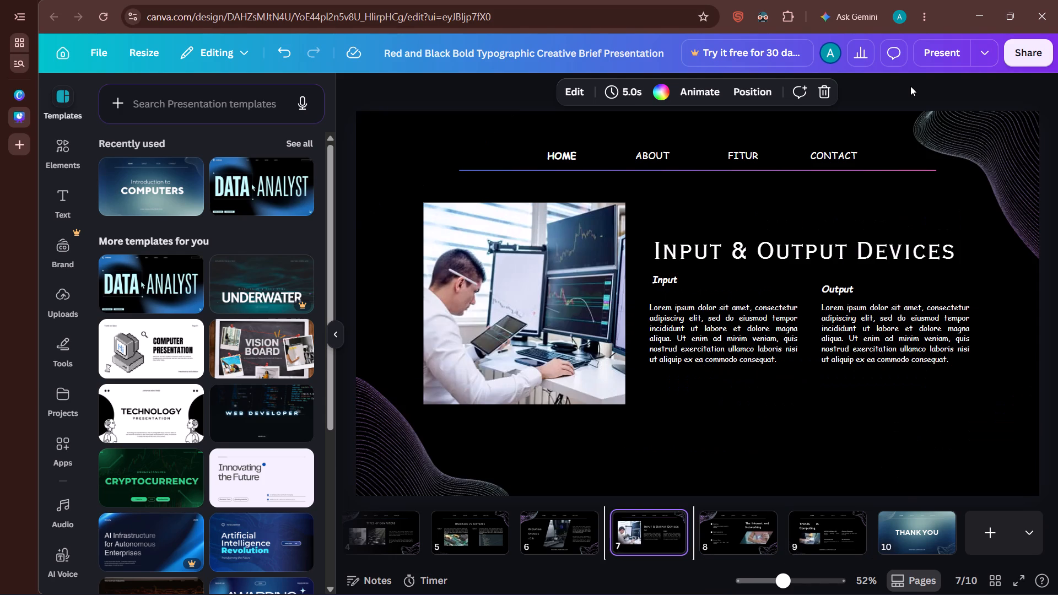
{"action": "key", "text": "Left"}
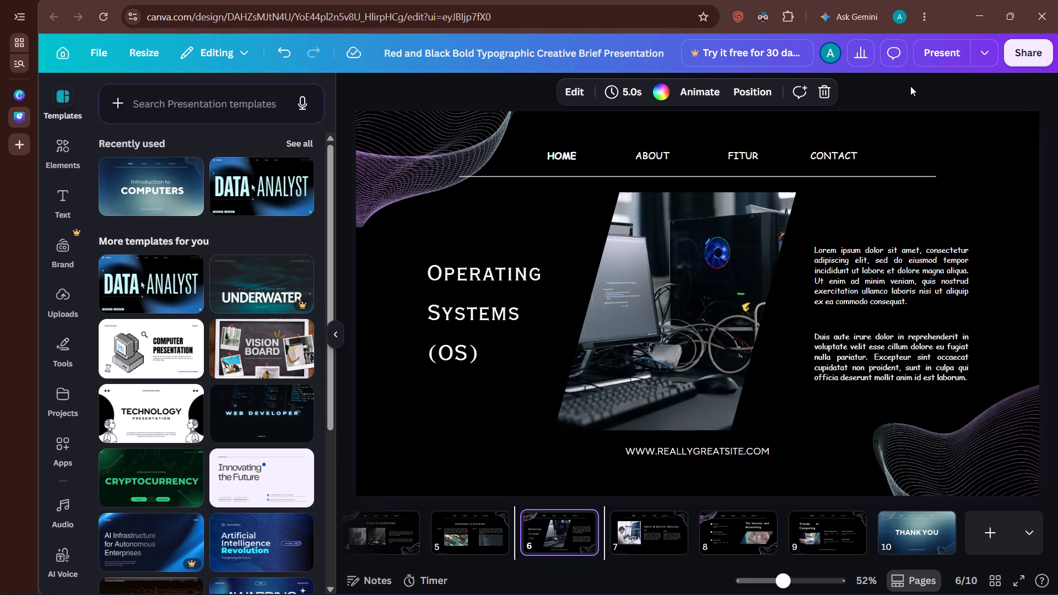
{"action": "key", "text": "Left"}
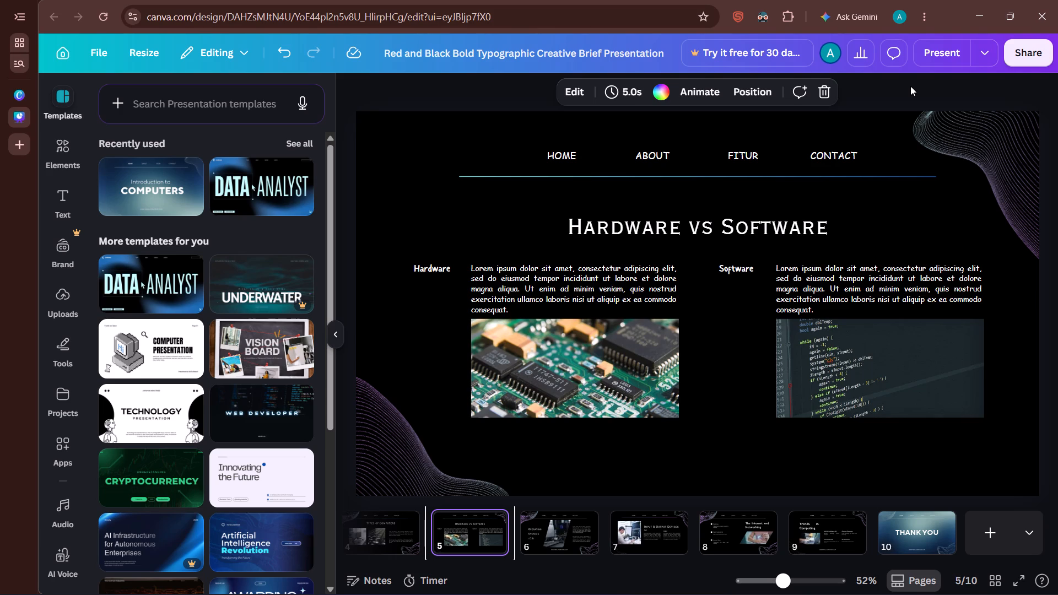
{"action": "key", "text": "Left"}
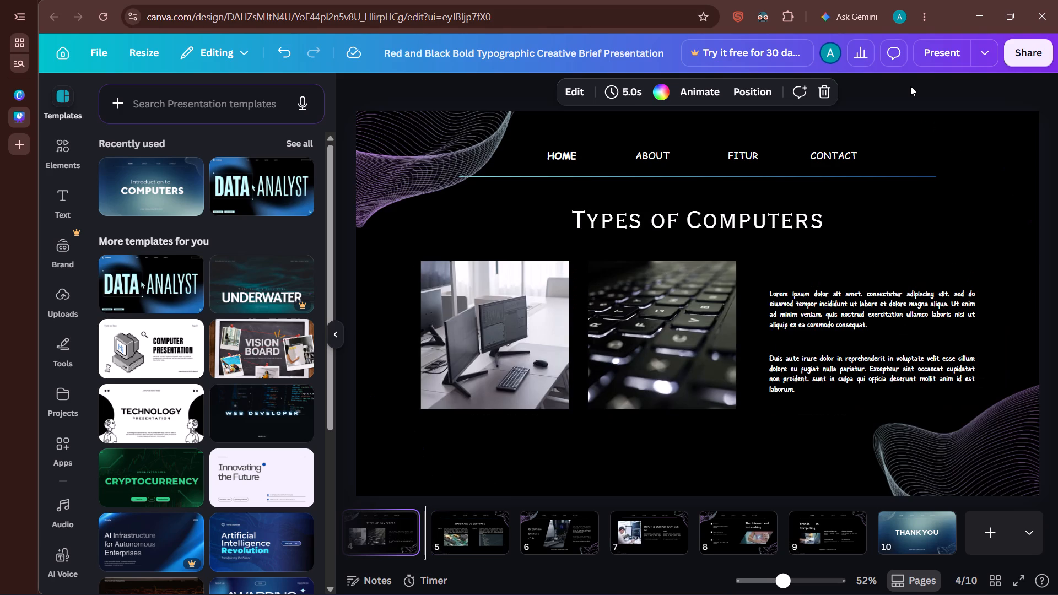
{"action": "key", "text": "Left"}
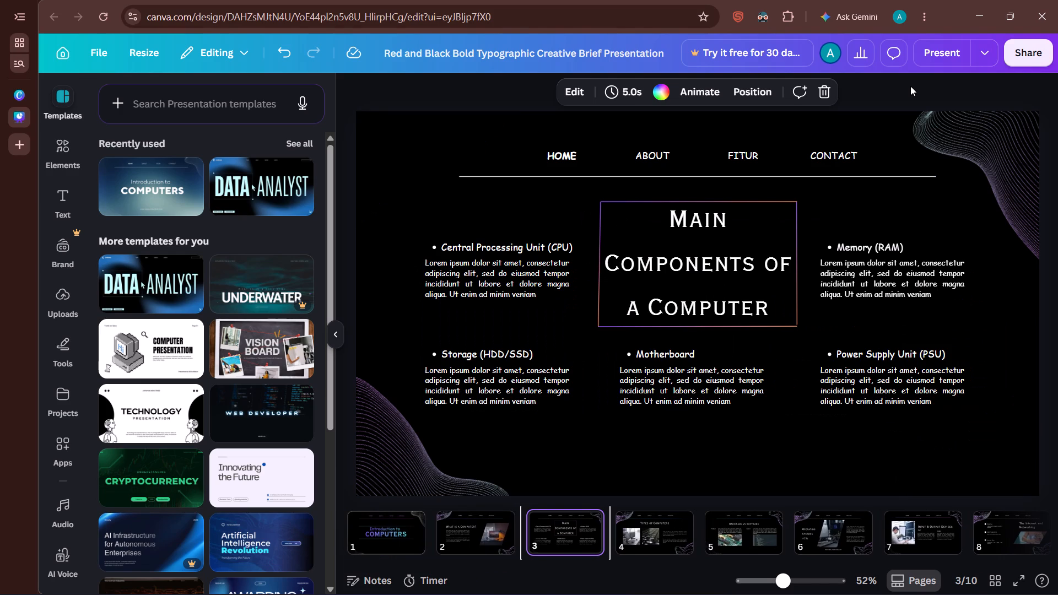
{"action": "key", "text": "Left"}
Change the background image colour of the "THANK YOU" slide (slide 10) to black.
{"action": "key", "text": "Right"}
{"action": "key", "text": "Right"}
{"action": "key", "text": "Right"}
{"action": "key", "text": "Right"}
{"action": "key", "text": "Right"}
{"action": "key", "text": "Right"}
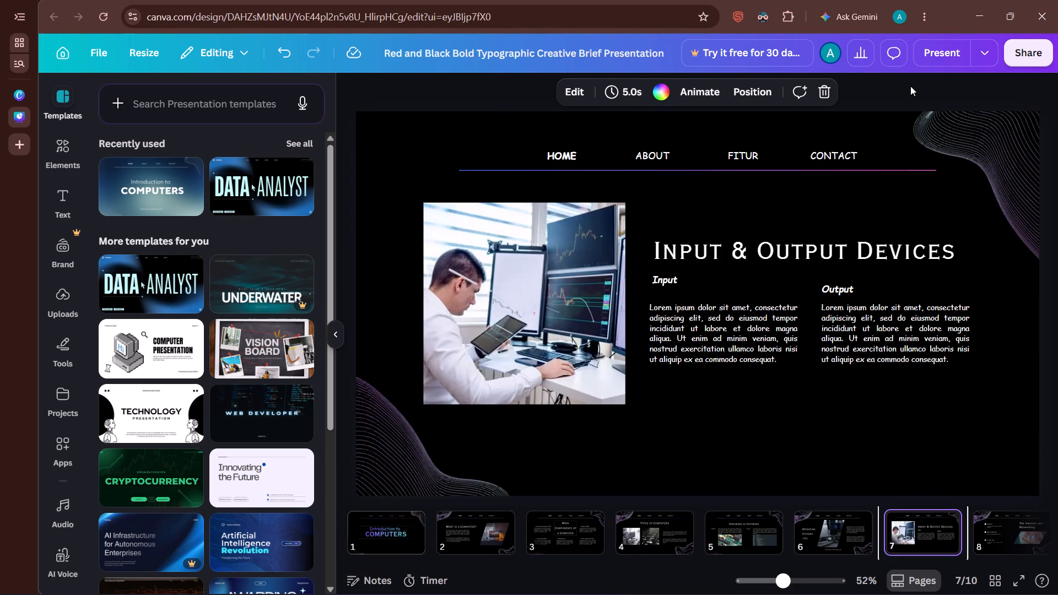
{"action": "key", "text": "Right"}
{"action": "key", "text": "Right"}
{"action": "key", "text": "Right"}
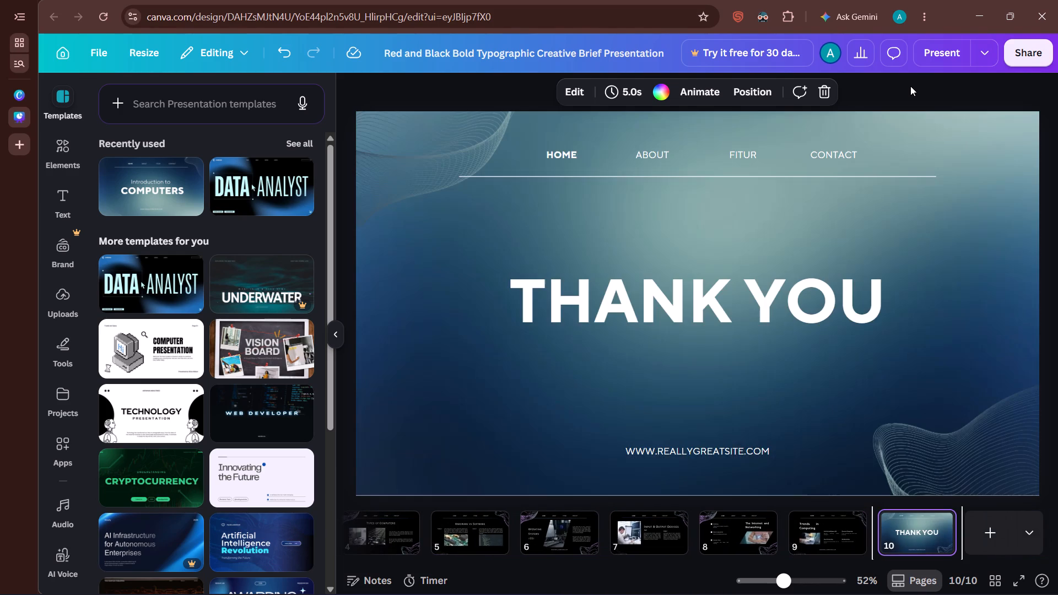
{"action": "left_click", "coordinate": [931, 181]}
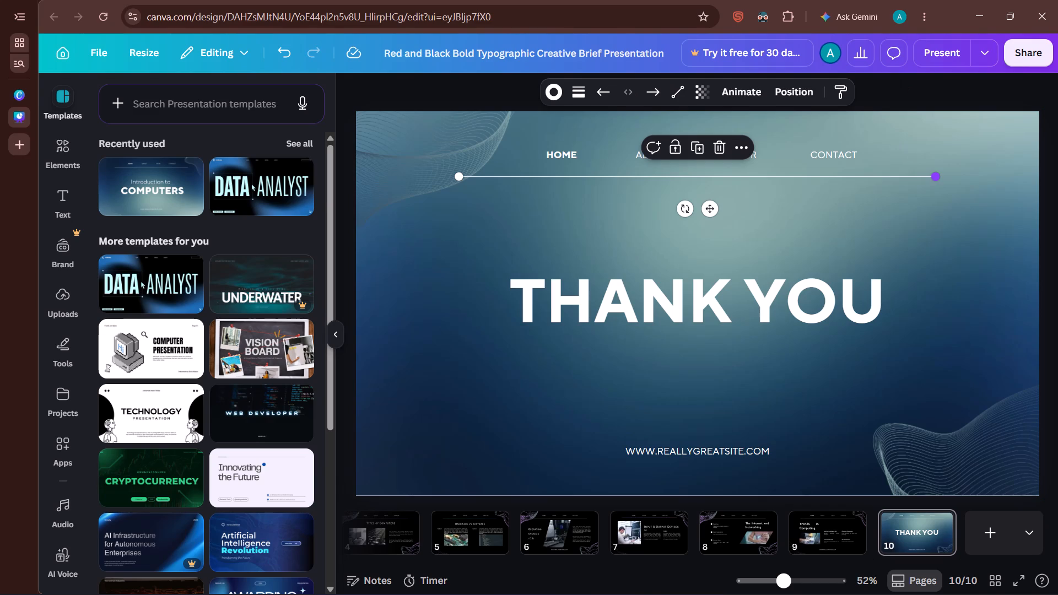
{"action": "left_click", "coordinate": [951, 273]}
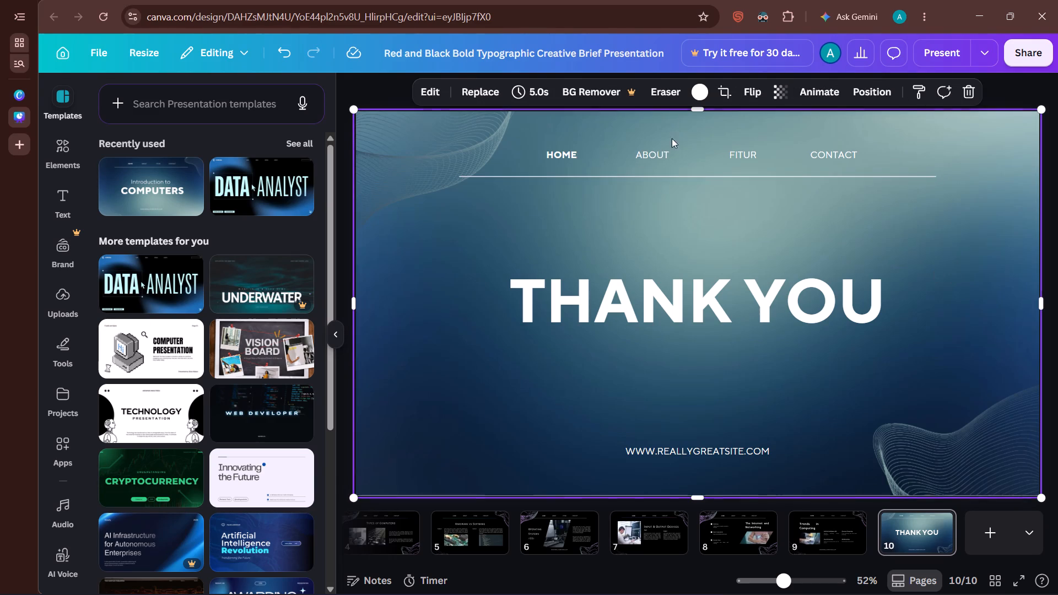
{"action": "left_click", "coordinate": [699, 90]}
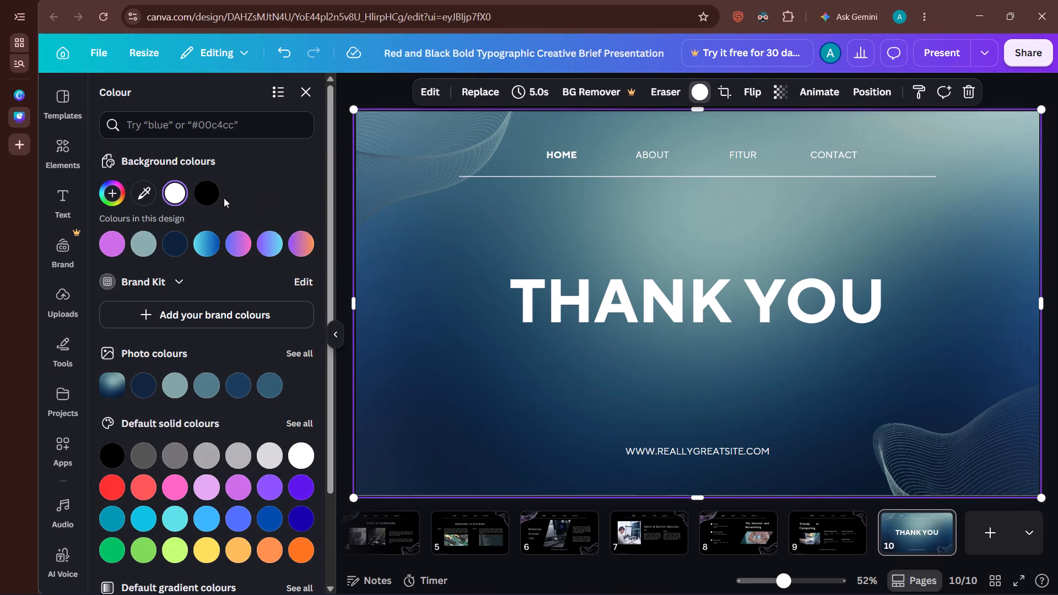
{"action": "left_click", "coordinate": [207, 191]}
Recolour the dark blue of both corner wave graphics on slide 10 to magenta (#cb6ce6).
{"action": "left_click", "coordinate": [429, 177]}
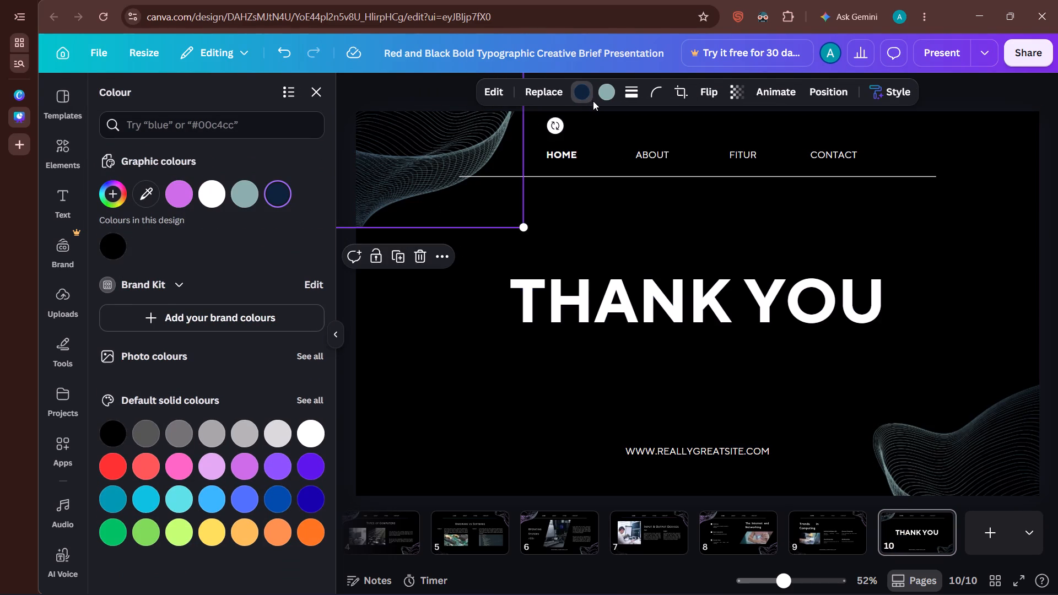
{"action": "left_click", "coordinate": [181, 185]}
{"action": "left_click", "coordinate": [994, 458]}
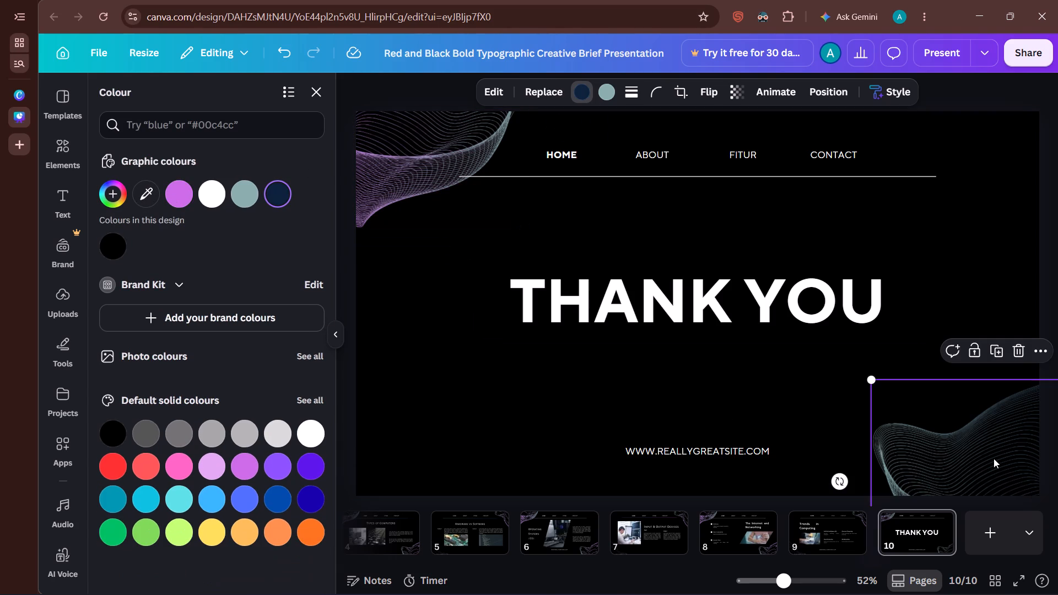
{"action": "left_click", "coordinate": [182, 200]}
Change the font of the "THANK YOU" title to Yatra One.
{"action": "left_click", "coordinate": [588, 297]}
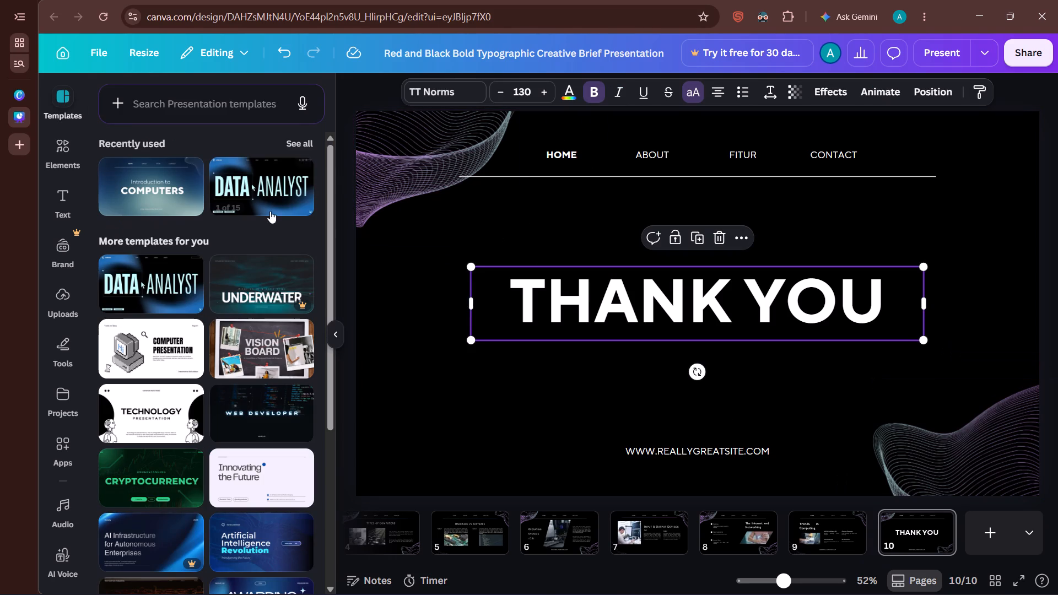
{"action": "left_click", "coordinate": [435, 100]}
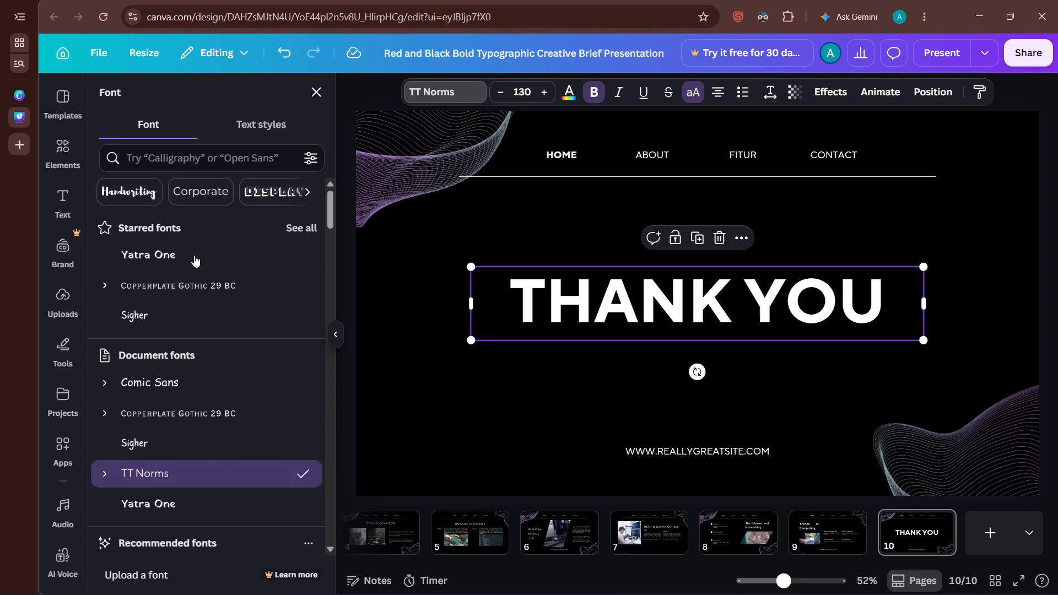
{"action": "left_click", "coordinate": [180, 262]}
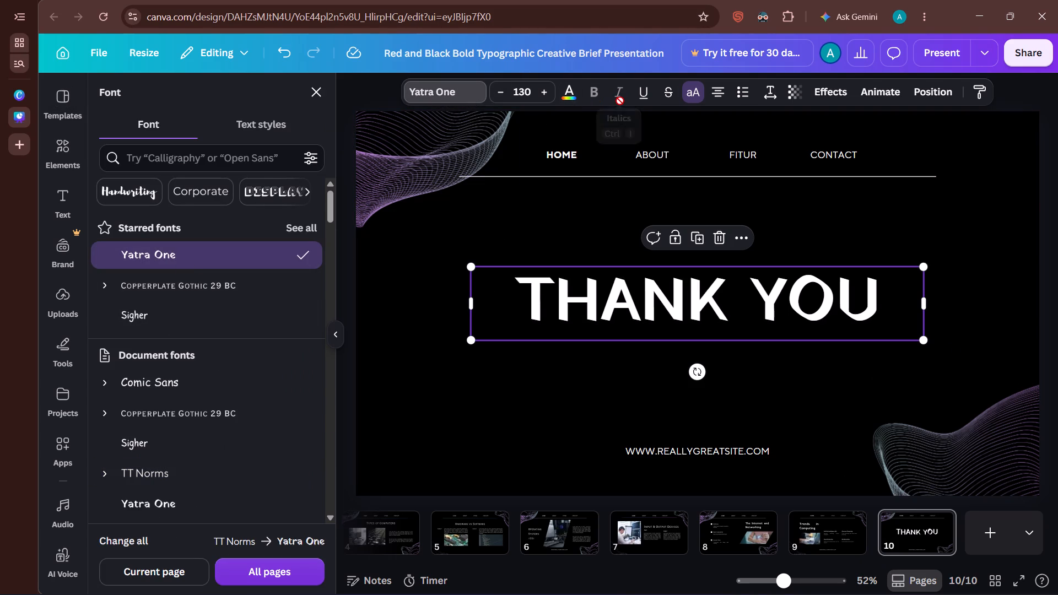
Recolour the divider line under the navigation labels on slide 10 with the purple-to-orange default gradient.
{"action": "left_click", "coordinate": [612, 175]}
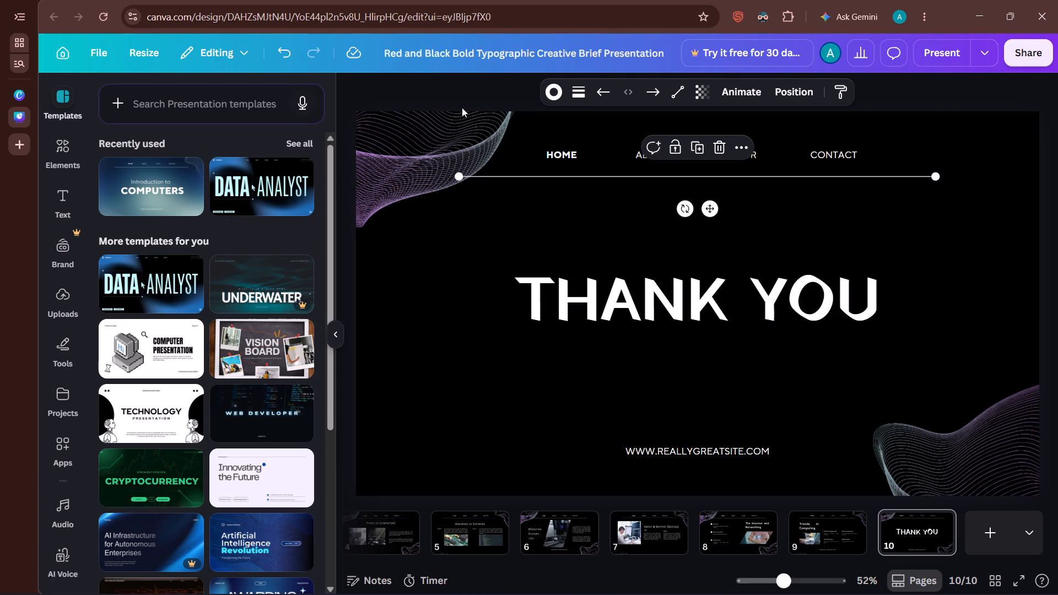
{"action": "left_click", "coordinate": [553, 91]}
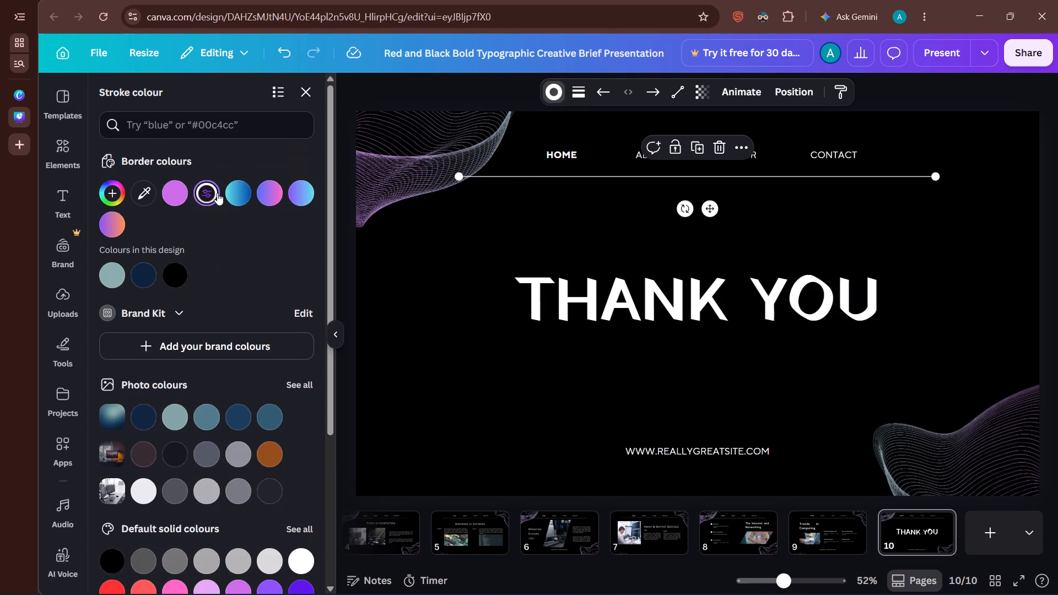
{"action": "scroll", "coordinate": [178, 378], "scroll_direction": "down", "scroll_amount": 8}
{"action": "left_click", "coordinate": [267, 504]}
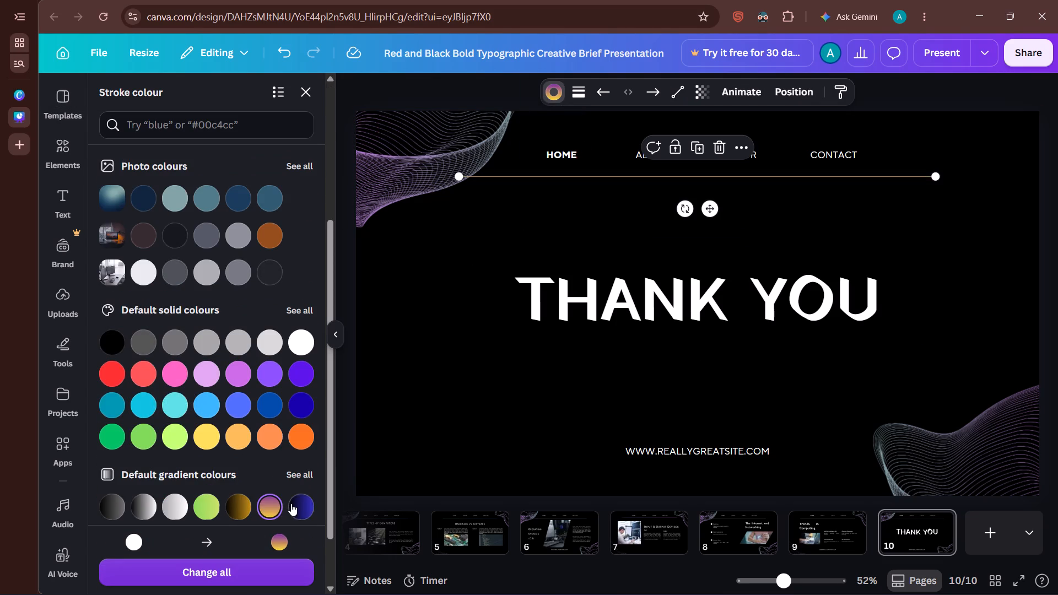
{"action": "left_click", "coordinate": [291, 504]}
{"action": "scroll", "coordinate": [291, 504], "scroll_direction": "down", "scroll_amount": 5}
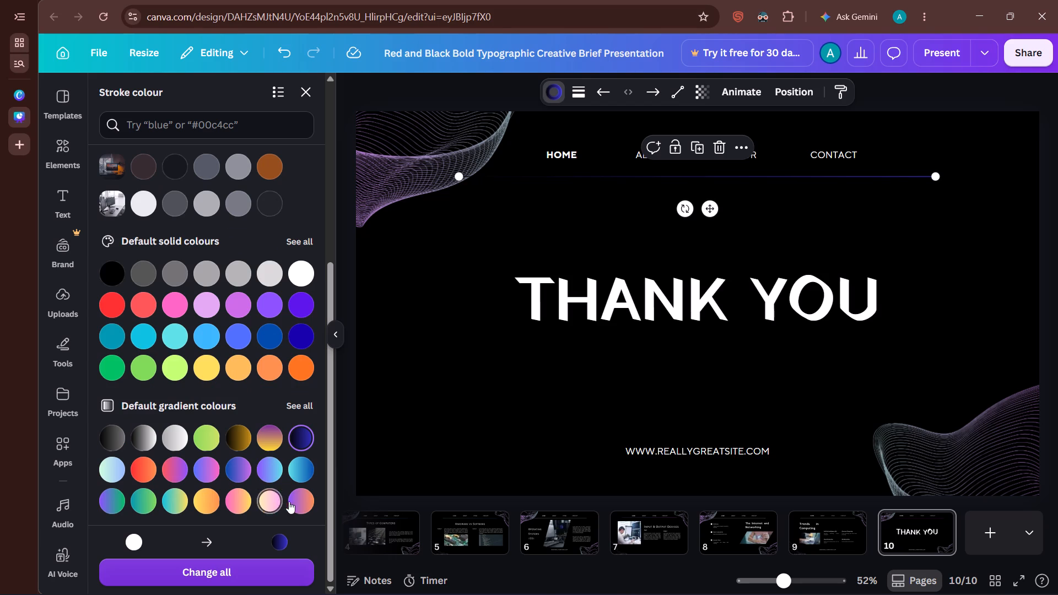
{"action": "left_click", "coordinate": [294, 502]}
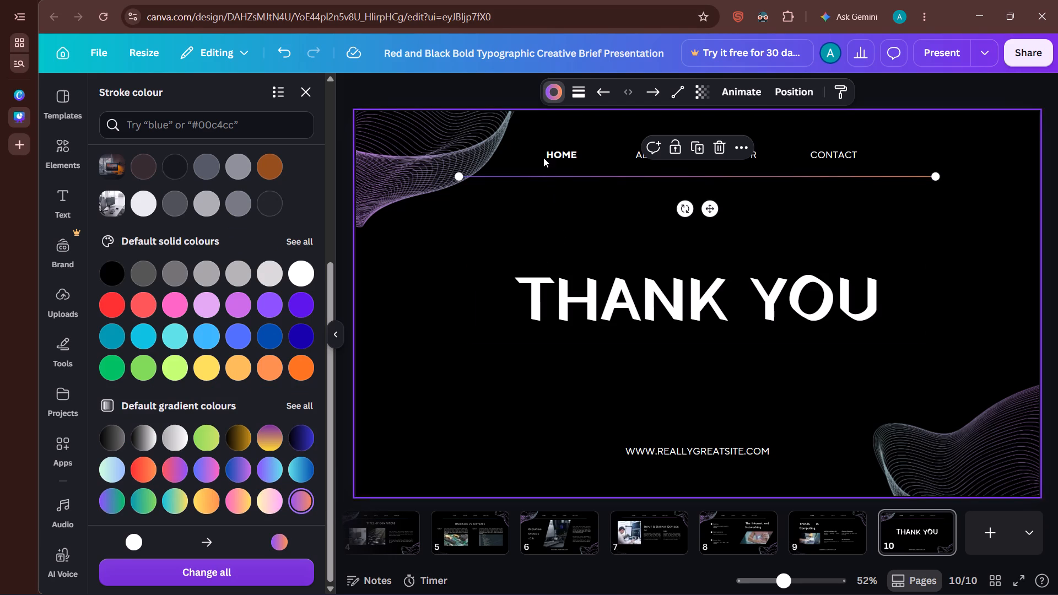
Change the font of the HOME, ABOUT and FITUR navigation labels on slide 10 to Comic Sans.
{"action": "left_click", "coordinate": [548, 159]}
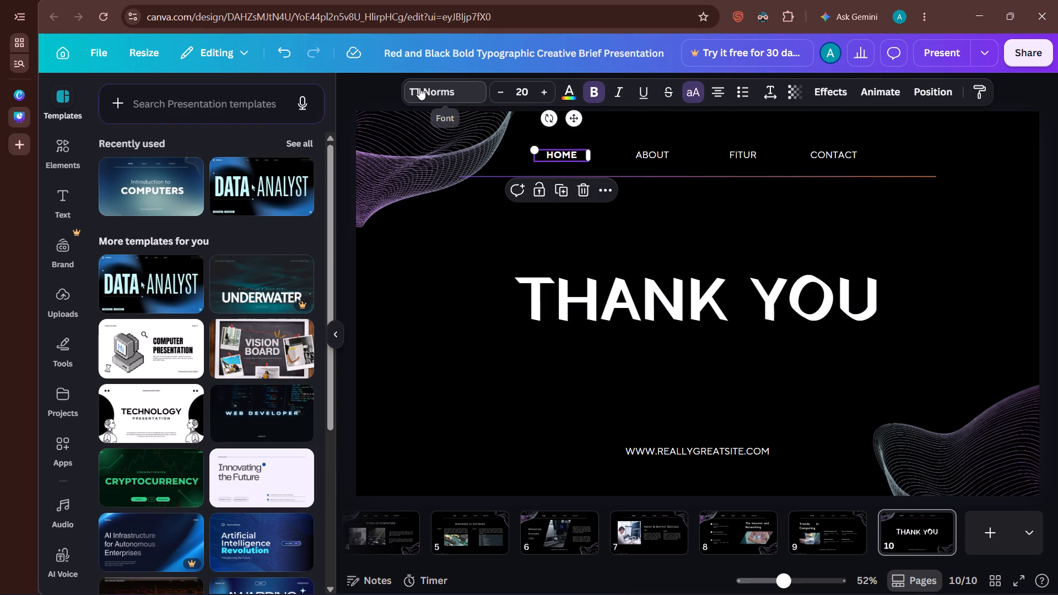
{"action": "left_click", "coordinate": [419, 88]}
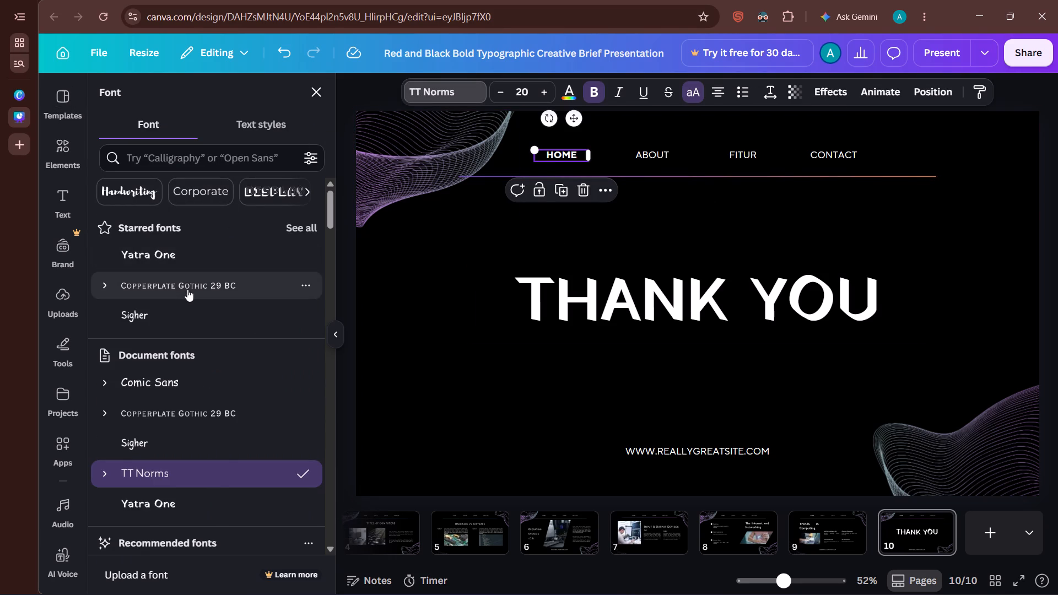
{"action": "left_click", "coordinate": [187, 289]}
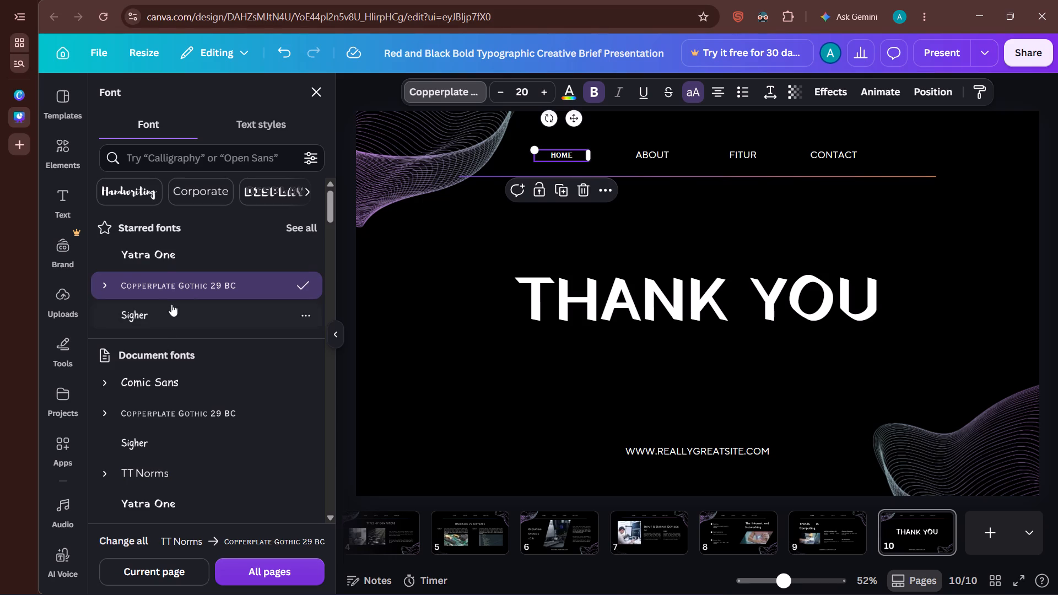
{"action": "scroll", "coordinate": [183, 251], "scroll_direction": "up", "scroll_amount": 2}
{"action": "left_click", "coordinate": [296, 228]}
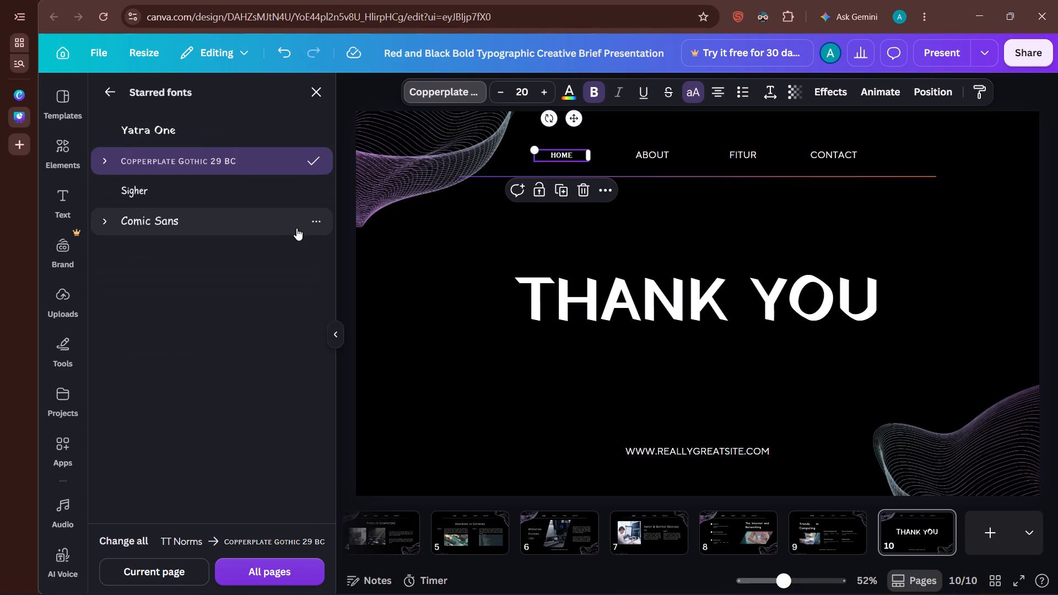
{"action": "left_click", "coordinate": [258, 221]}
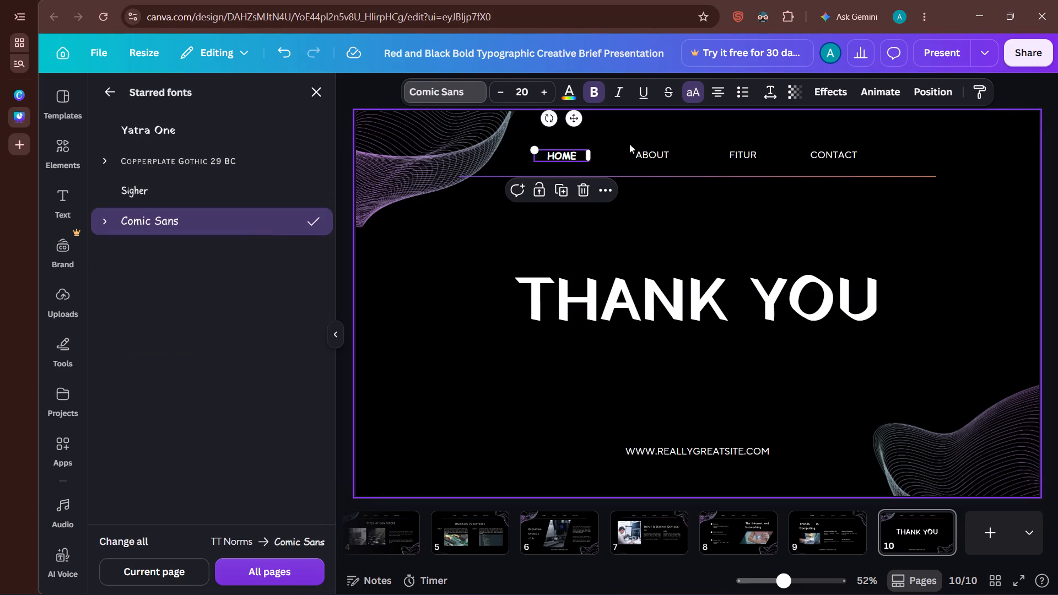
{"action": "left_click", "coordinate": [650, 156]}
{"action": "left_click", "coordinate": [283, 226]}
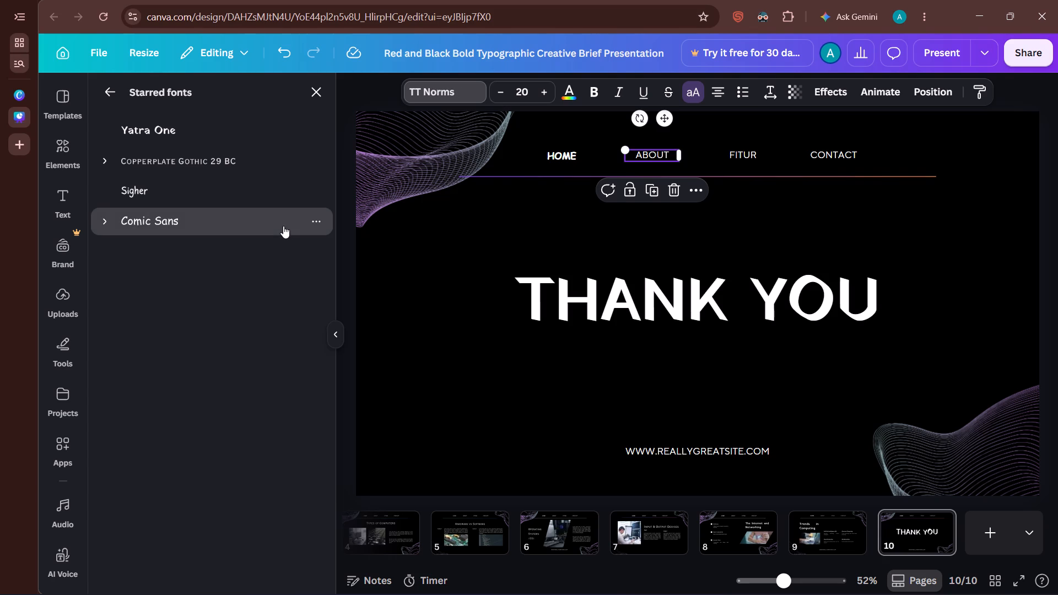
{"action": "left_click", "coordinate": [736, 150]}
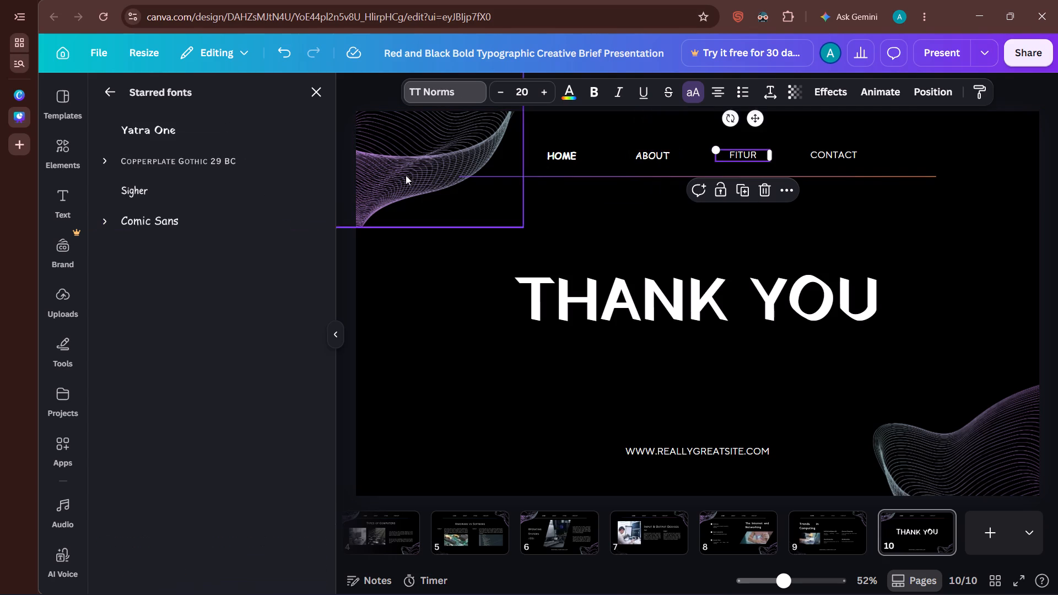
{"action": "left_click", "coordinate": [257, 225]}
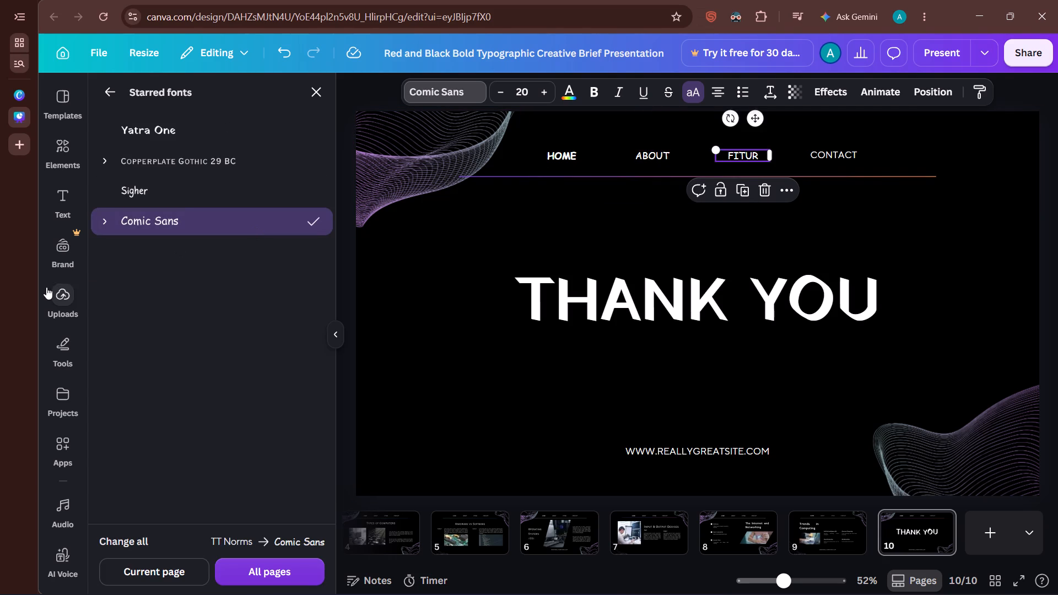
Reposition the gradient divider line on slide 10 slightly farther below the navigation labels.
{"action": "left_click_drag", "start_coordinate": [830, 167], "coordinate": [828, 159]}
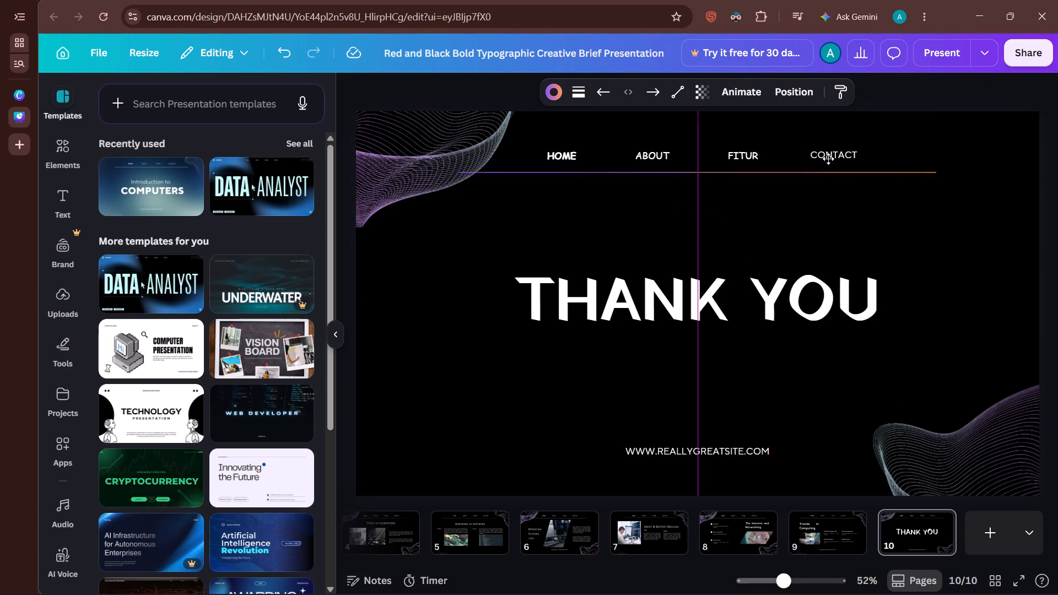
{"action": "left_click_drag", "start_coordinate": [828, 159], "coordinate": [828, 158]}
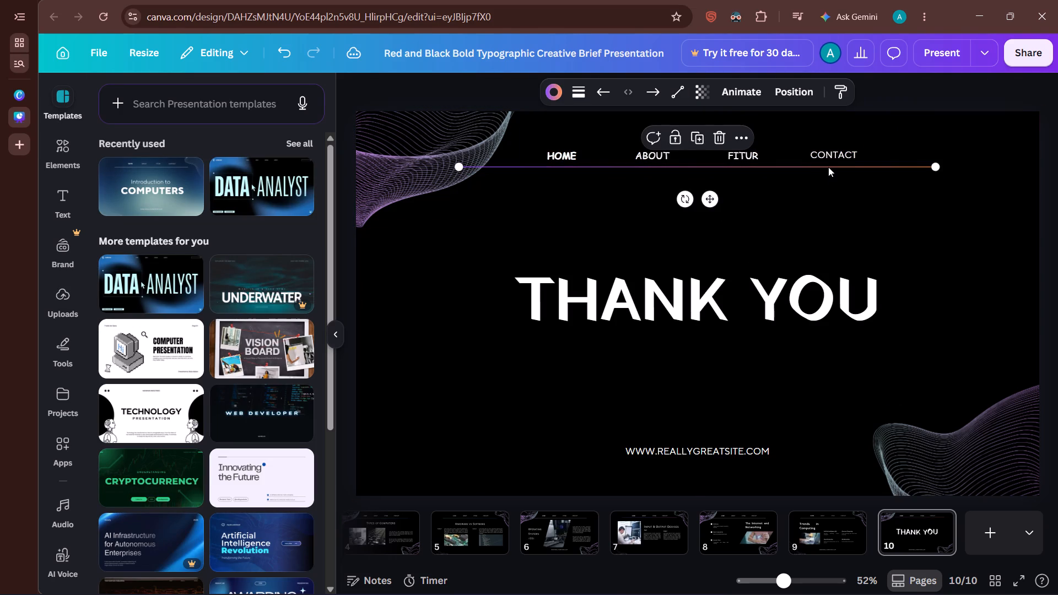
{"action": "left_click_drag", "start_coordinate": [828, 167], "coordinate": [828, 181]}
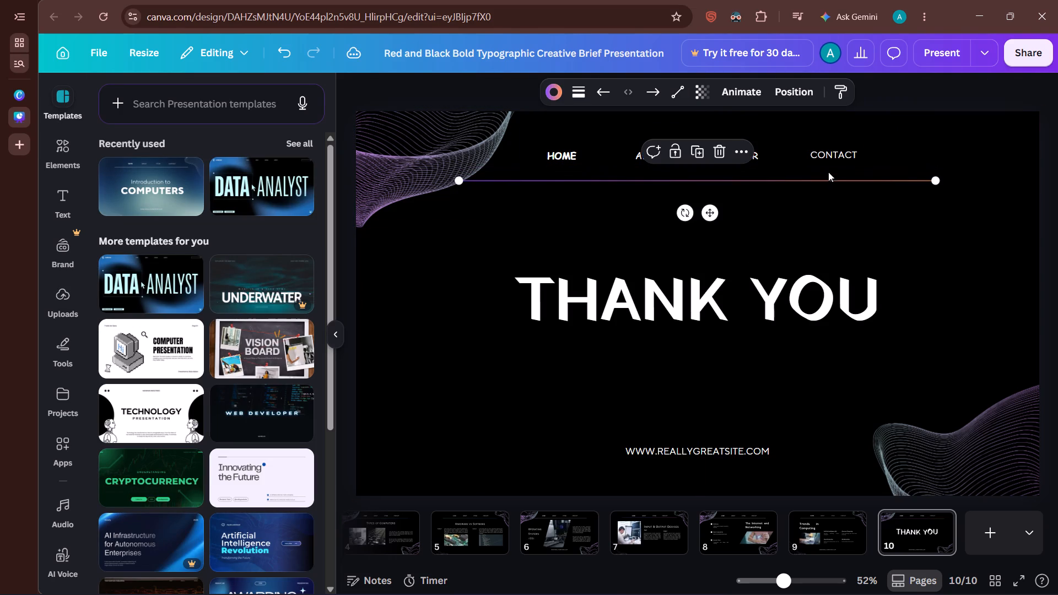
Change the font of the CONTACT navigation label on slide 10 to Comic Sans.
{"action": "left_click", "coordinate": [830, 161]}
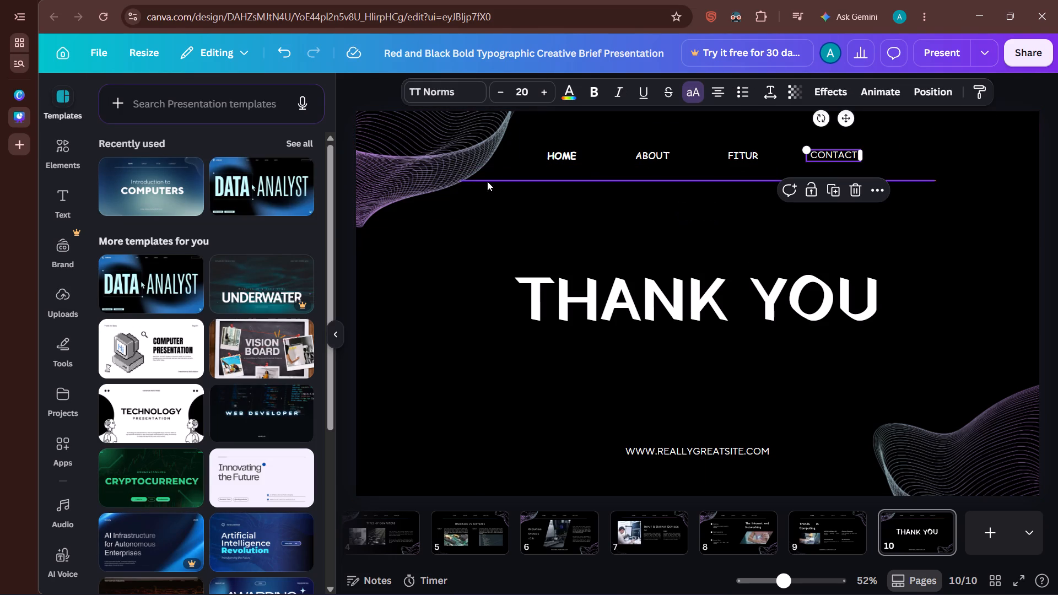
{"action": "left_click", "coordinate": [429, 88]}
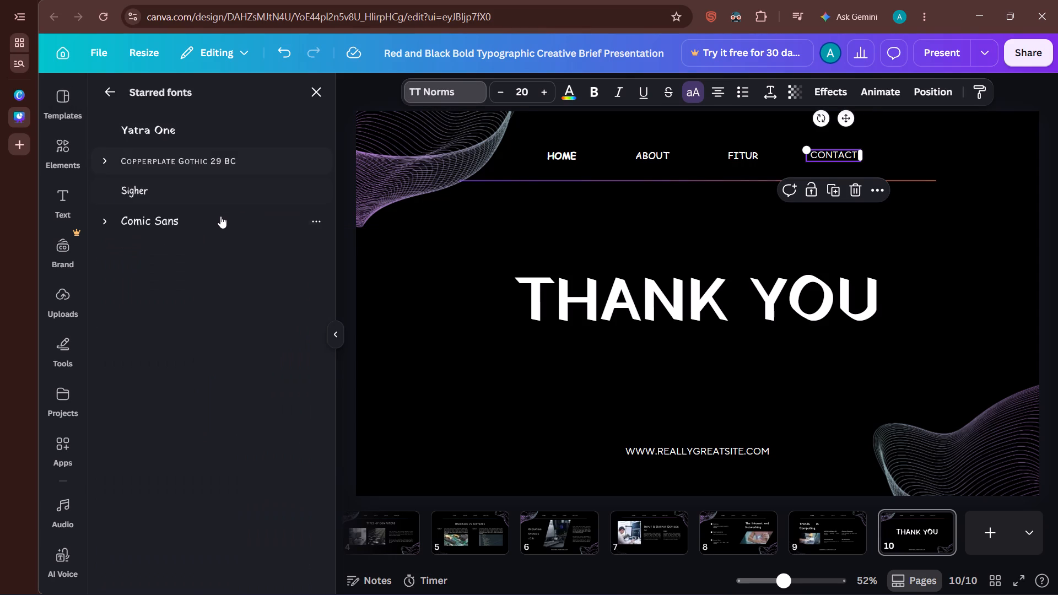
{"action": "left_click", "coordinate": [220, 218]}
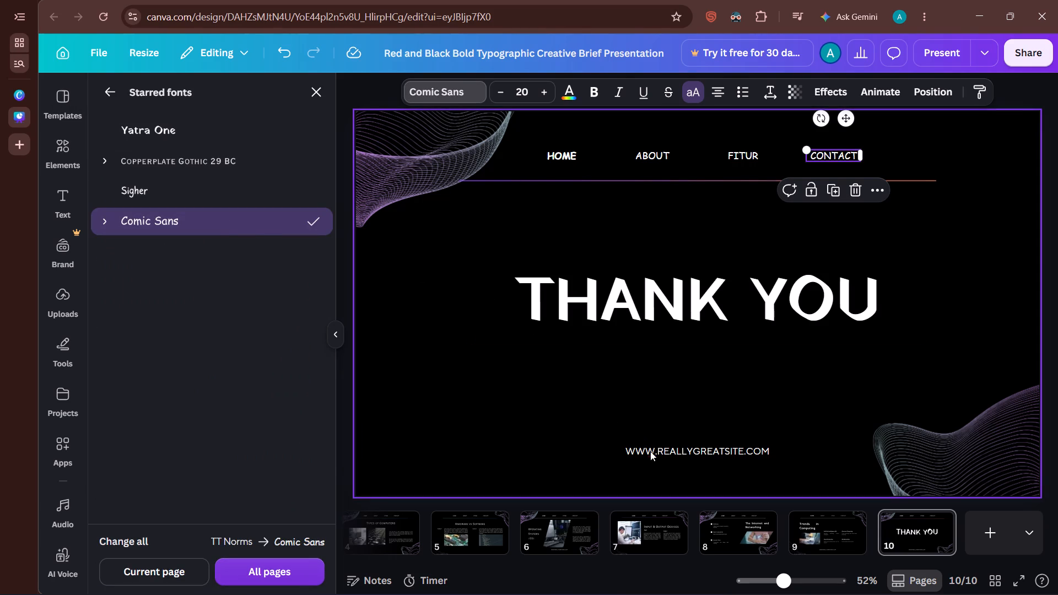
{"action": "left_click", "coordinate": [651, 452]}
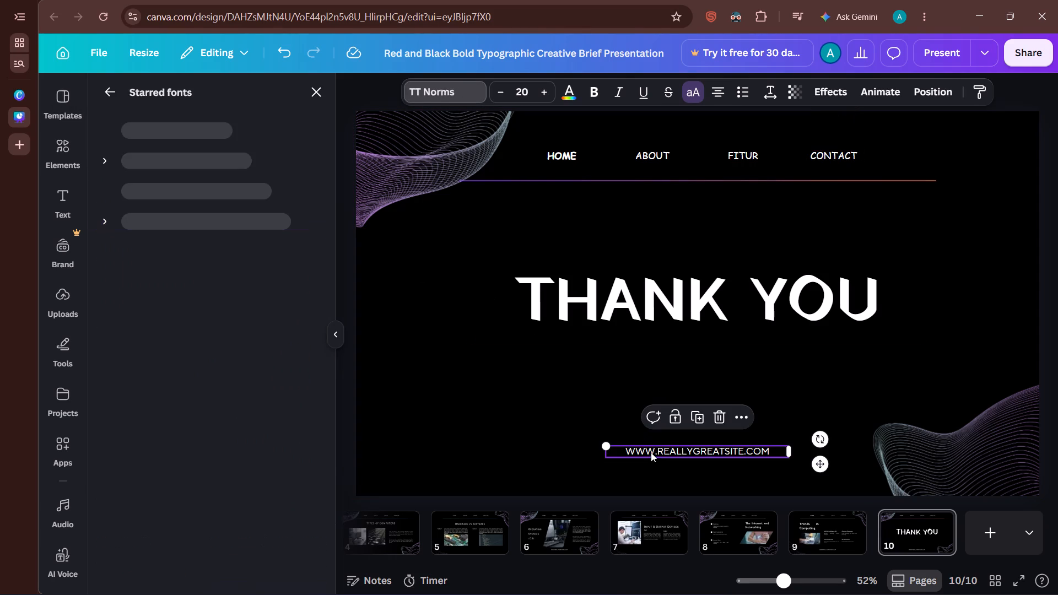
{"action": "left_click", "coordinate": [720, 415]}
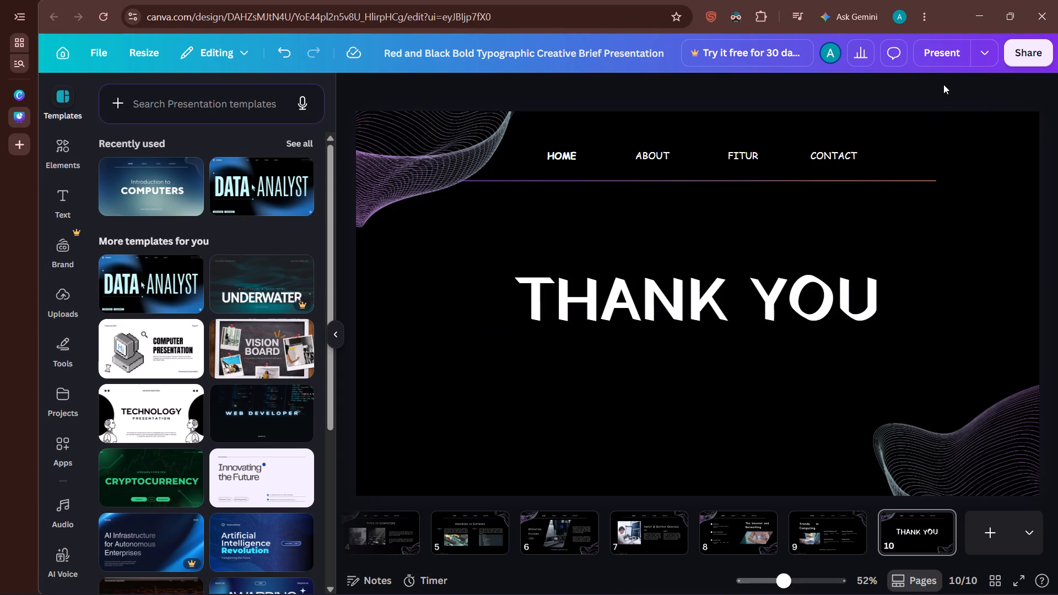
{"action": "left_click", "coordinate": [943, 84]}
Change the four topic sub-headings on slide 9, from "Artificial Intelligence (AI)" to "5G Networking", to the Yatra One font.
{"action": "key", "text": "Left"}
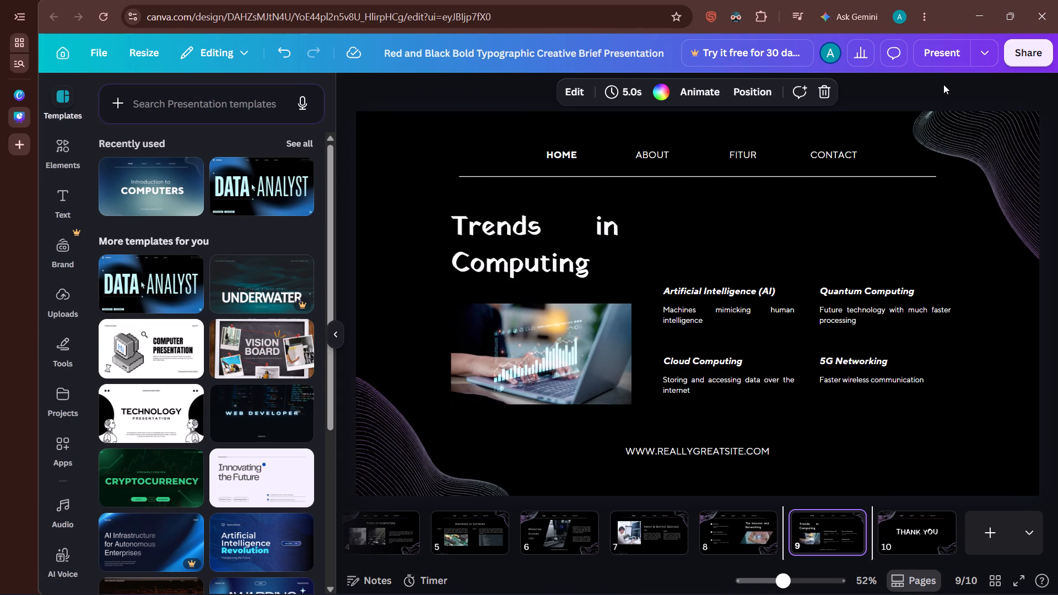
{"action": "left_click", "coordinate": [713, 293]}
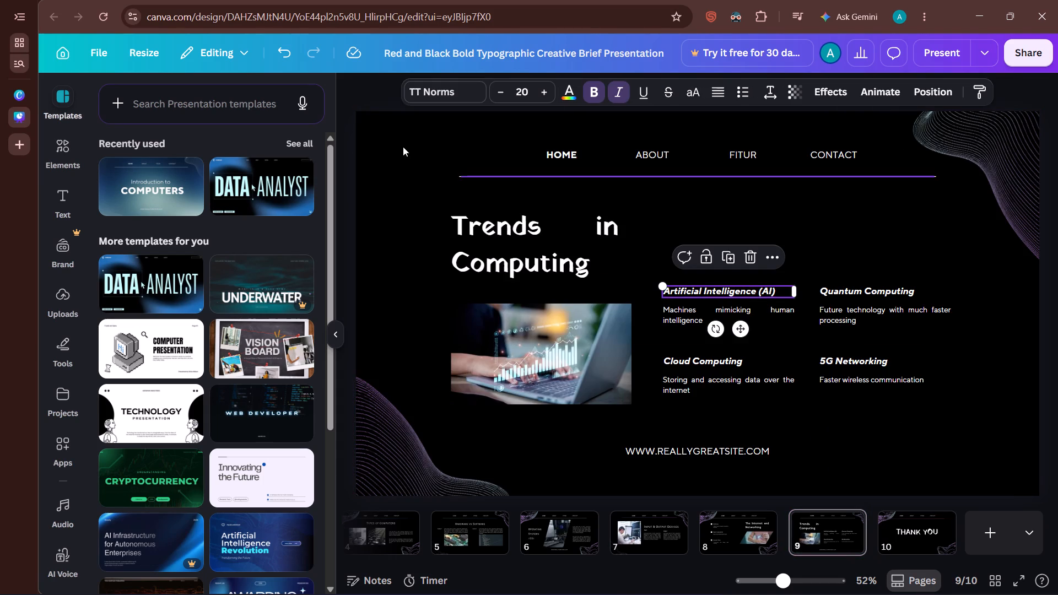
{"action": "left_click", "coordinate": [438, 101]}
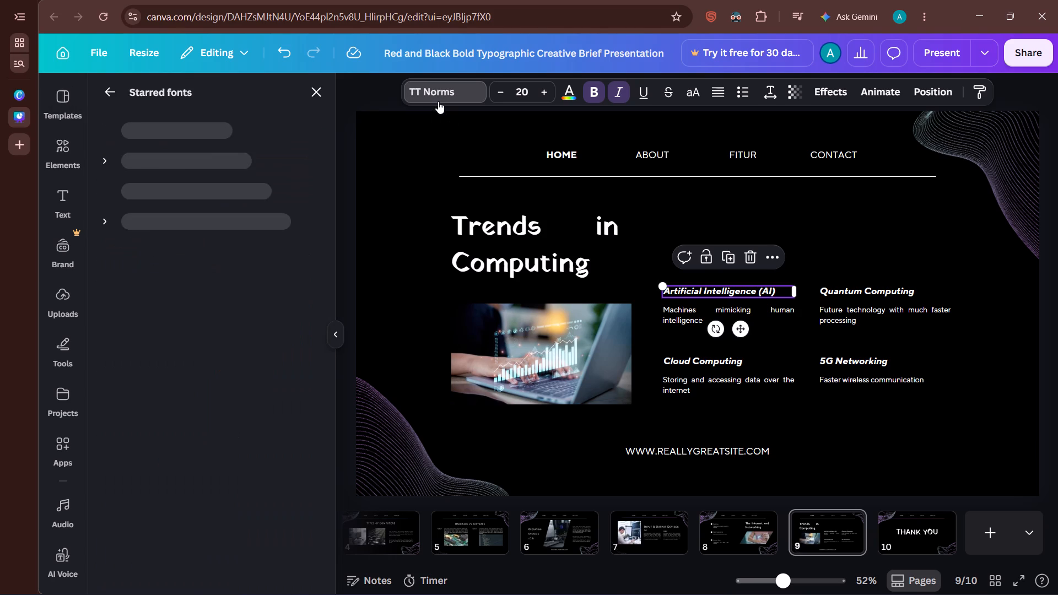
{"action": "left_click", "coordinate": [179, 133]}
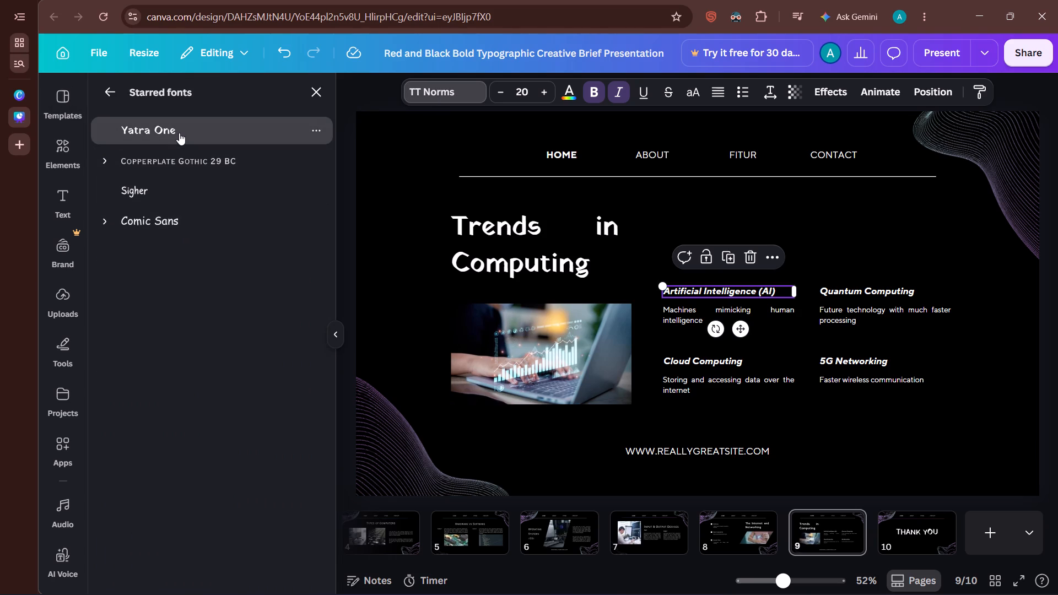
{"action": "left_click", "coordinate": [895, 293]}
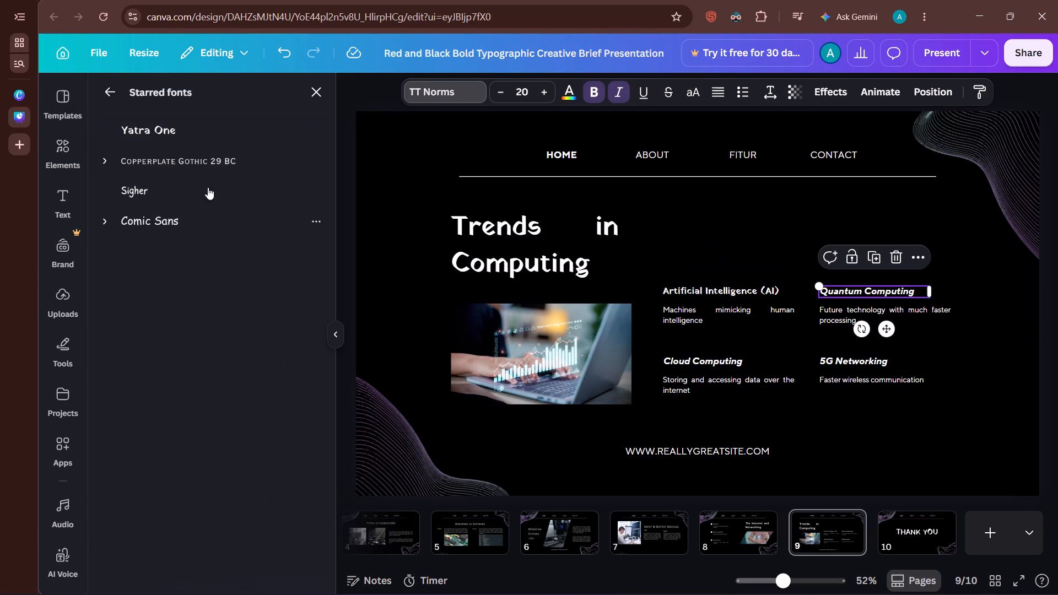
{"action": "left_click", "coordinate": [207, 139]}
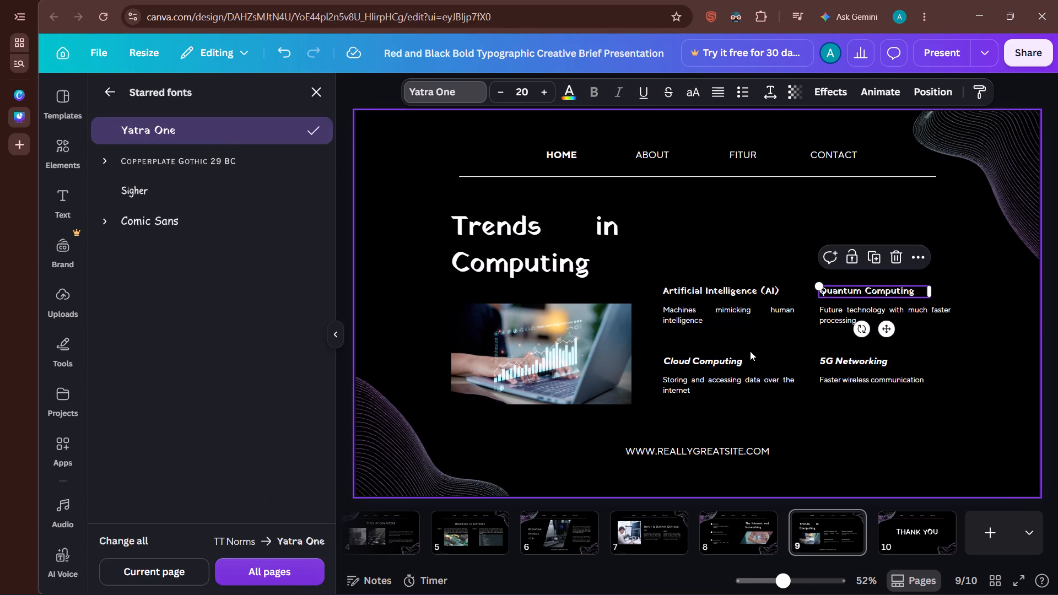
{"action": "left_click", "coordinate": [723, 358]}
{"action": "left_click", "coordinate": [161, 131]}
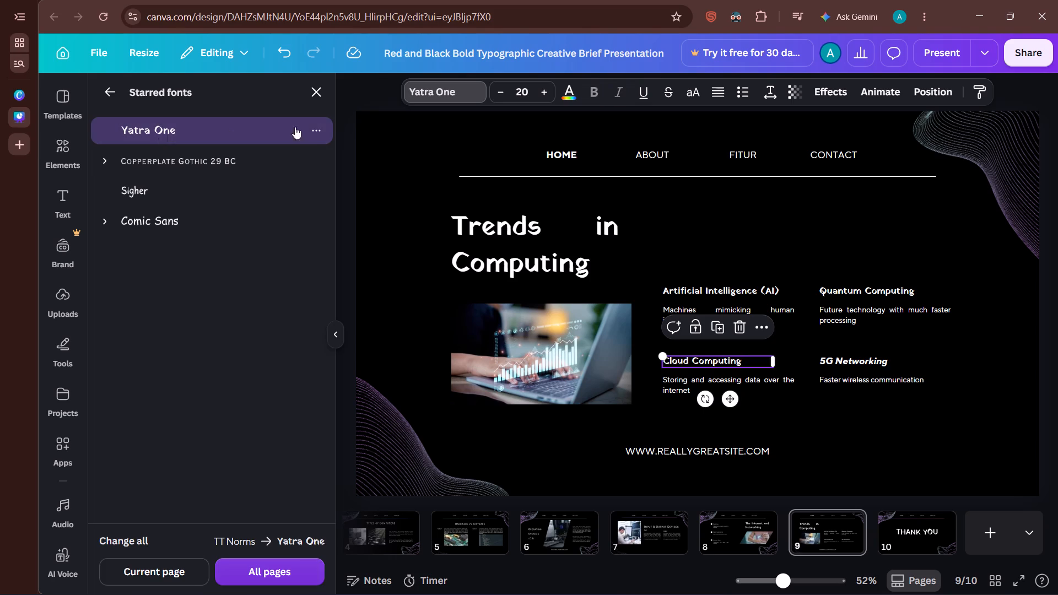
{"action": "left_click", "coordinate": [824, 356]}
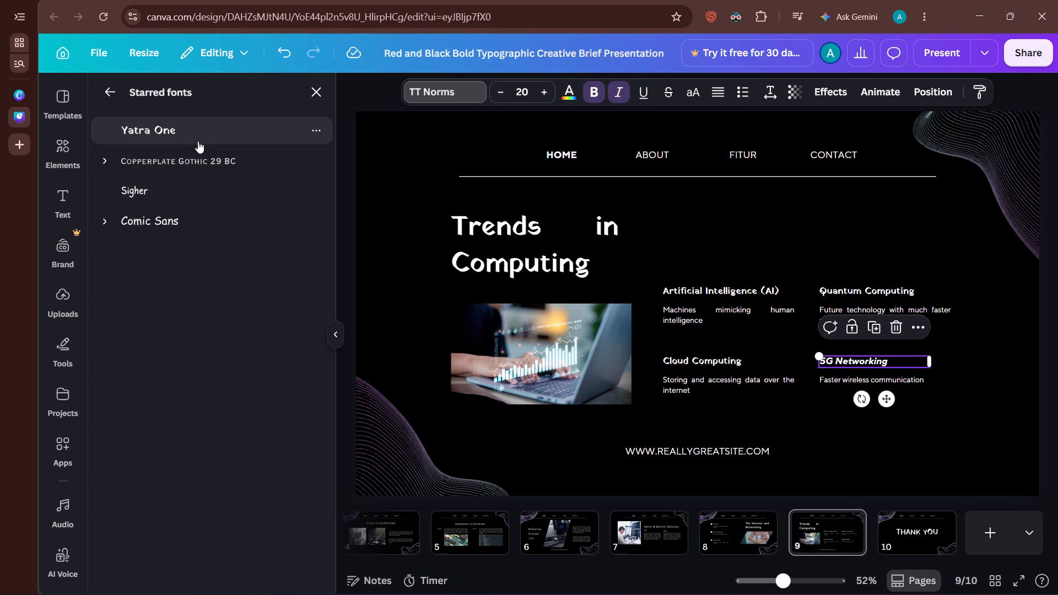
{"action": "left_click", "coordinate": [195, 140]}
Change the four description texts under the topic sub-headings on slide 9 to the Comic Sans font.
{"action": "left_click", "coordinate": [715, 324]}
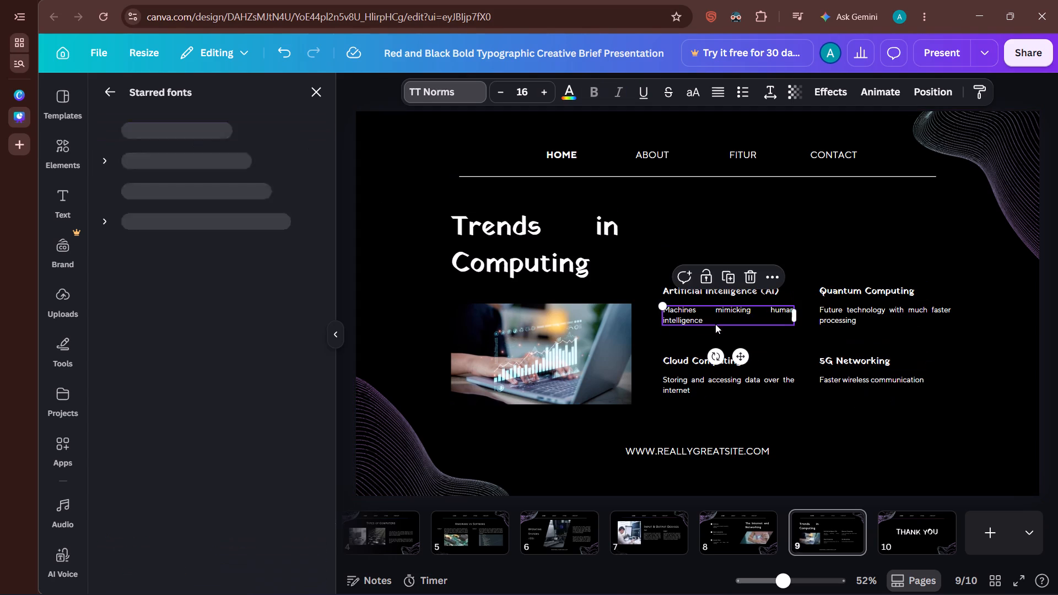
{"action": "left_click", "coordinate": [187, 214]}
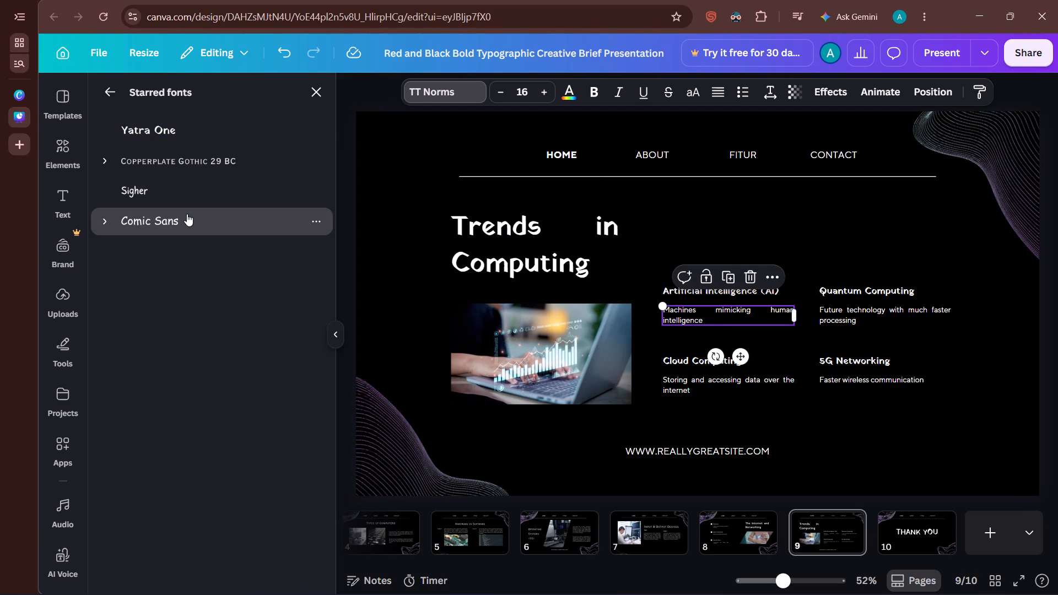
{"action": "left_click", "coordinate": [839, 310]}
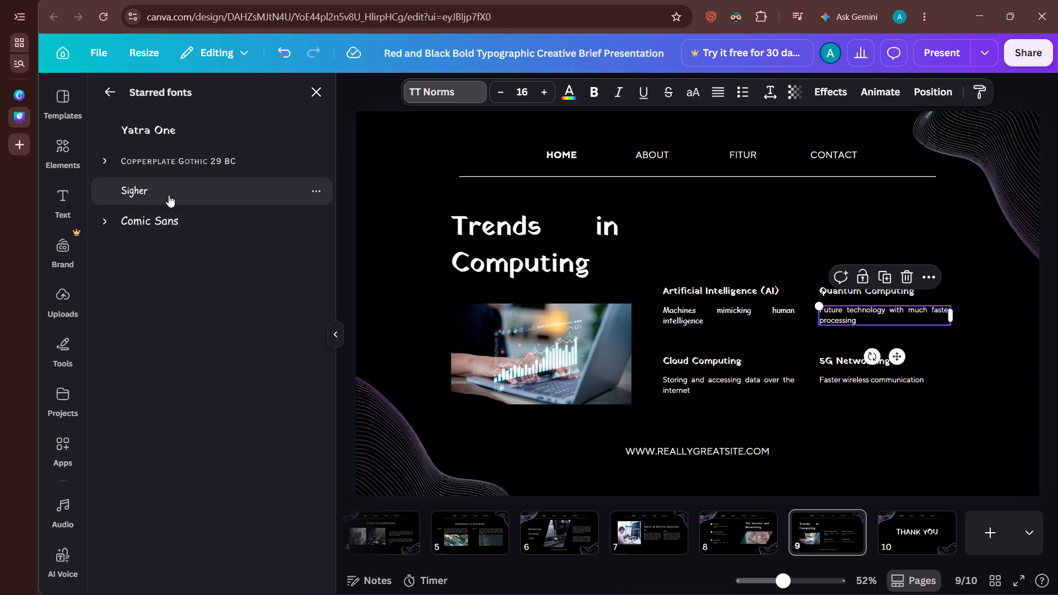
{"action": "left_click", "coordinate": [157, 213]}
{"action": "left_click", "coordinate": [766, 380]}
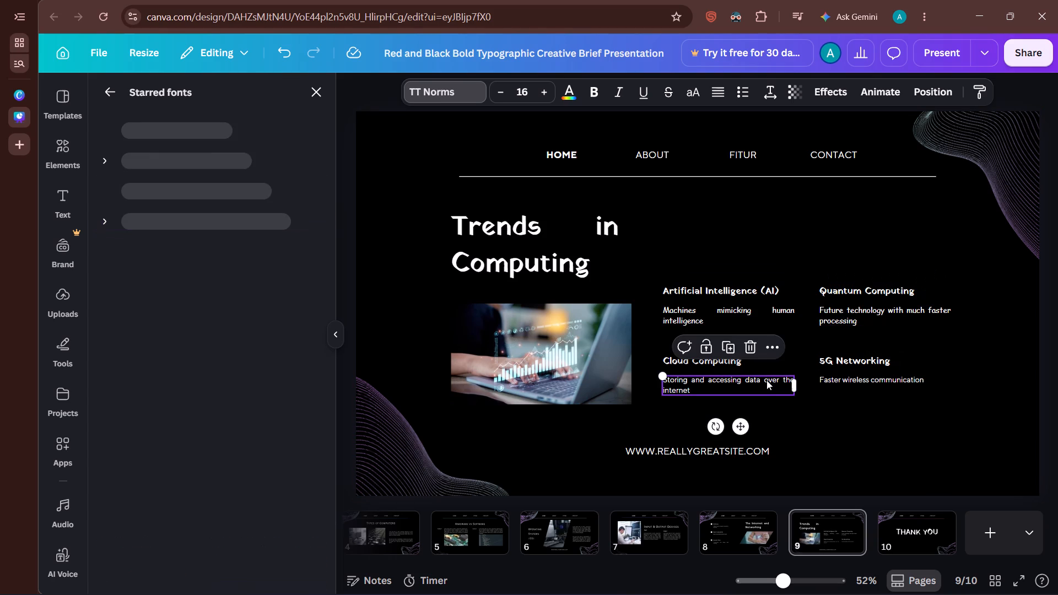
{"action": "left_click", "coordinate": [188, 220]}
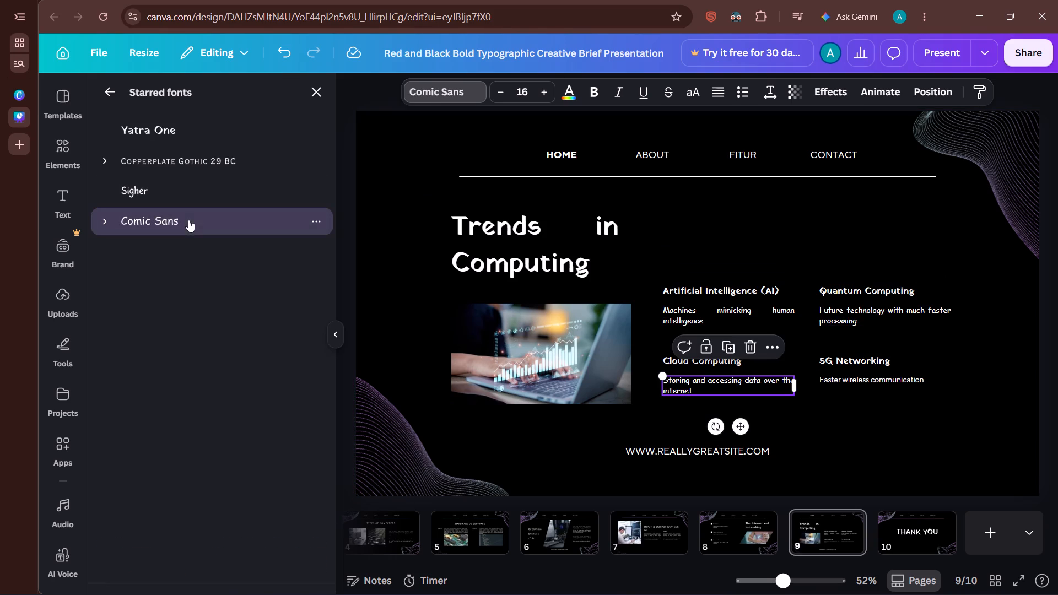
{"action": "left_click", "coordinate": [887, 385]}
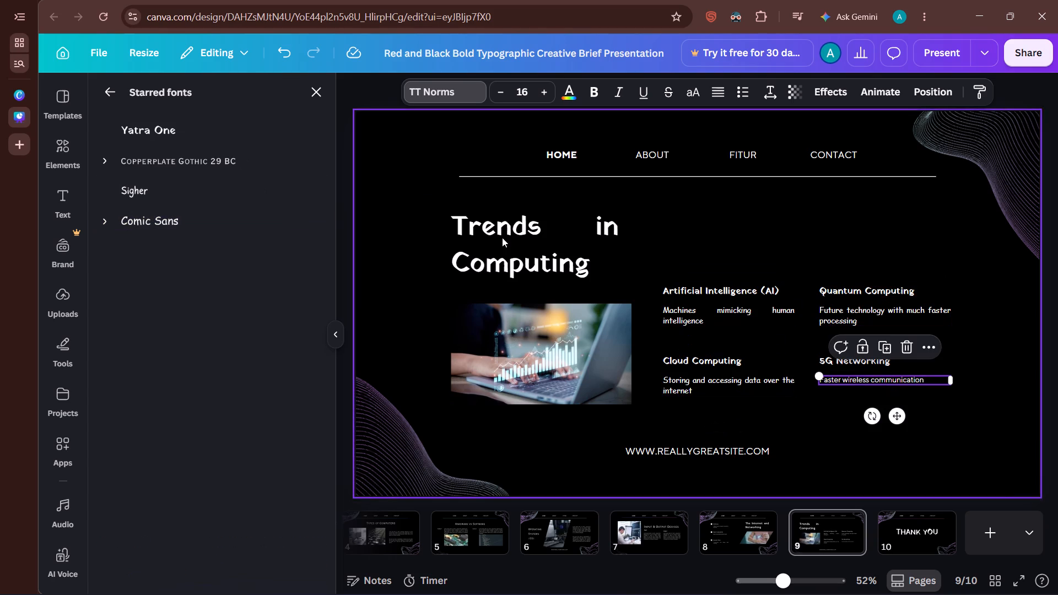
{"action": "left_click", "coordinate": [187, 212]}
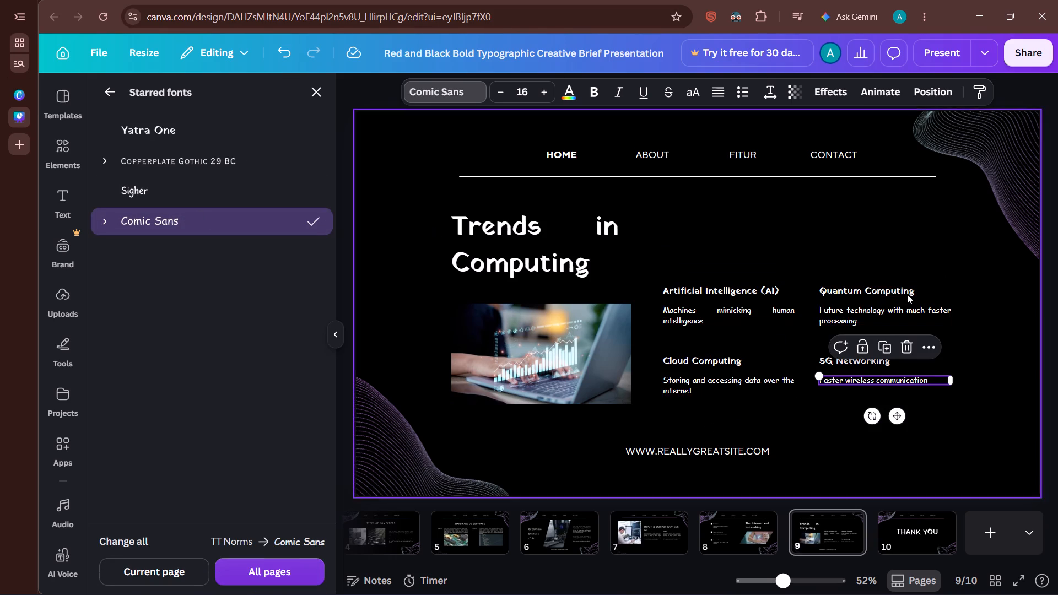
Move the Quantum Computing and 5G Networking text blocks on slide 9 together slightly to the right, widening the gap between the two columns.
{"action": "left_click", "coordinate": [921, 262]}
{"action": "left_click_drag", "start_coordinate": [903, 262], "coordinate": [916, 381]}
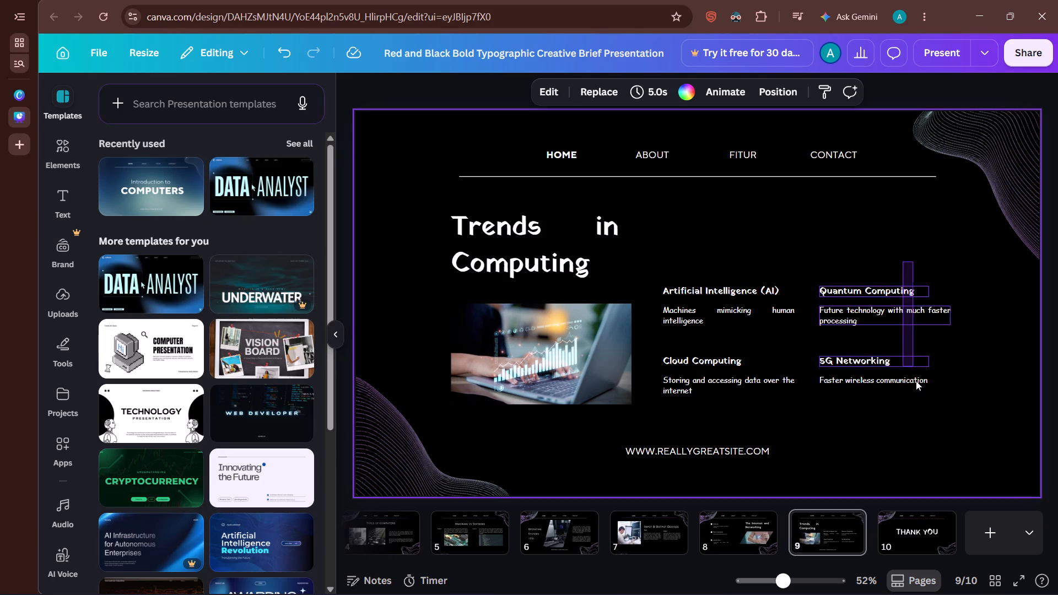
{"action": "left_click_drag", "start_coordinate": [916, 381], "coordinate": [916, 383]}
{"action": "left_click_drag", "start_coordinate": [903, 344], "coordinate": [914, 344]}
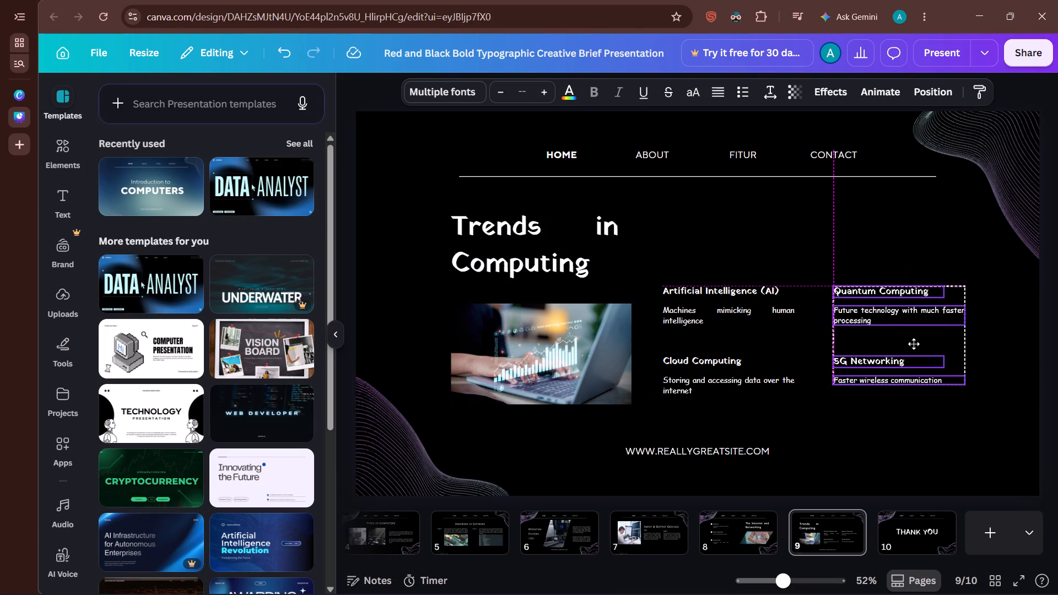
{"action": "left_click_drag", "start_coordinate": [914, 344], "coordinate": [934, 338]}
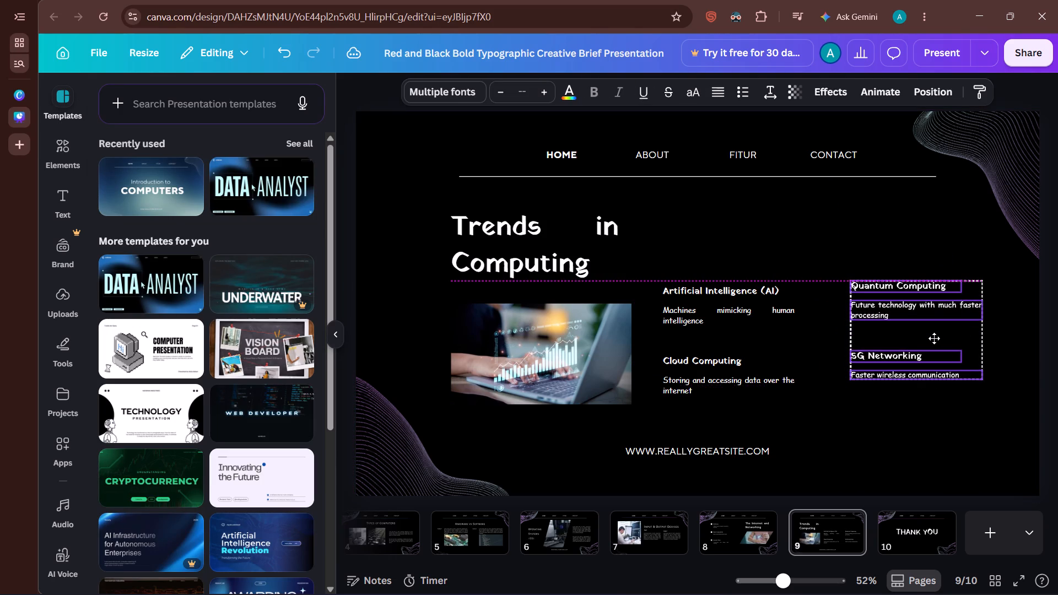
{"action": "left_click_drag", "start_coordinate": [934, 338], "coordinate": [938, 346]}
{"action": "left_click", "coordinate": [793, 221]}
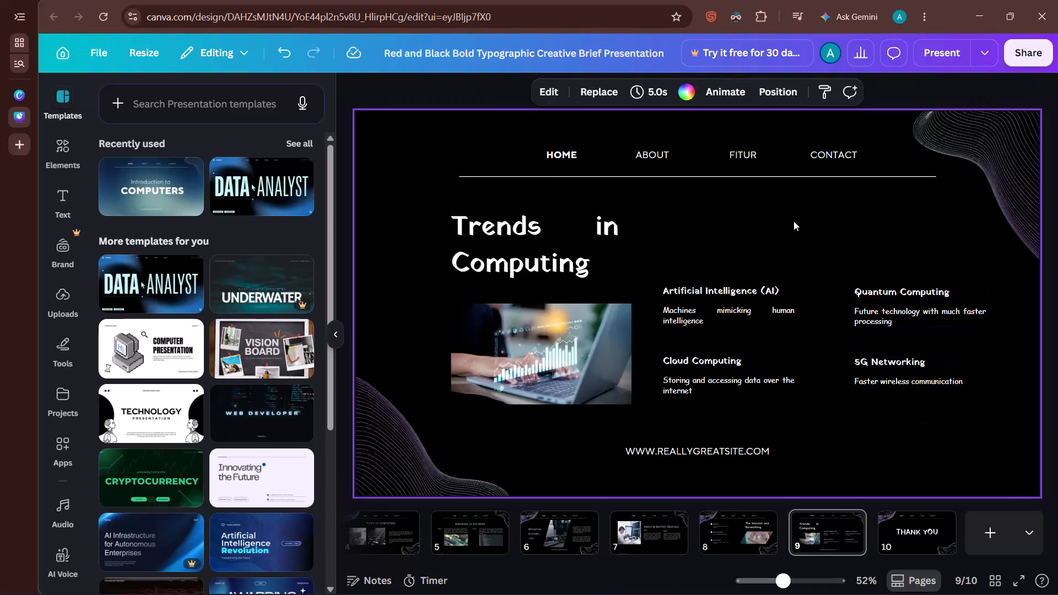
{"action": "left_click", "coordinate": [715, 454]}
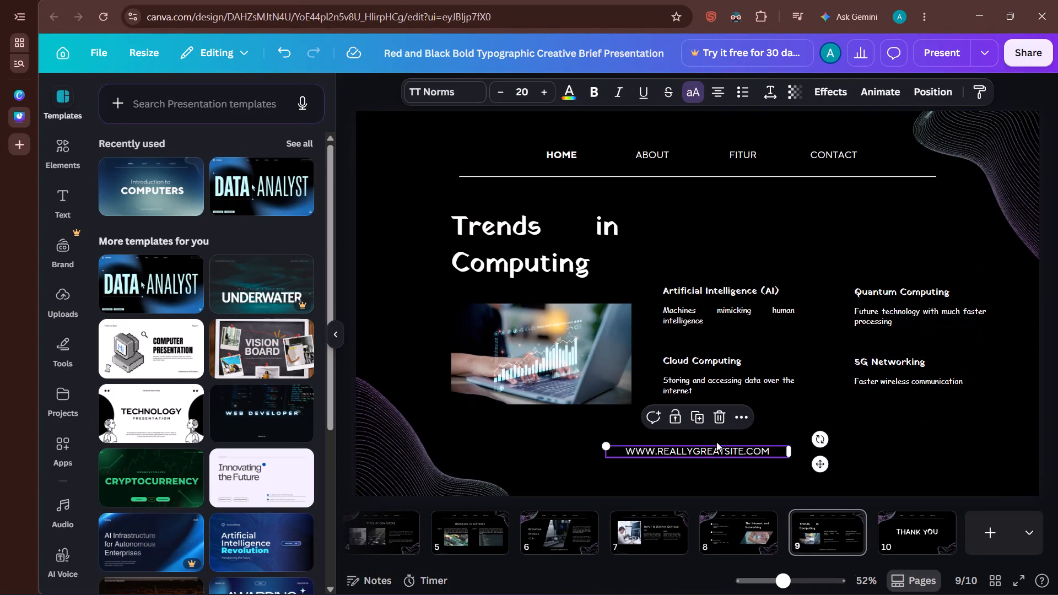
{"action": "left_click", "coordinate": [720, 419]}
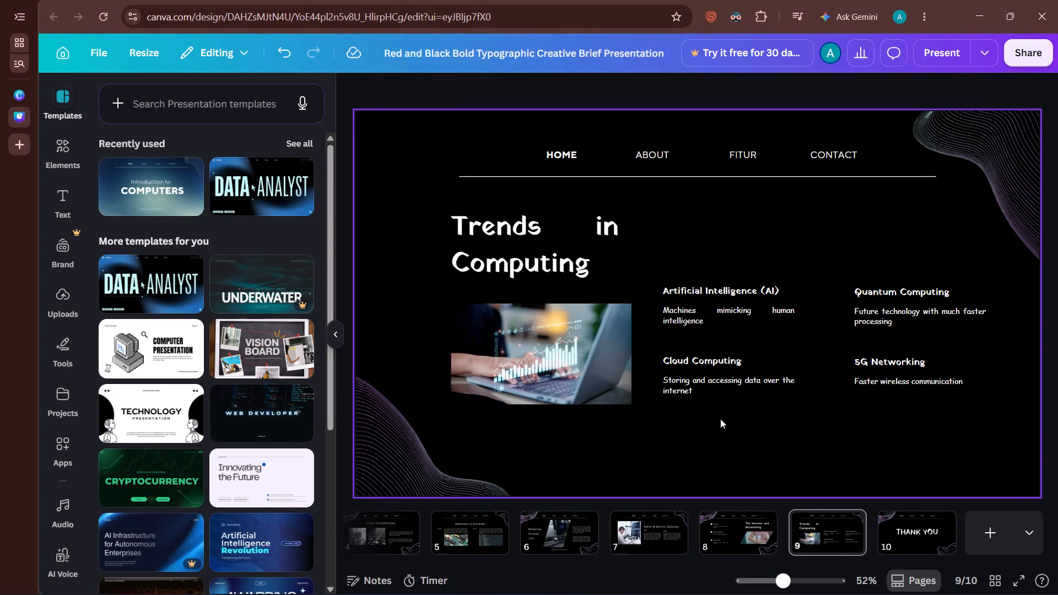
Recolour the divider line below the navigation labels on slide 8 with the blue-to-pink linear gradient #5170ff, #ff66c4.
{"action": "key", "text": "Left"}
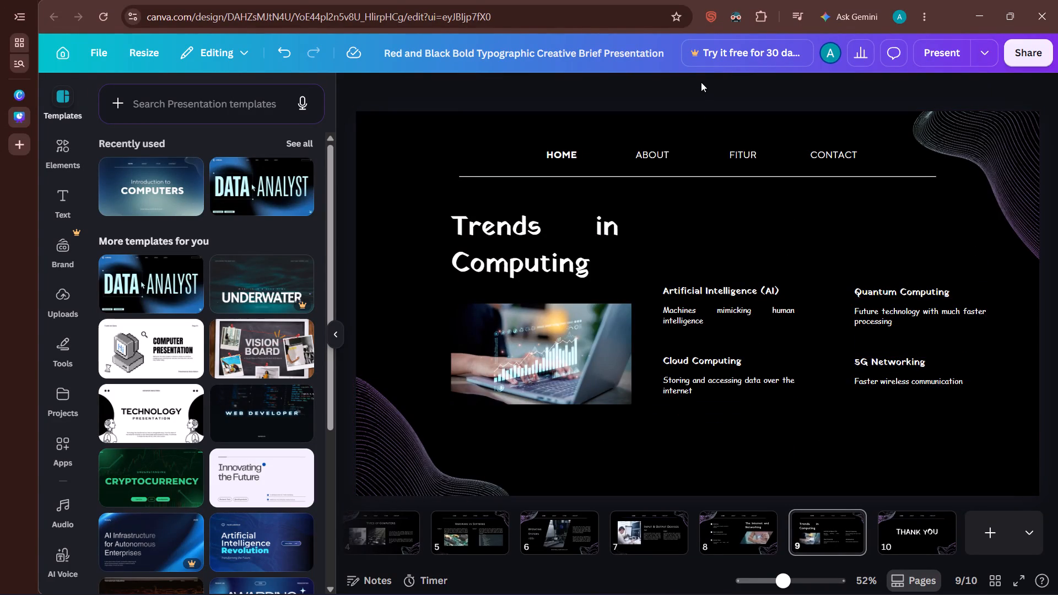
{"action": "left_click", "coordinate": [701, 82]}
{"action": "key", "text": "Left"}
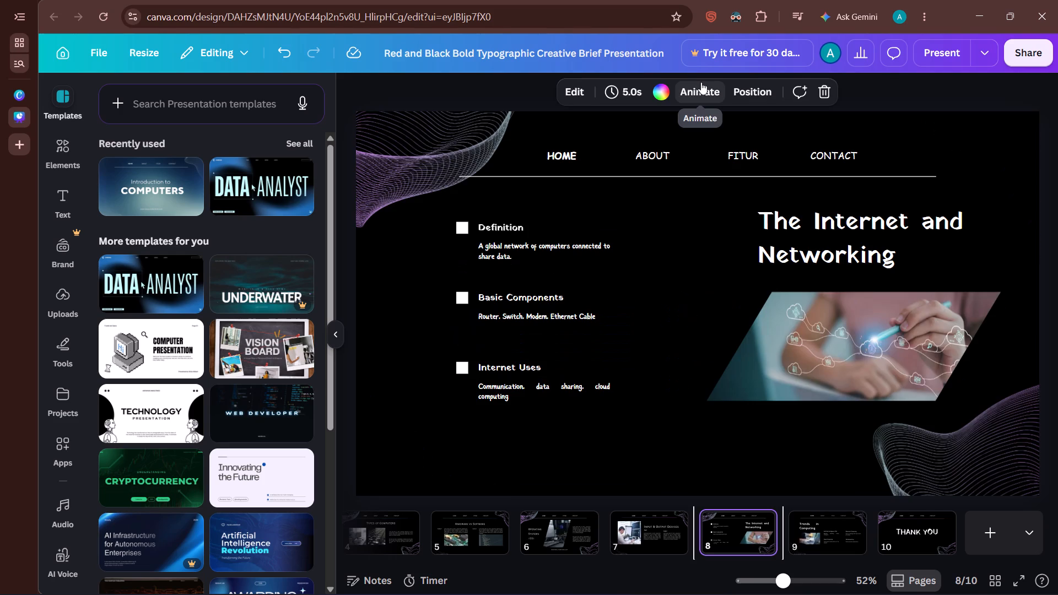
{"action": "key", "text": "Left"}
{"action": "key", "text": "Right"}
{"action": "left_click", "coordinate": [611, 173]}
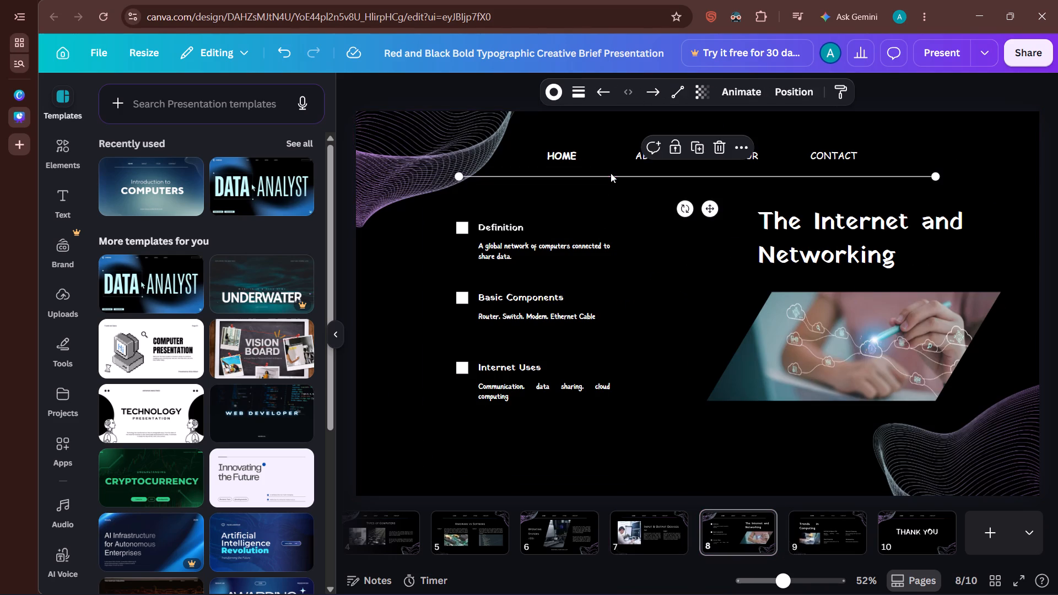
{"action": "left_click", "coordinate": [549, 93]}
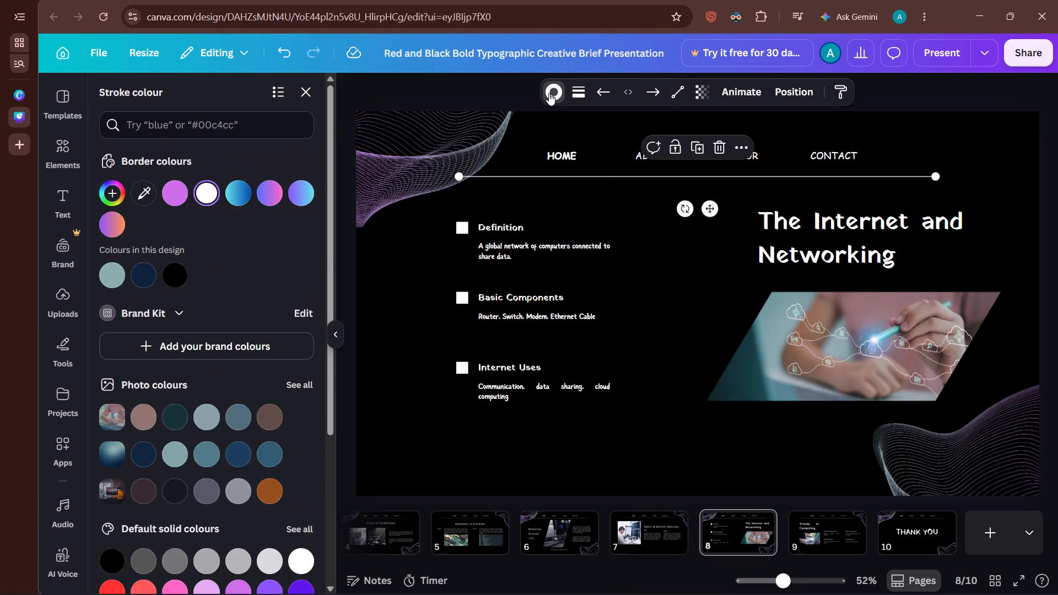
{"action": "left_click", "coordinate": [271, 191]}
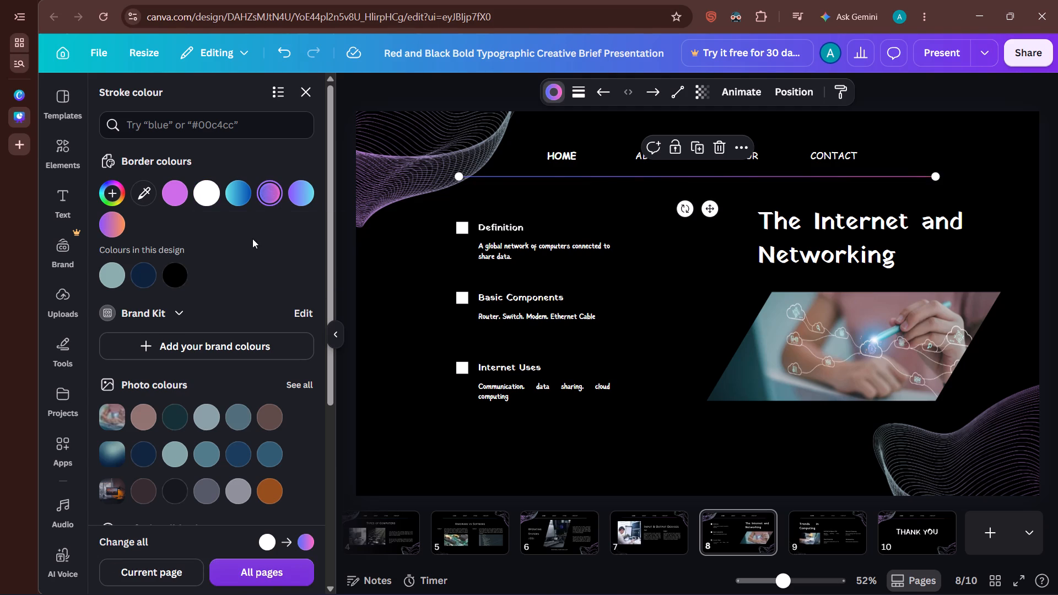
{"action": "left_click", "coordinate": [451, 86]}
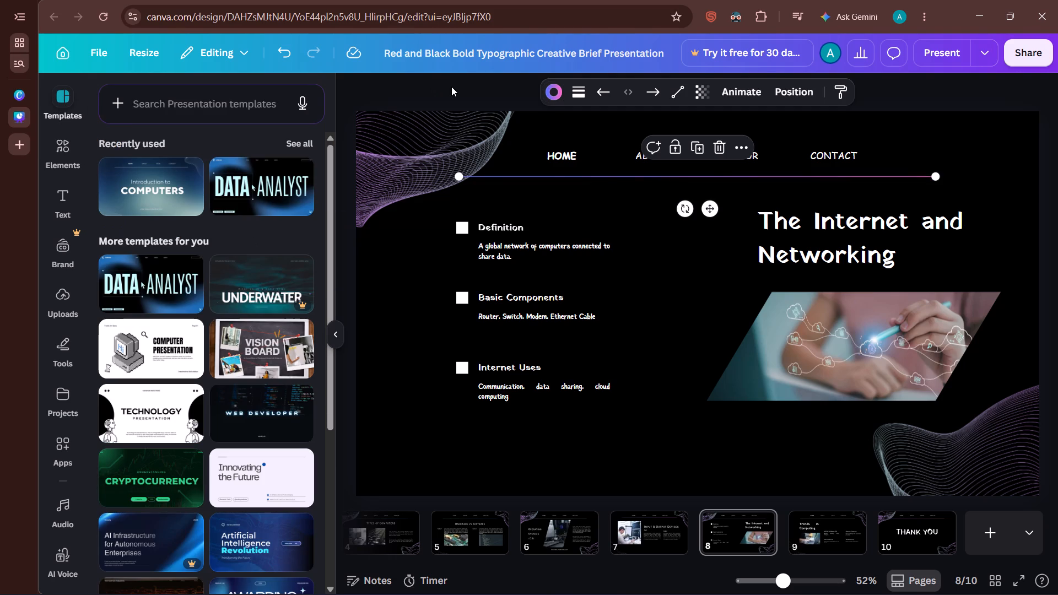
{"action": "left_click", "coordinate": [897, 98]}
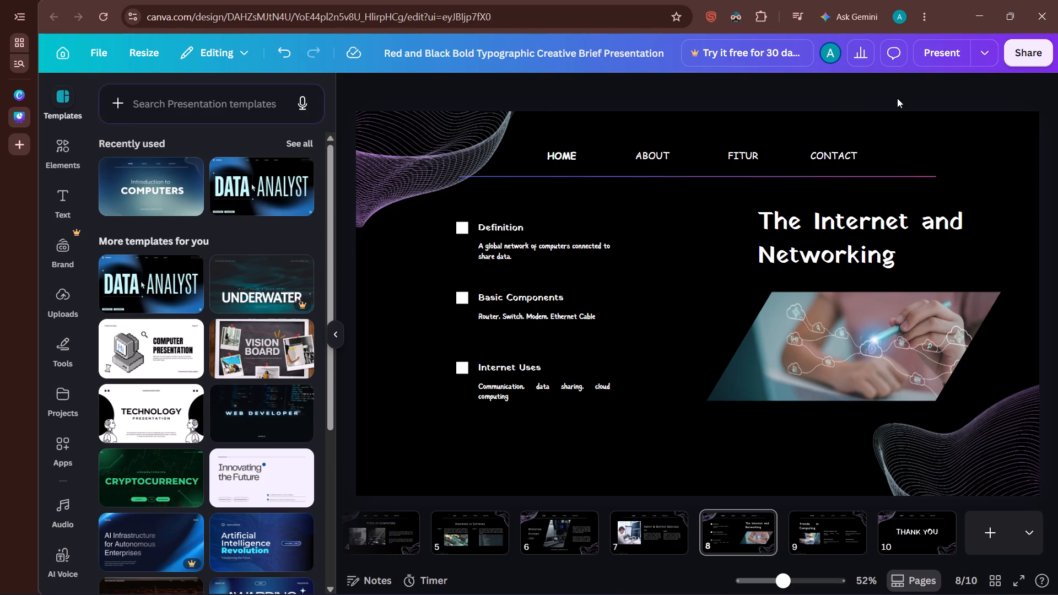
Recolour the divider line on slide 6, Operating Systems (OS), with the blue-to-pink linear gradient #5170ff, #ff66c4.
{"action": "key", "text": "Left"}
{"action": "key", "text": "Left"}
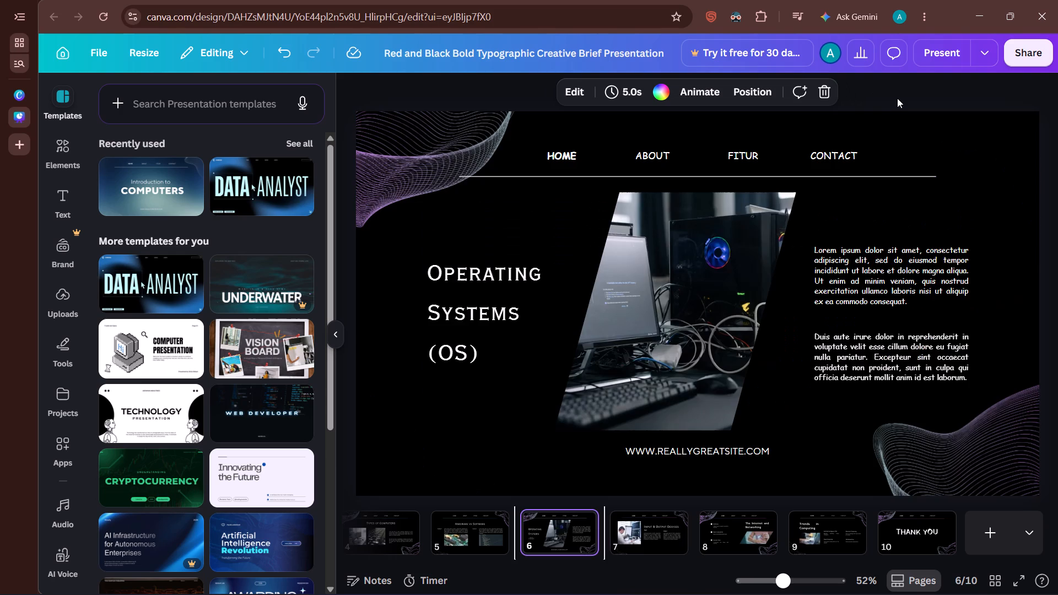
{"action": "left_click", "coordinate": [857, 182]}
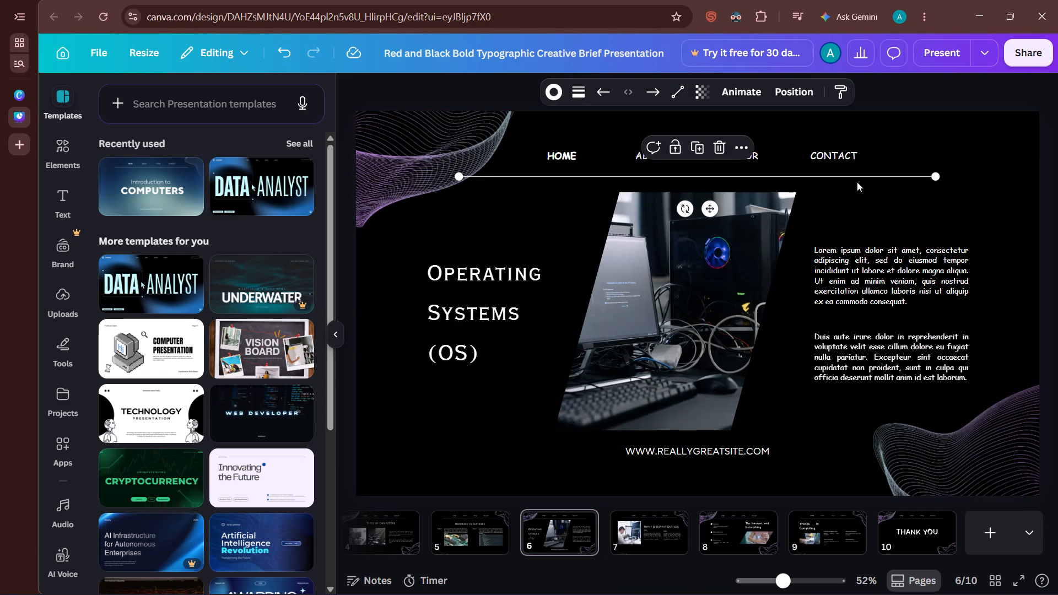
{"action": "left_click", "coordinate": [545, 98]}
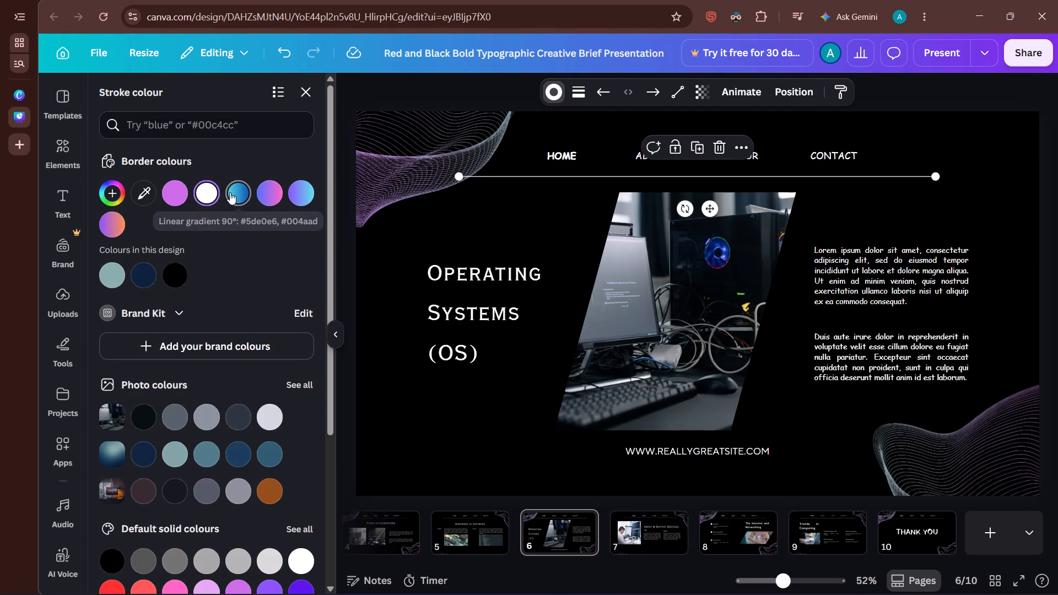
{"action": "left_click", "coordinate": [264, 193]}
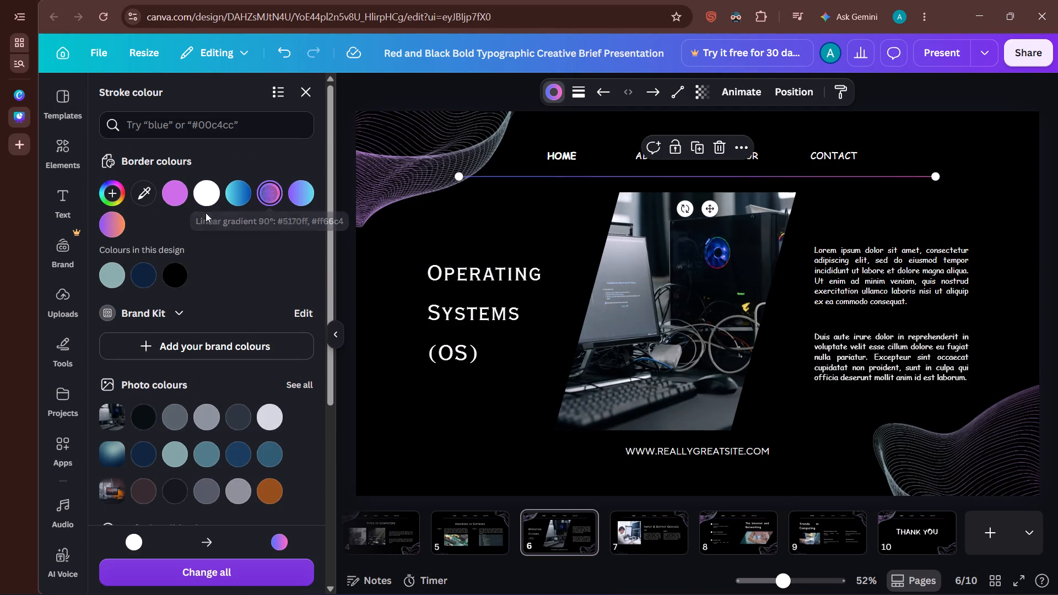
{"action": "left_click", "coordinate": [964, 83]}
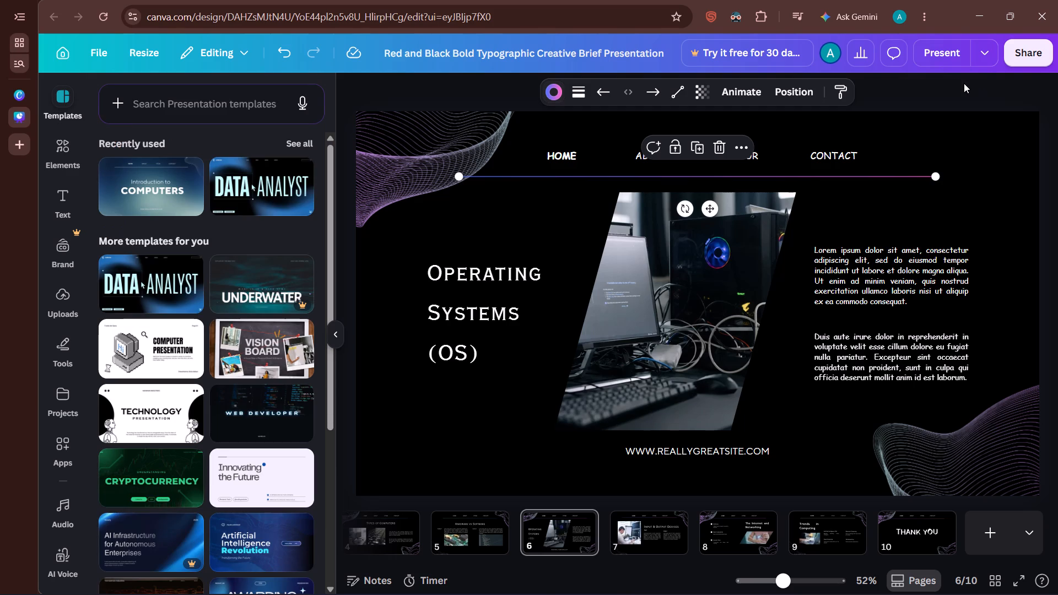
{"action": "left_click", "coordinate": [964, 83]}
Recolour the divider line on slide 5, Hardware vs Software, with the blue-to-pink linear gradient #5170ff, #ff66c4.
{"action": "key", "text": "Right"}
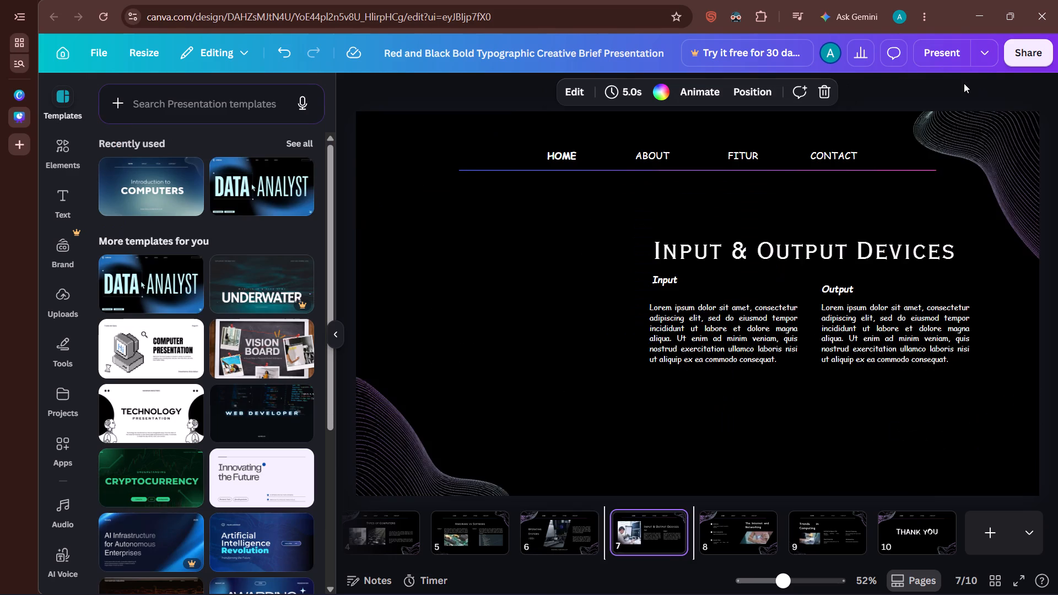
{"action": "key", "text": "Left"}
{"action": "key", "text": "Left"}
{"action": "key", "text": "Left"}
{"action": "key", "text": "Right"}
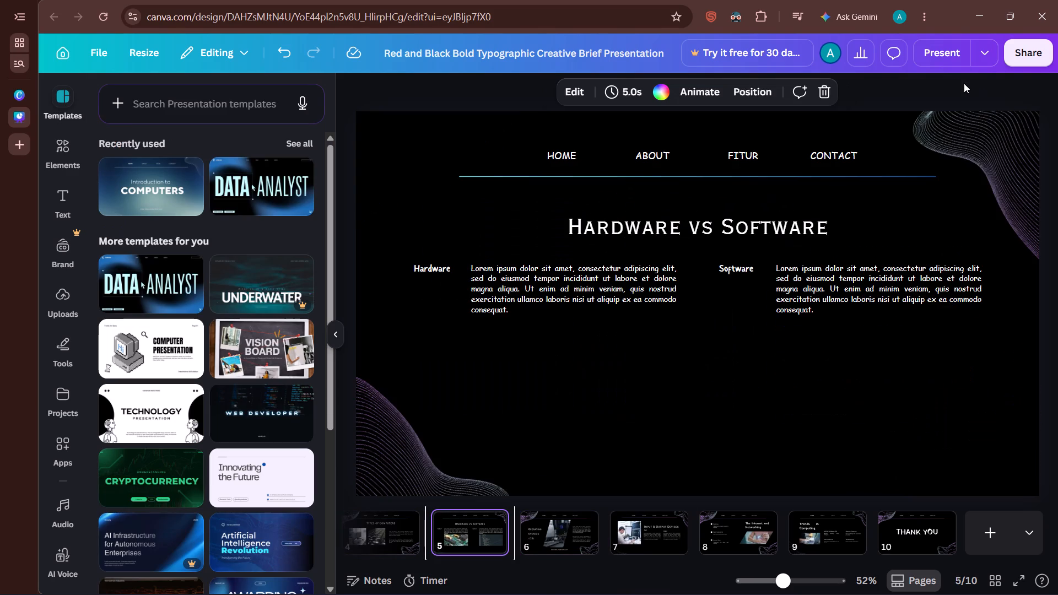
{"action": "key", "text": "Right"}
{"action": "key", "text": "Left"}
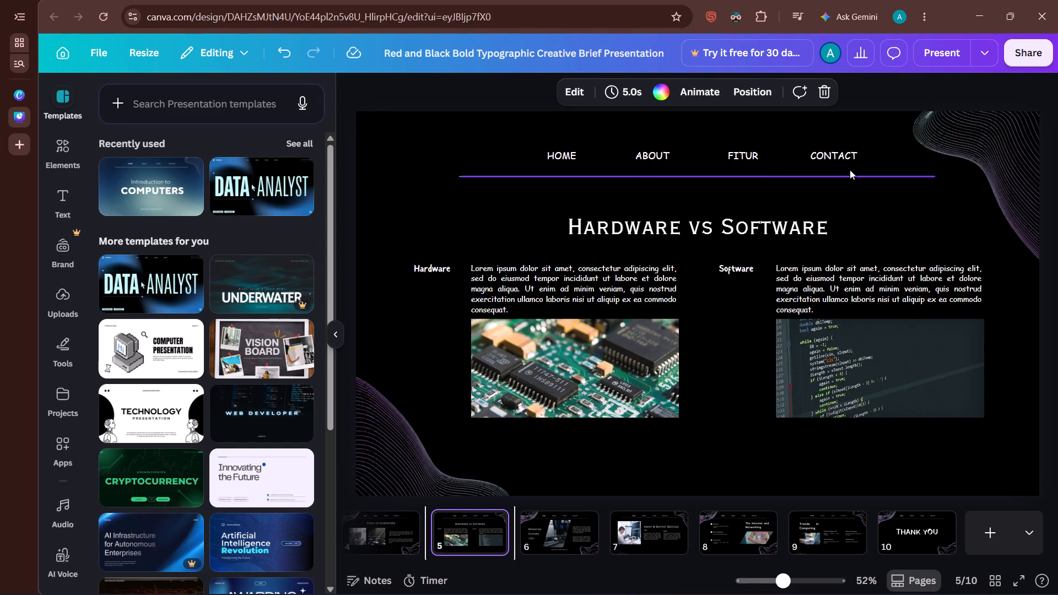
{"action": "left_click", "coordinate": [850, 170]}
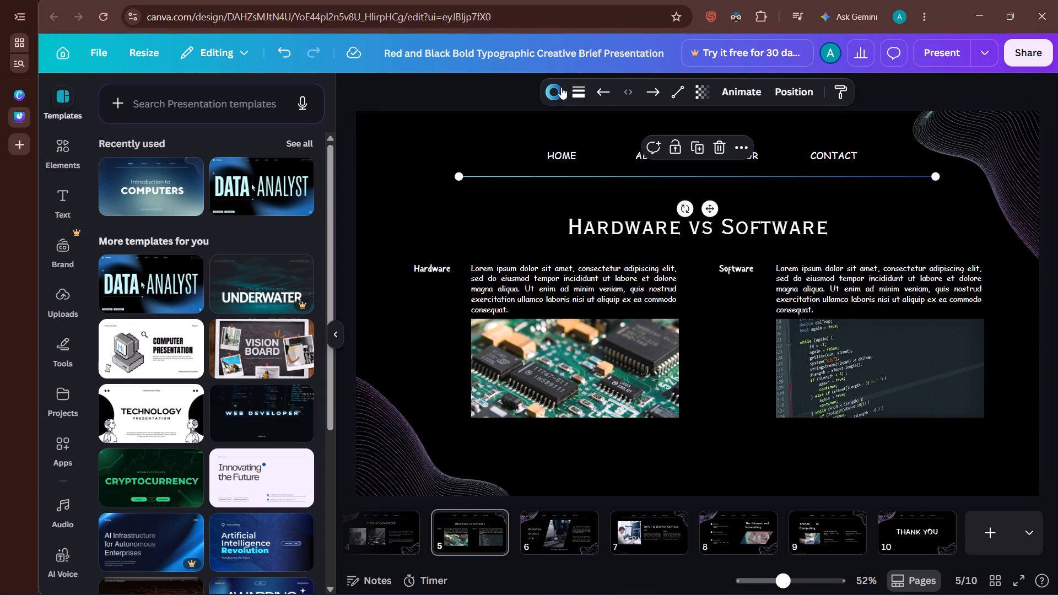
{"action": "left_click", "coordinate": [552, 89]}
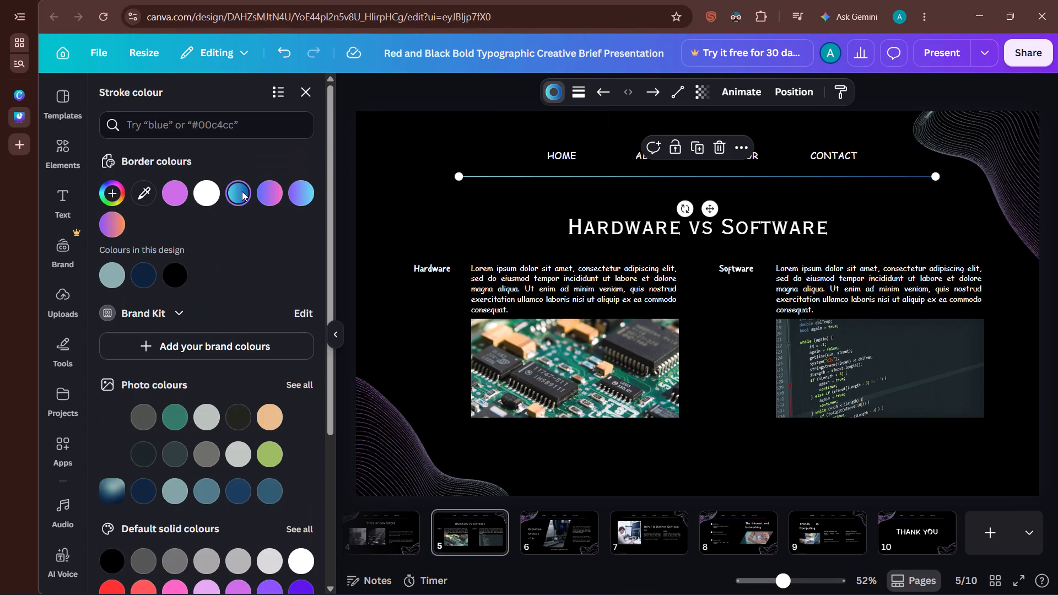
{"action": "left_click", "coordinate": [272, 197]}
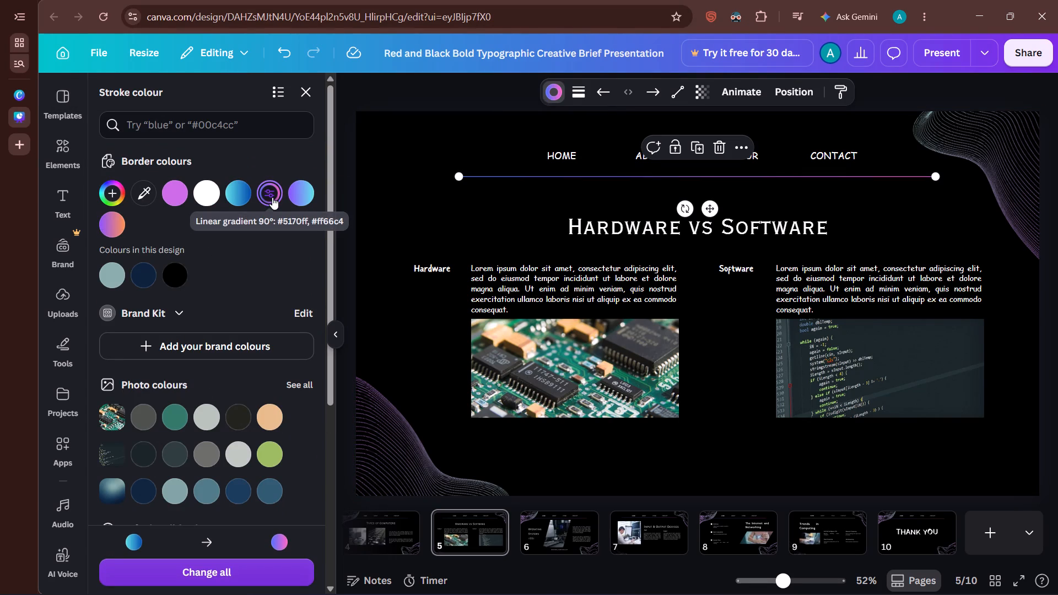
{"action": "left_click", "coordinate": [917, 94]}
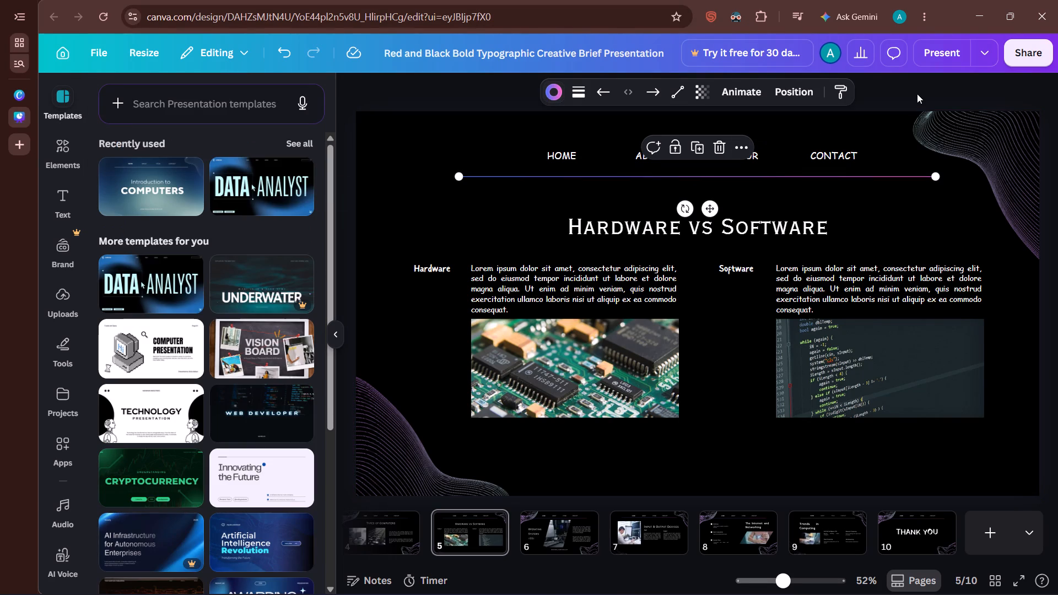
{"action": "key", "text": "Left"}
{"action": "left_click", "coordinate": [917, 94]}
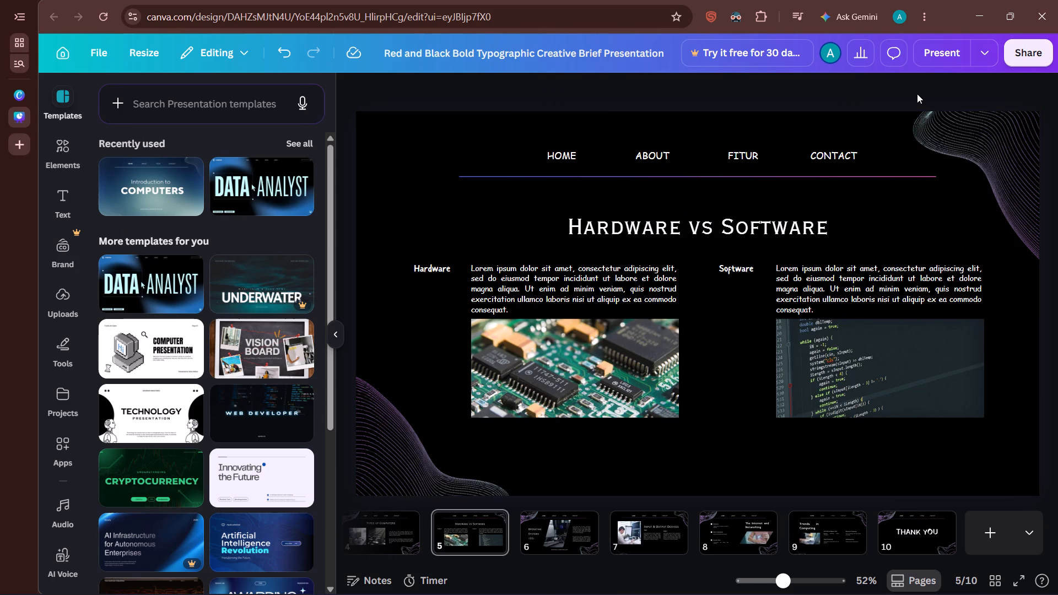
Recolour the divider line on slide 4, Types of Computers, with the blue-to-pink linear gradient #5170ff, #ff66c4.
{"action": "key", "text": "Left"}
{"action": "left_click", "coordinate": [796, 180]}
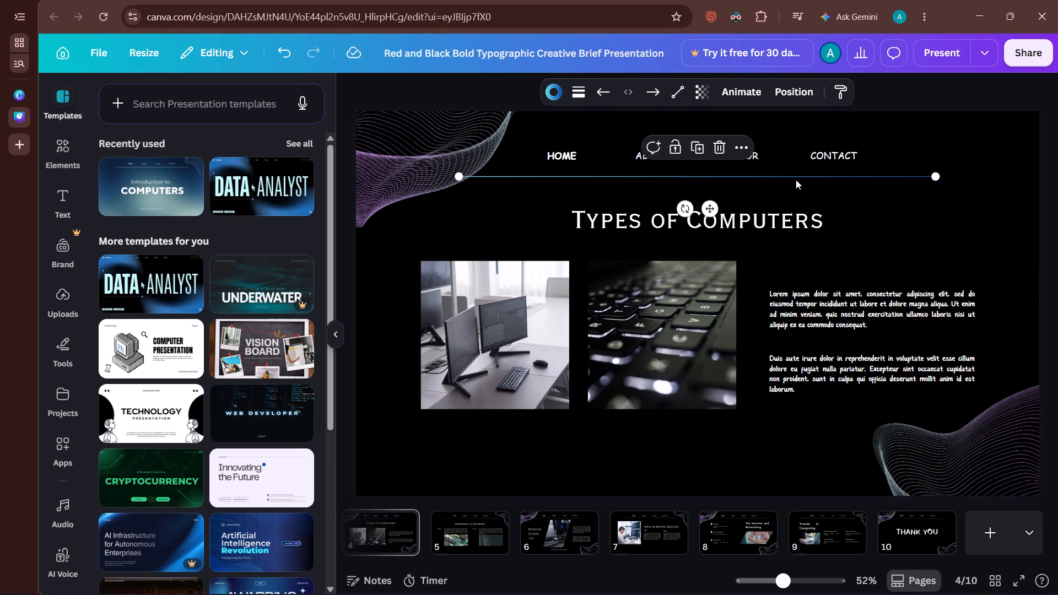
{"action": "left_click", "coordinate": [554, 88]}
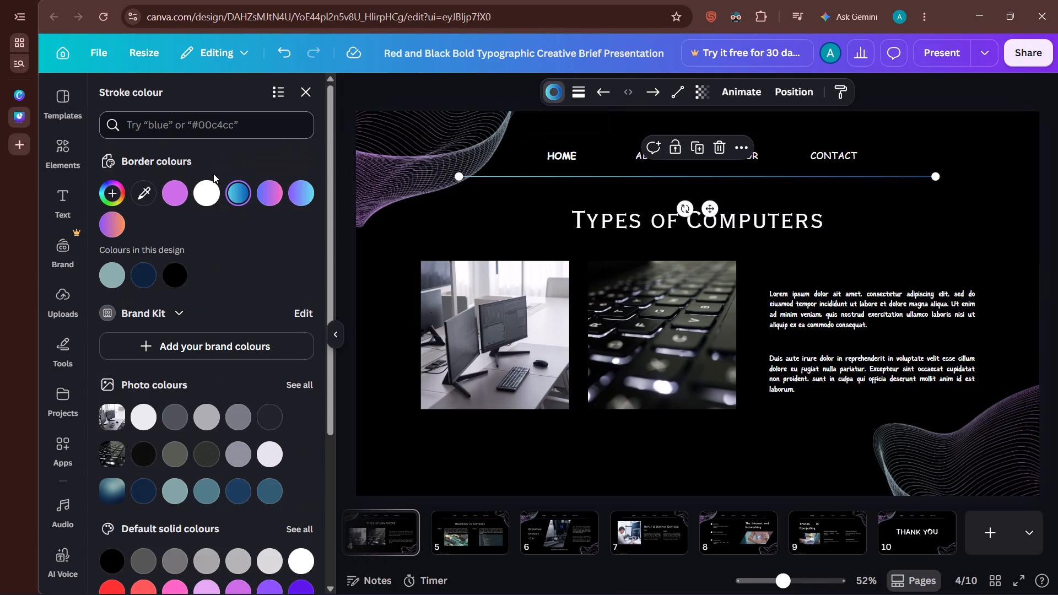
{"action": "left_click", "coordinate": [270, 197]}
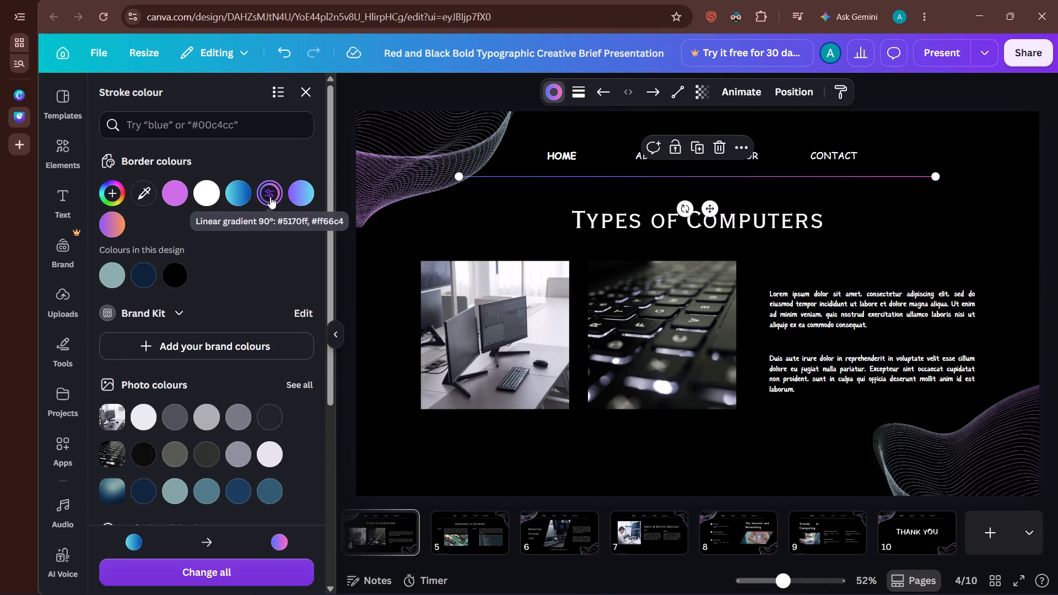
{"action": "left_click", "coordinate": [965, 87]}
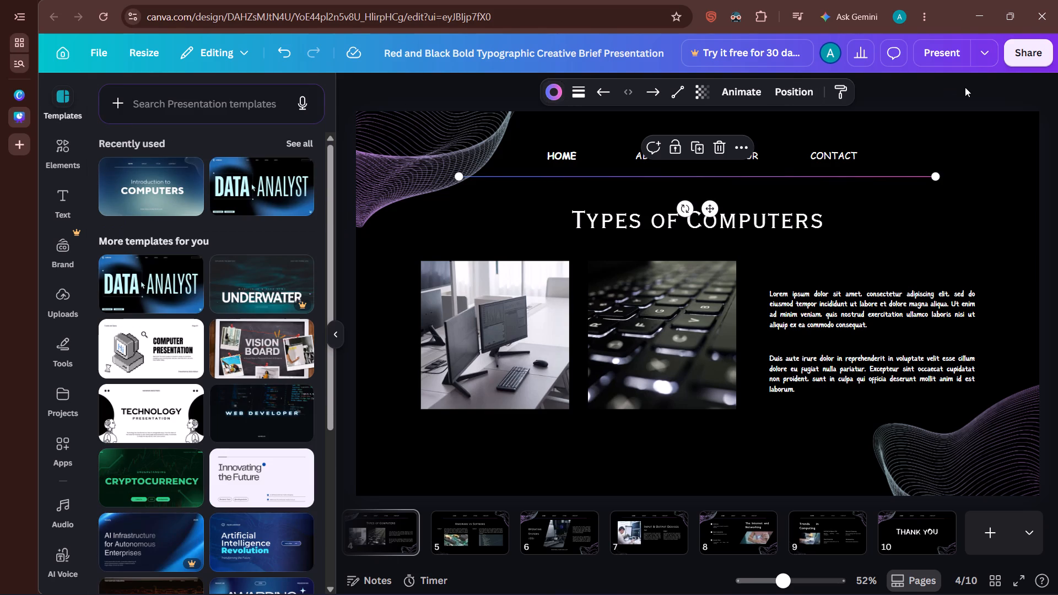
{"action": "left_click", "coordinate": [965, 87]}
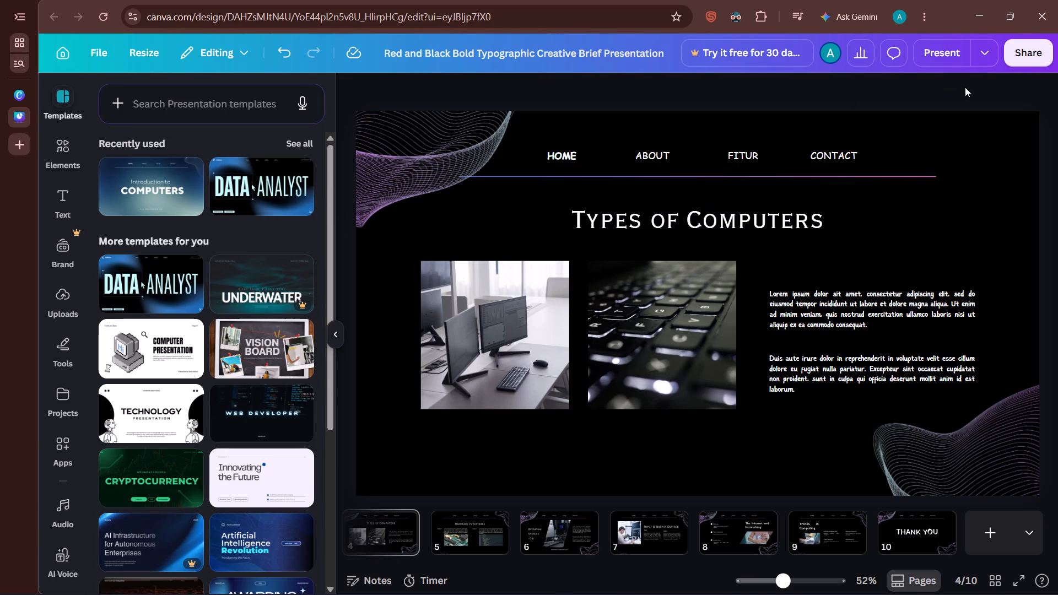
Recolour the divider line on slide 3, Main Components of a Computer, with the same blue-to-pink linear gradient.
{"action": "key", "text": "Left"}
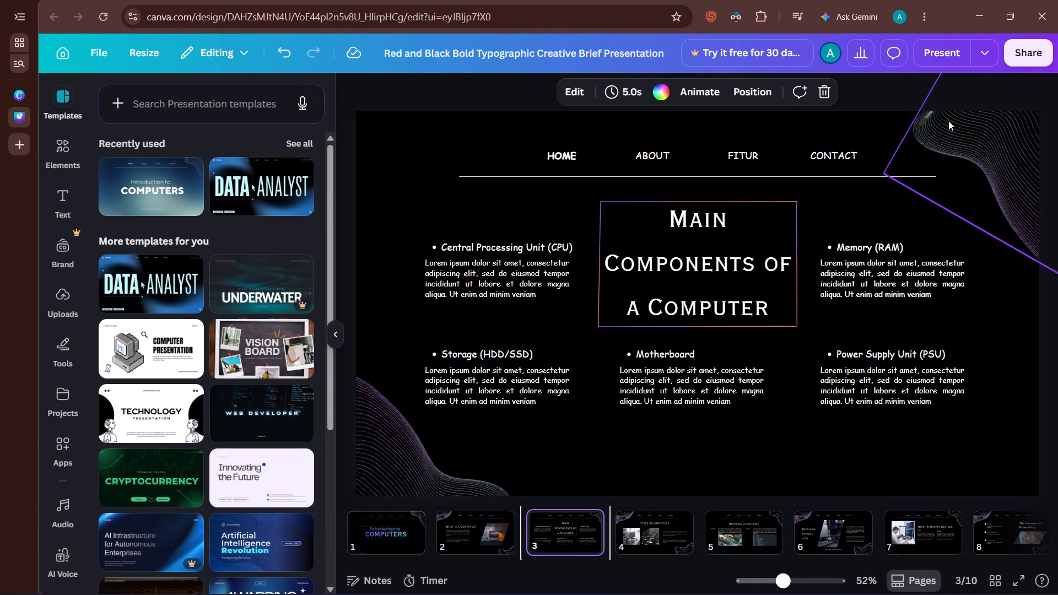
{"action": "left_click", "coordinate": [855, 182]}
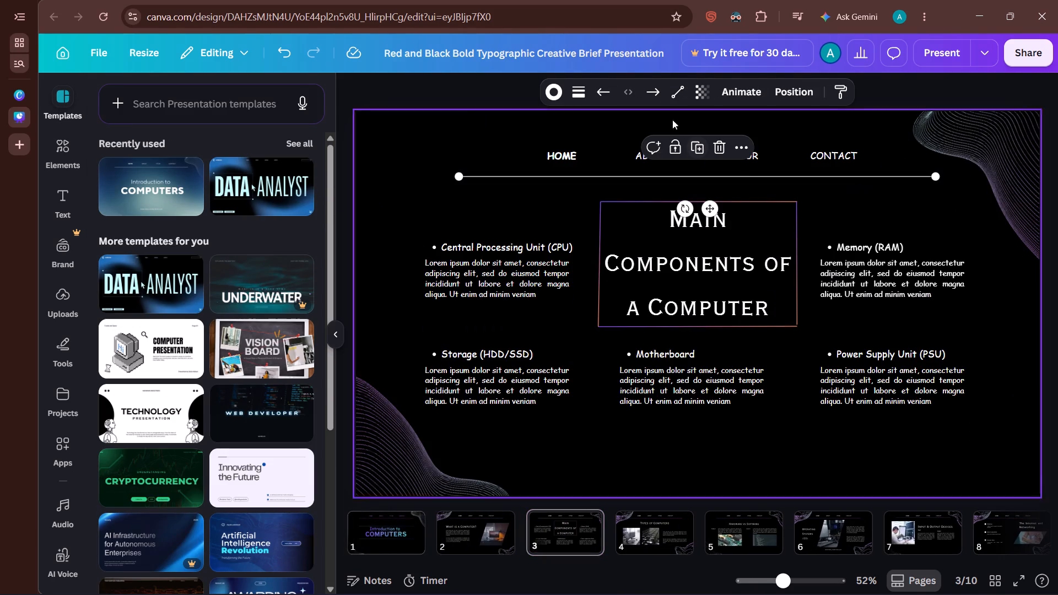
{"action": "left_click", "coordinate": [559, 91]}
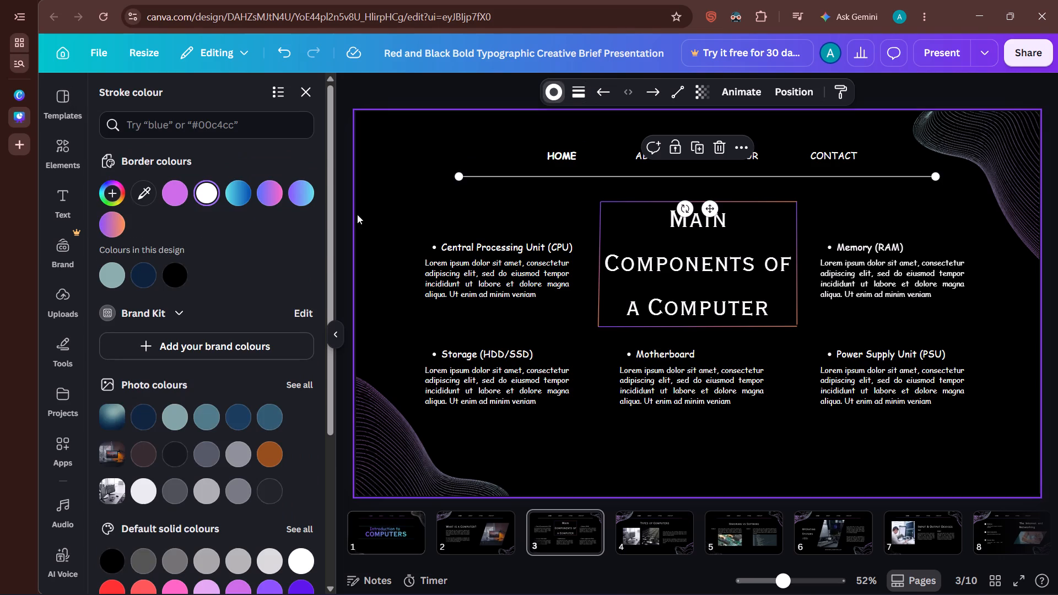
{"action": "left_click", "coordinate": [272, 197]}
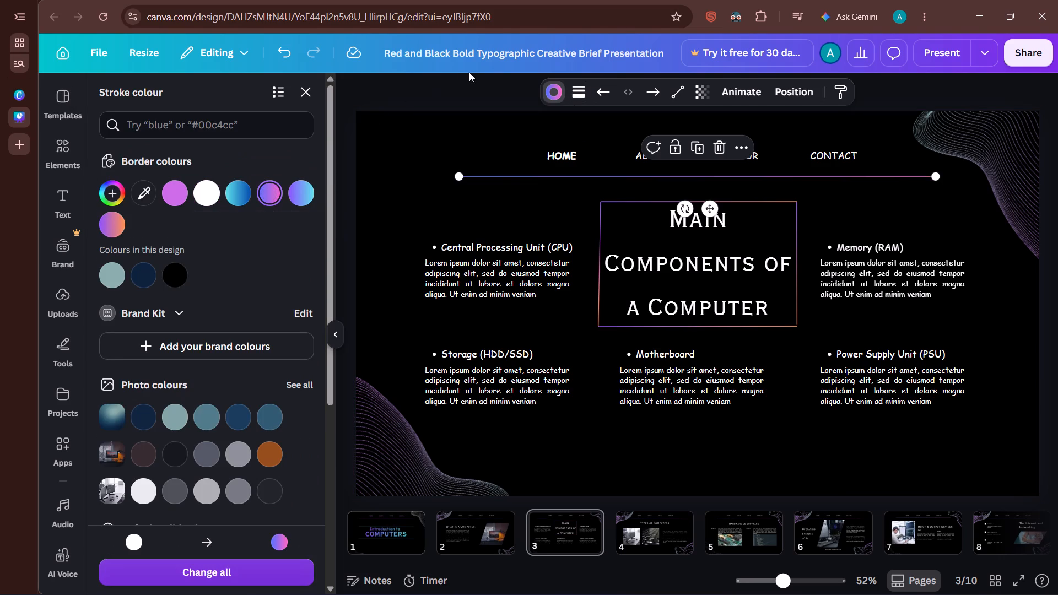
{"action": "left_click", "coordinate": [484, 95]}
{"action": "left_click", "coordinate": [484, 95]}
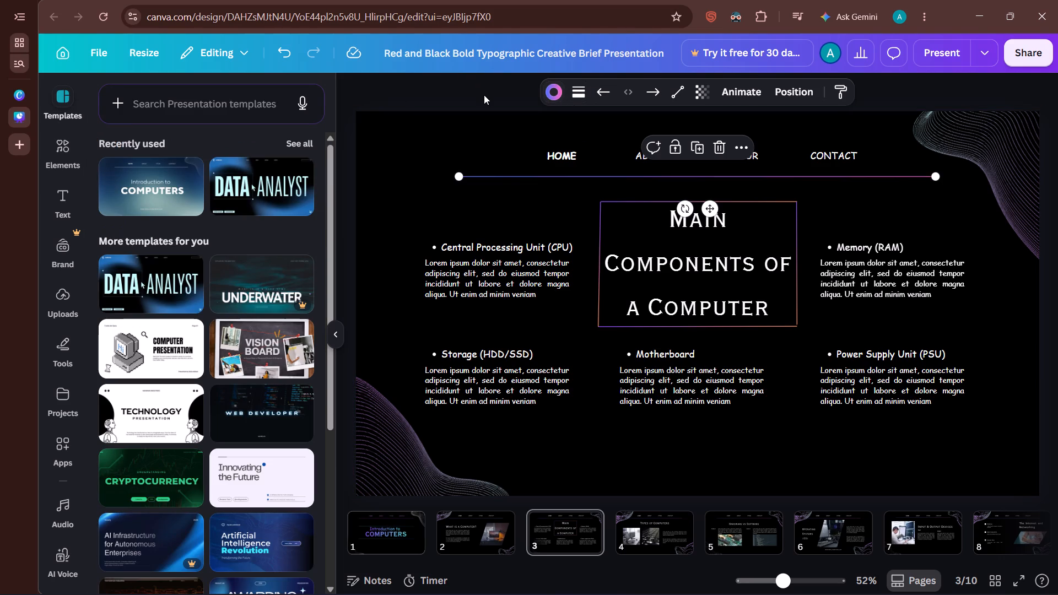
Review the slides from the title slide through to slide 10, checking that their styling is consistent.
{"action": "key", "text": "Left"}
{"action": "key", "text": "Left"}
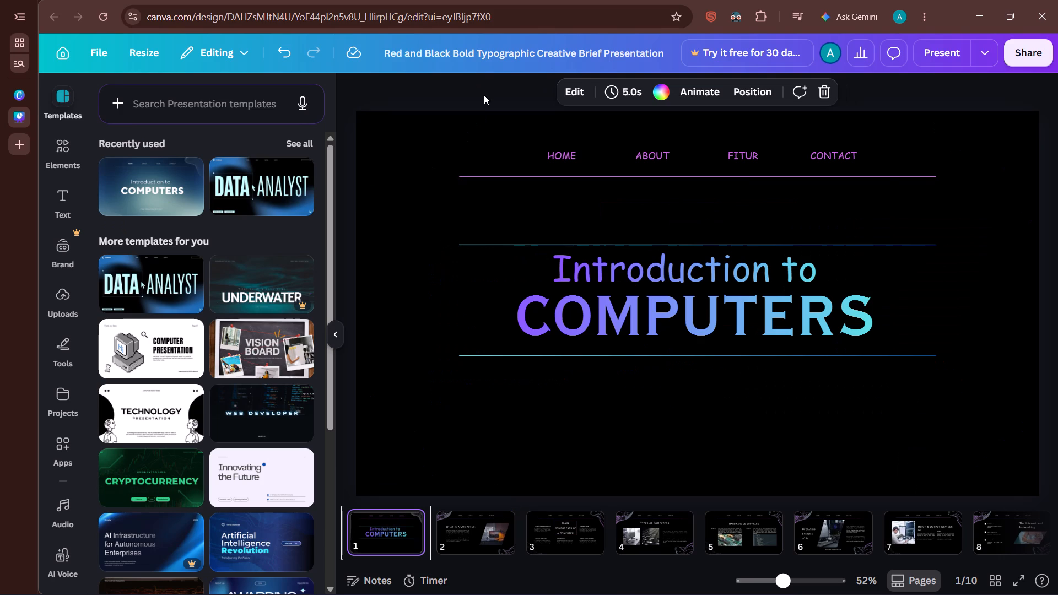
{"action": "key", "text": "Left"}
{"action": "key", "text": "Left"}
{"action": "key", "text": "Right"}
{"action": "key", "text": "Right"}
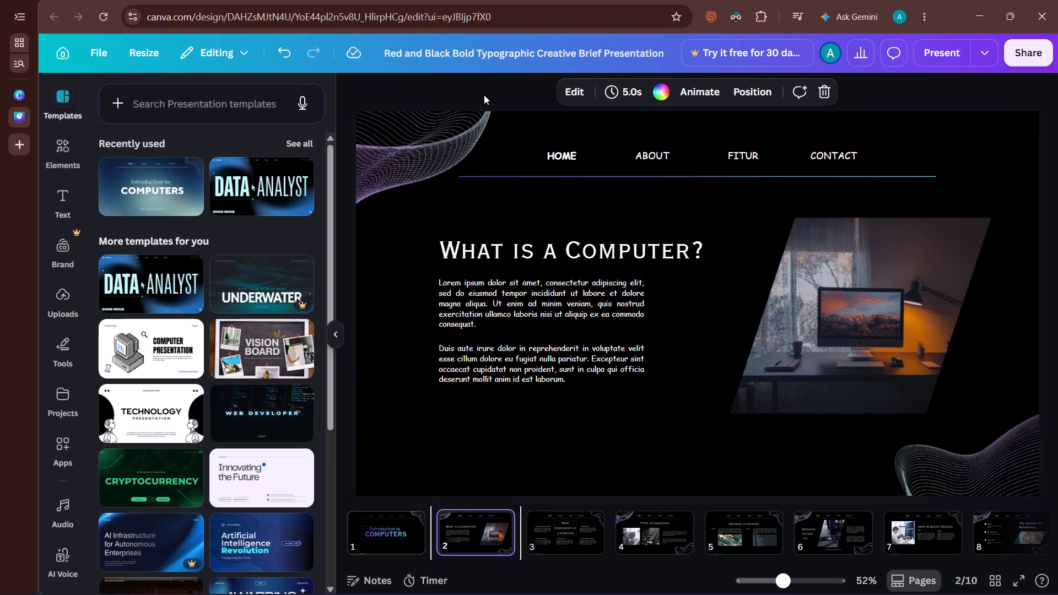
{"action": "key", "text": "Left"}
{"action": "key", "text": "Right"}
{"action": "key", "text": "Right"}
{"action": "key", "text": "Right"}
{"action": "key", "text": "Right"}
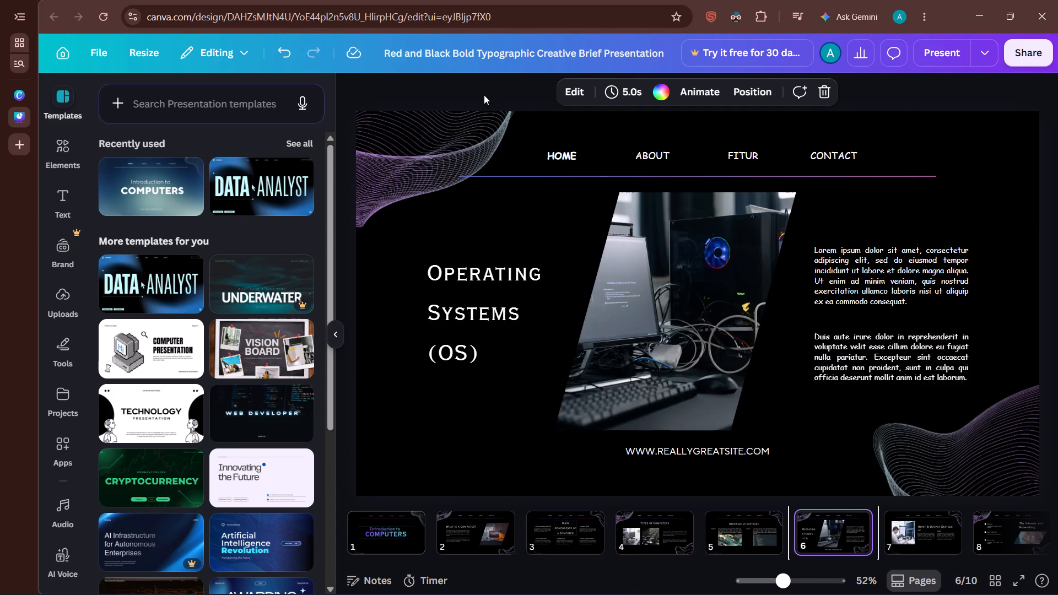
{"action": "key", "text": "Left"}
{"action": "key", "text": "Right"}
{"action": "key", "text": "Right"}
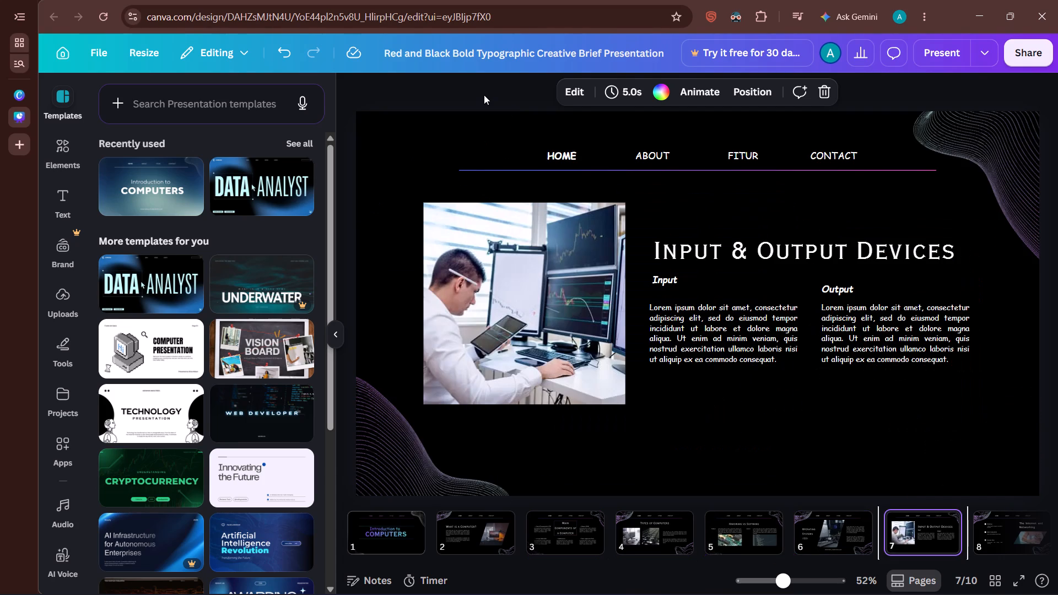
{"action": "key", "text": "Right"}
{"action": "key", "text": "Right"}
{"action": "key", "text": "Right"}
{"action": "key", "text": "Right"}
{"action": "key", "text": "Right"}
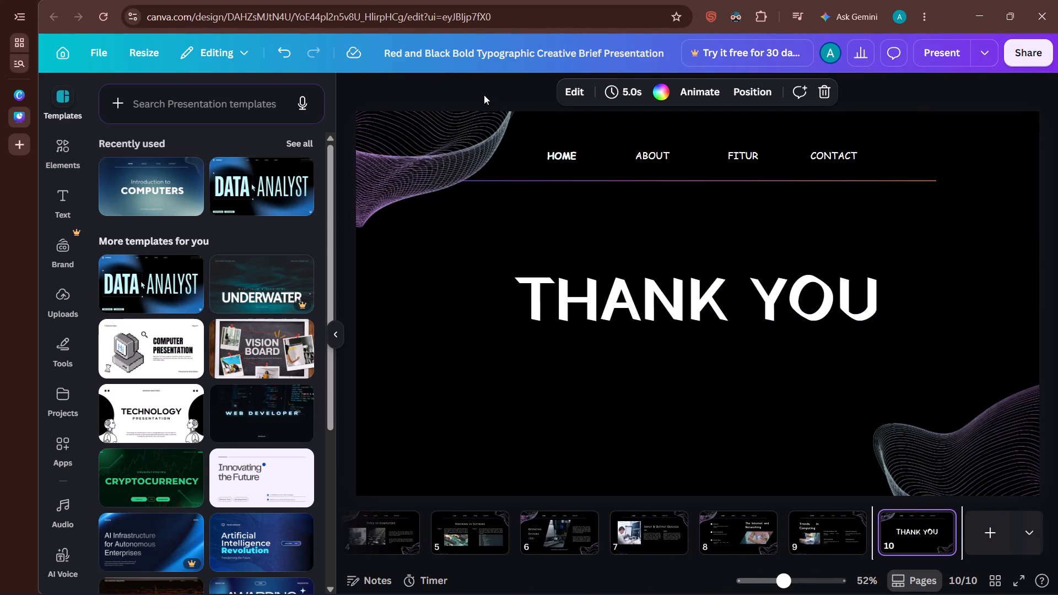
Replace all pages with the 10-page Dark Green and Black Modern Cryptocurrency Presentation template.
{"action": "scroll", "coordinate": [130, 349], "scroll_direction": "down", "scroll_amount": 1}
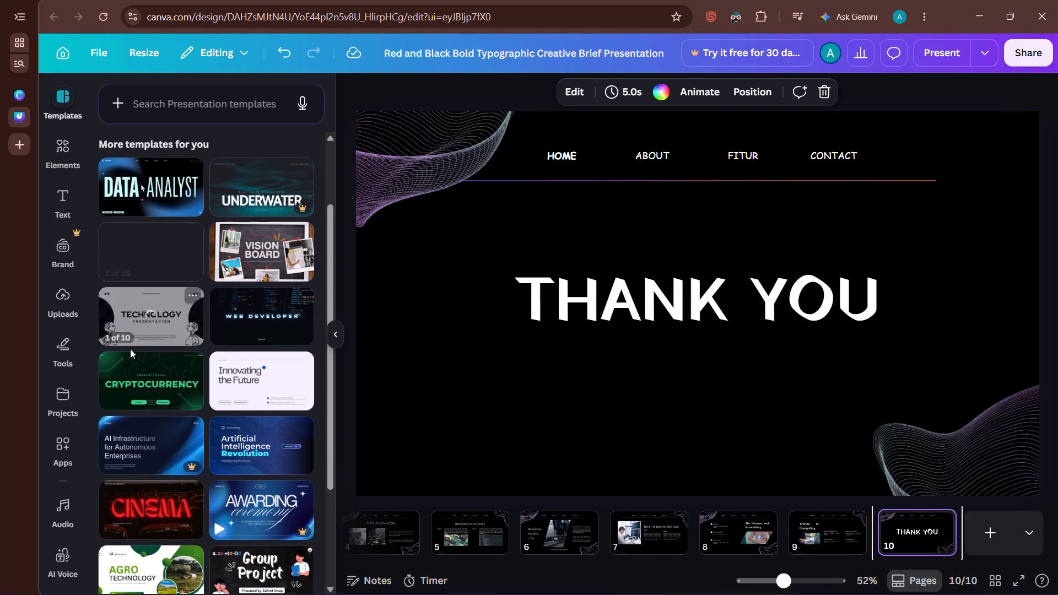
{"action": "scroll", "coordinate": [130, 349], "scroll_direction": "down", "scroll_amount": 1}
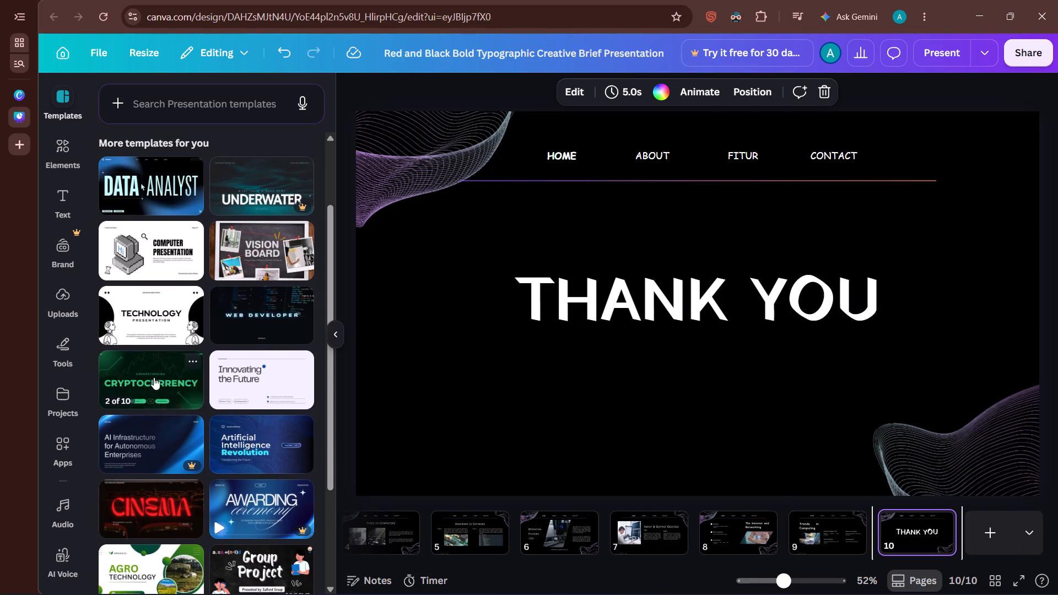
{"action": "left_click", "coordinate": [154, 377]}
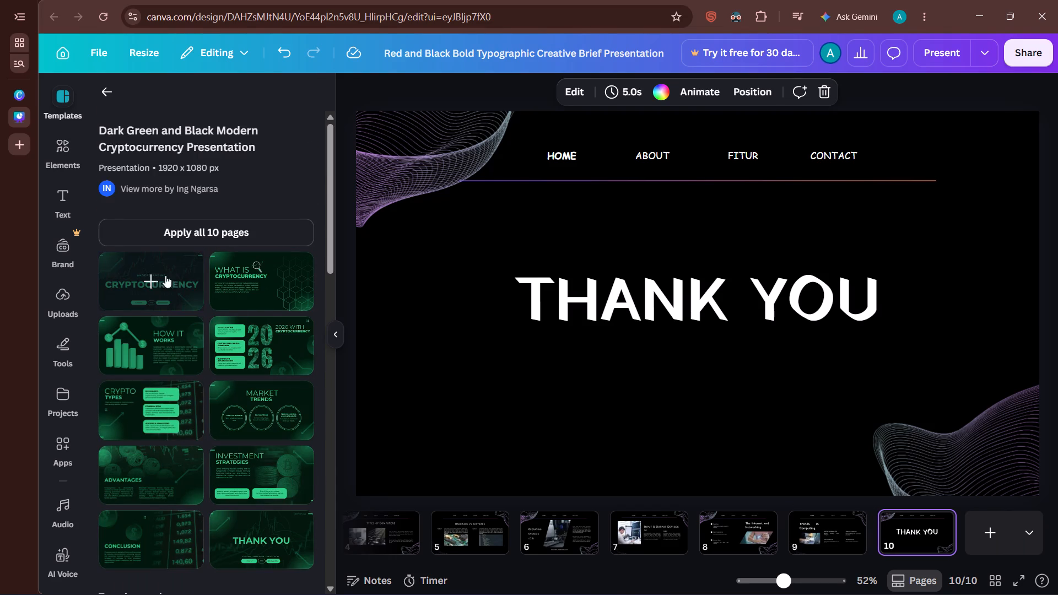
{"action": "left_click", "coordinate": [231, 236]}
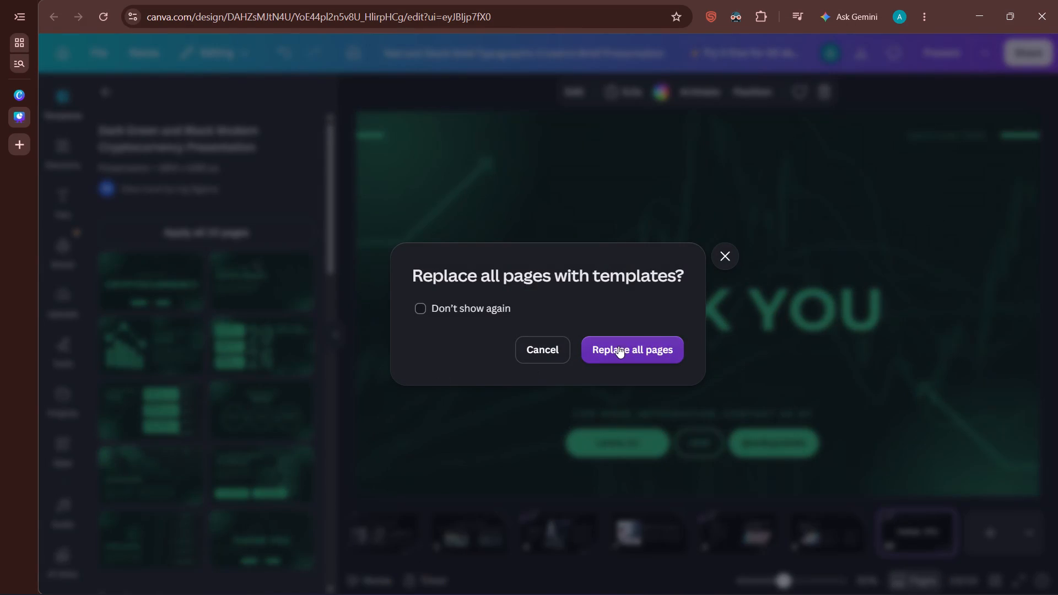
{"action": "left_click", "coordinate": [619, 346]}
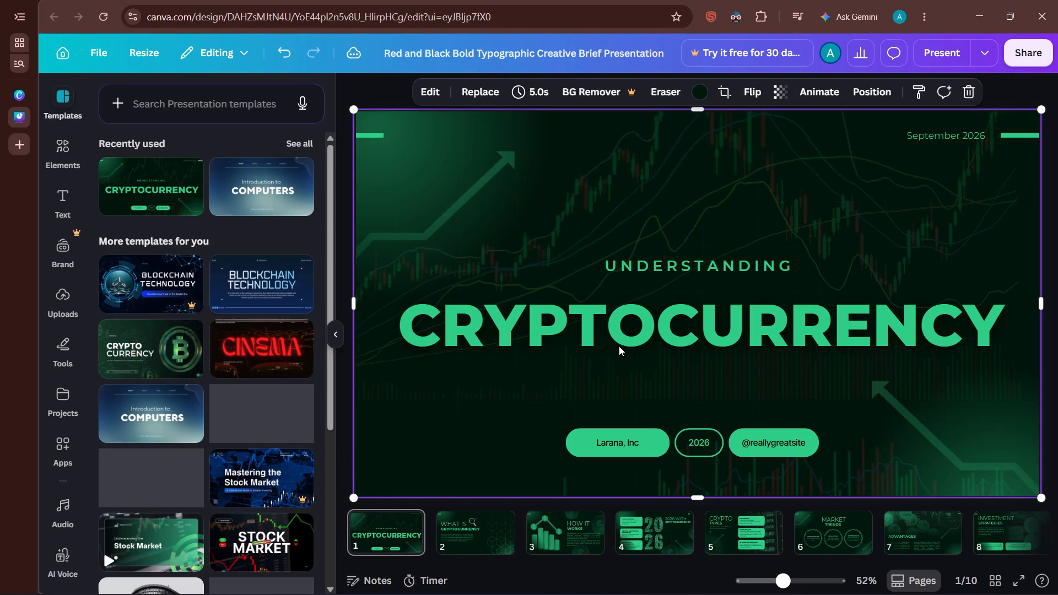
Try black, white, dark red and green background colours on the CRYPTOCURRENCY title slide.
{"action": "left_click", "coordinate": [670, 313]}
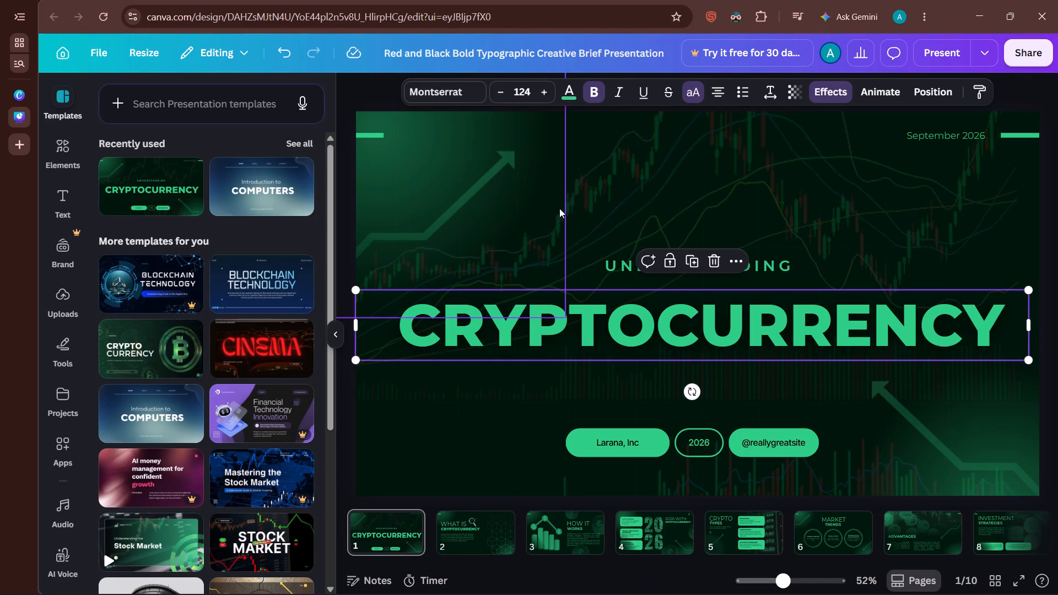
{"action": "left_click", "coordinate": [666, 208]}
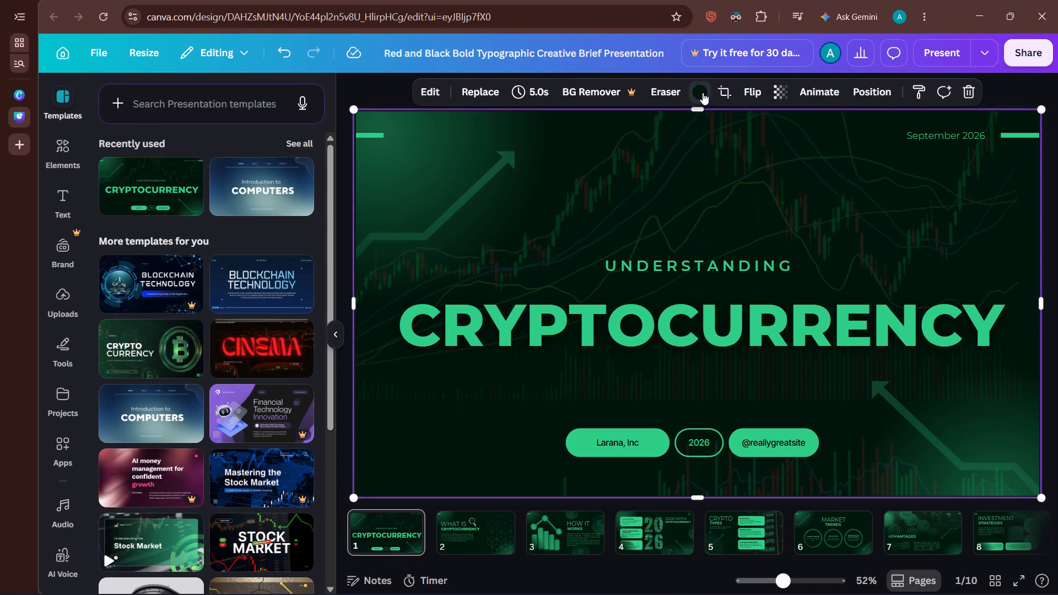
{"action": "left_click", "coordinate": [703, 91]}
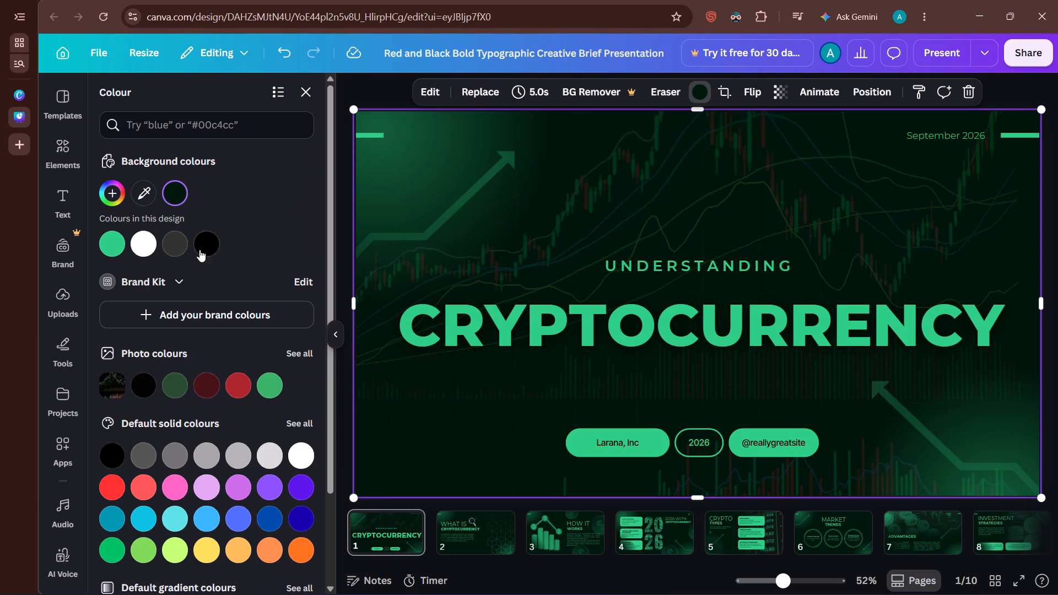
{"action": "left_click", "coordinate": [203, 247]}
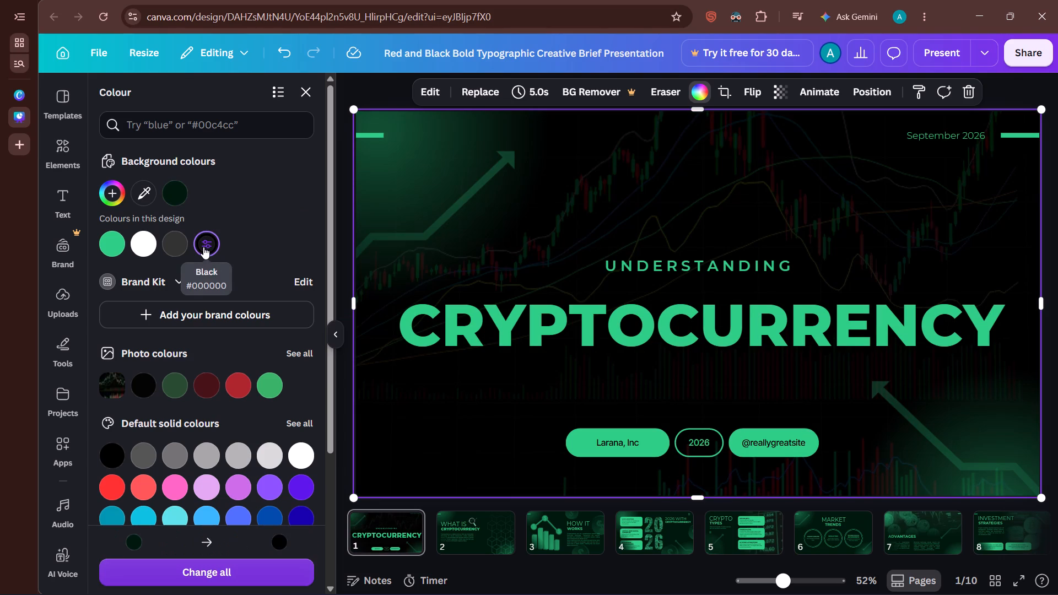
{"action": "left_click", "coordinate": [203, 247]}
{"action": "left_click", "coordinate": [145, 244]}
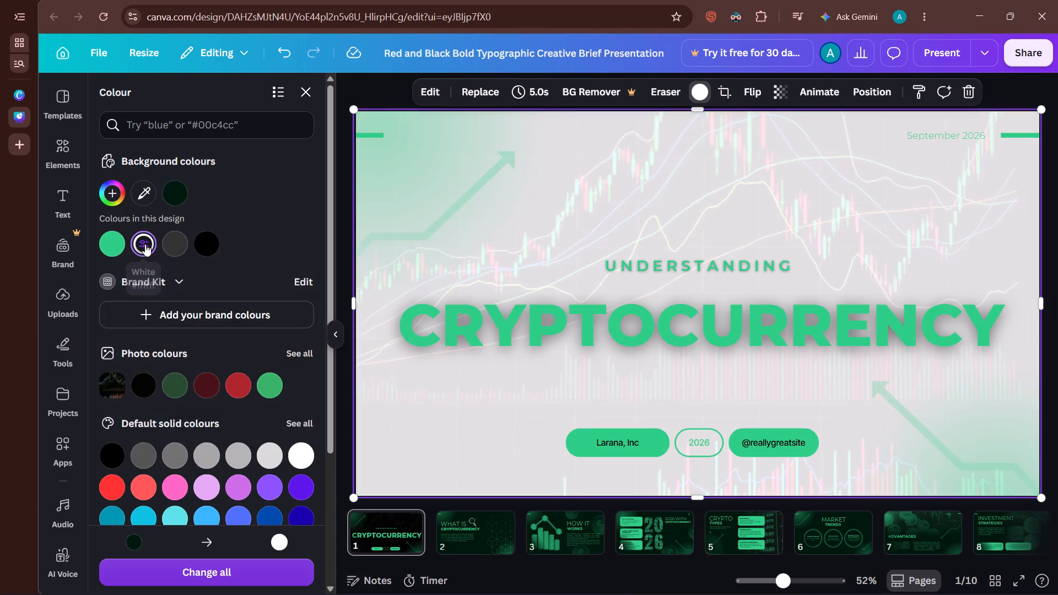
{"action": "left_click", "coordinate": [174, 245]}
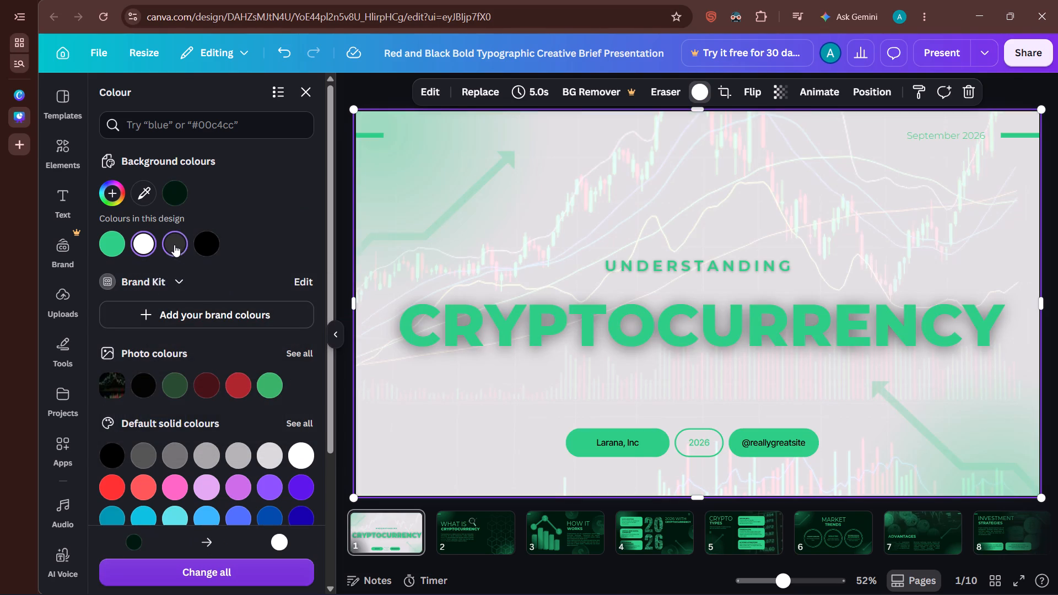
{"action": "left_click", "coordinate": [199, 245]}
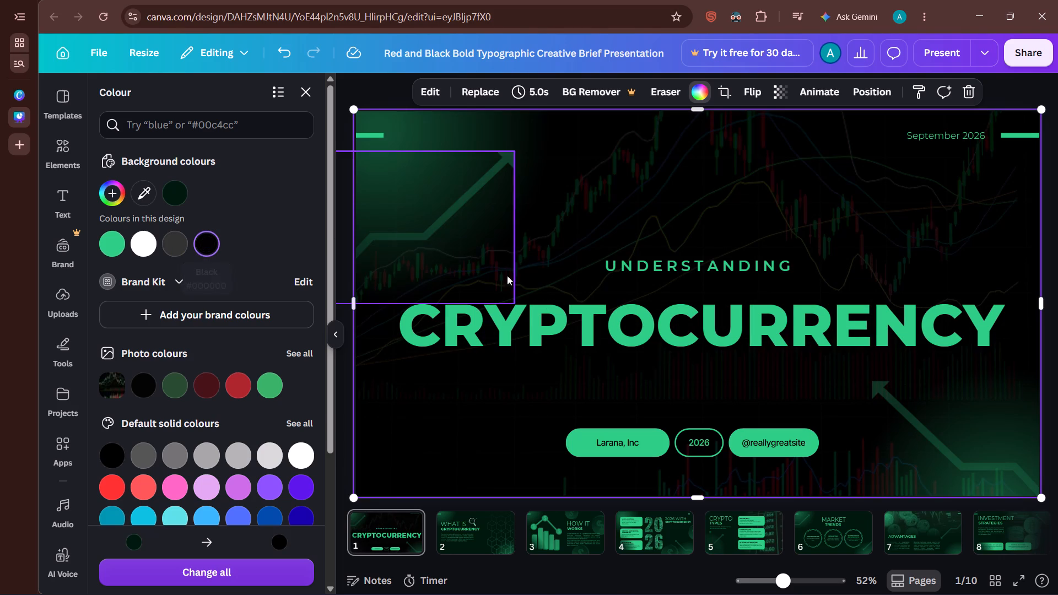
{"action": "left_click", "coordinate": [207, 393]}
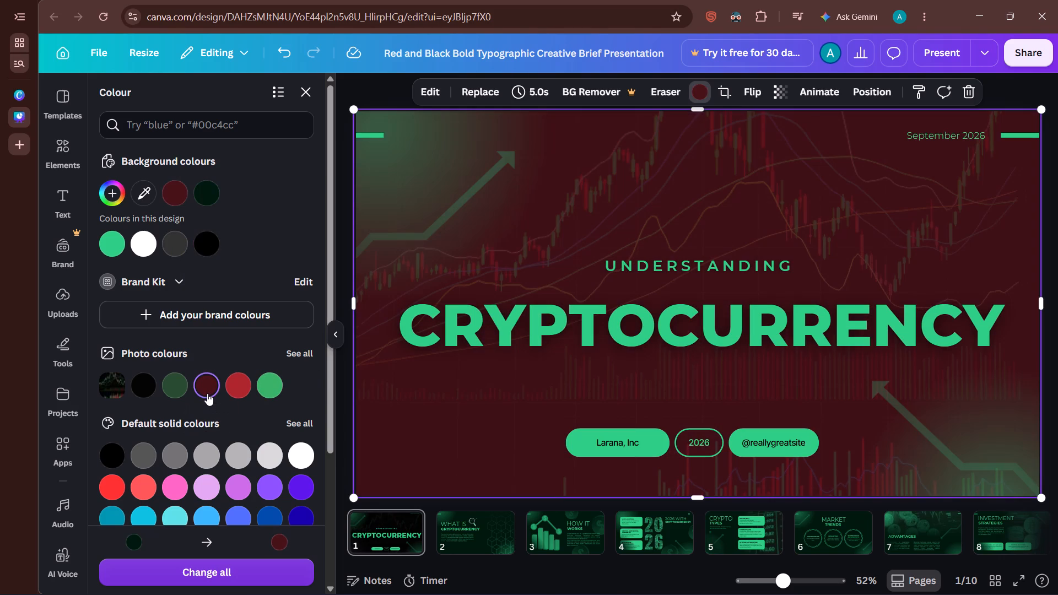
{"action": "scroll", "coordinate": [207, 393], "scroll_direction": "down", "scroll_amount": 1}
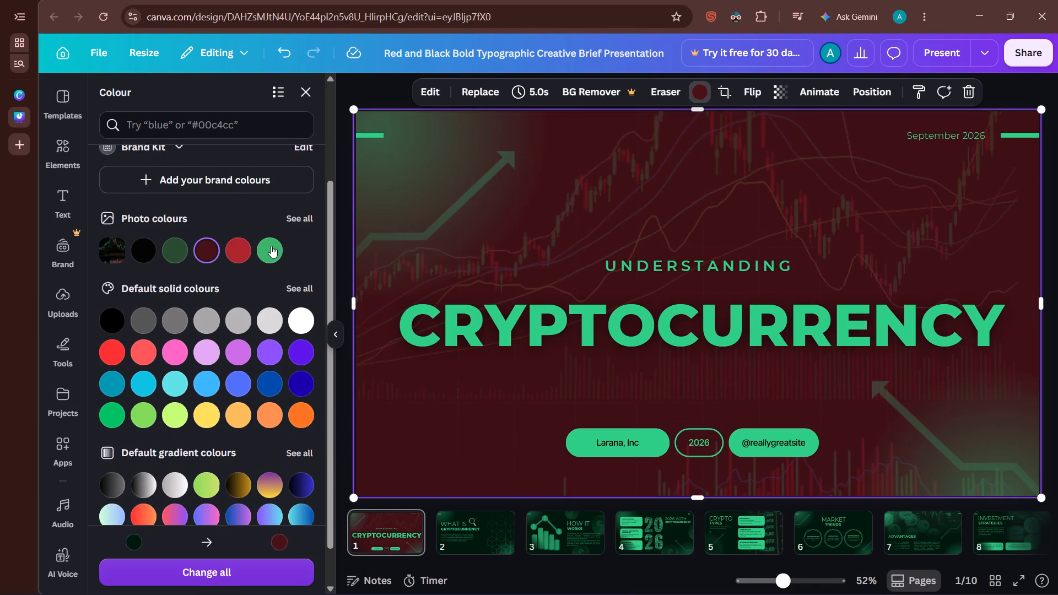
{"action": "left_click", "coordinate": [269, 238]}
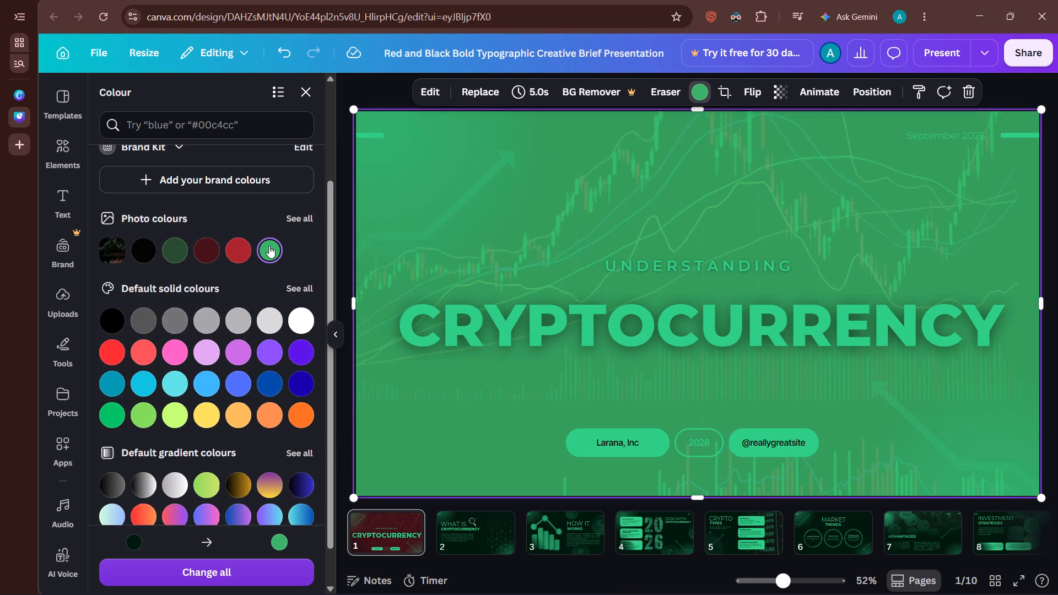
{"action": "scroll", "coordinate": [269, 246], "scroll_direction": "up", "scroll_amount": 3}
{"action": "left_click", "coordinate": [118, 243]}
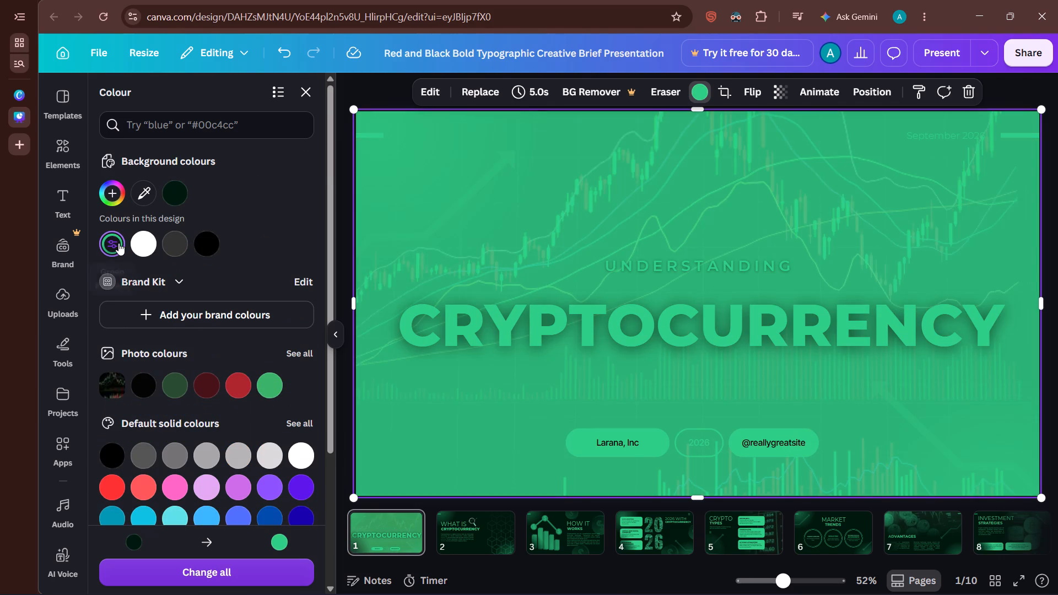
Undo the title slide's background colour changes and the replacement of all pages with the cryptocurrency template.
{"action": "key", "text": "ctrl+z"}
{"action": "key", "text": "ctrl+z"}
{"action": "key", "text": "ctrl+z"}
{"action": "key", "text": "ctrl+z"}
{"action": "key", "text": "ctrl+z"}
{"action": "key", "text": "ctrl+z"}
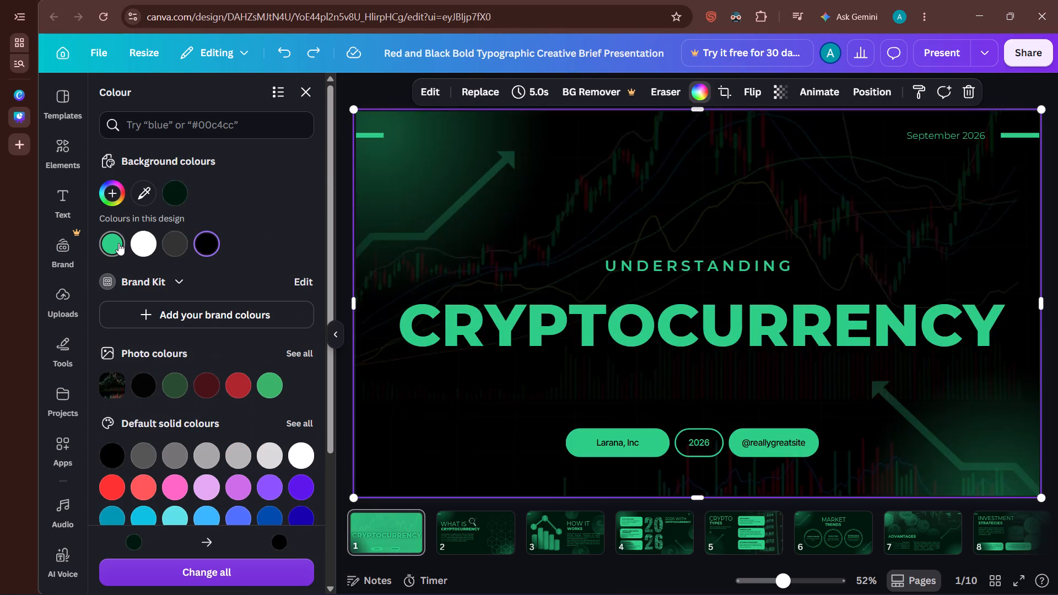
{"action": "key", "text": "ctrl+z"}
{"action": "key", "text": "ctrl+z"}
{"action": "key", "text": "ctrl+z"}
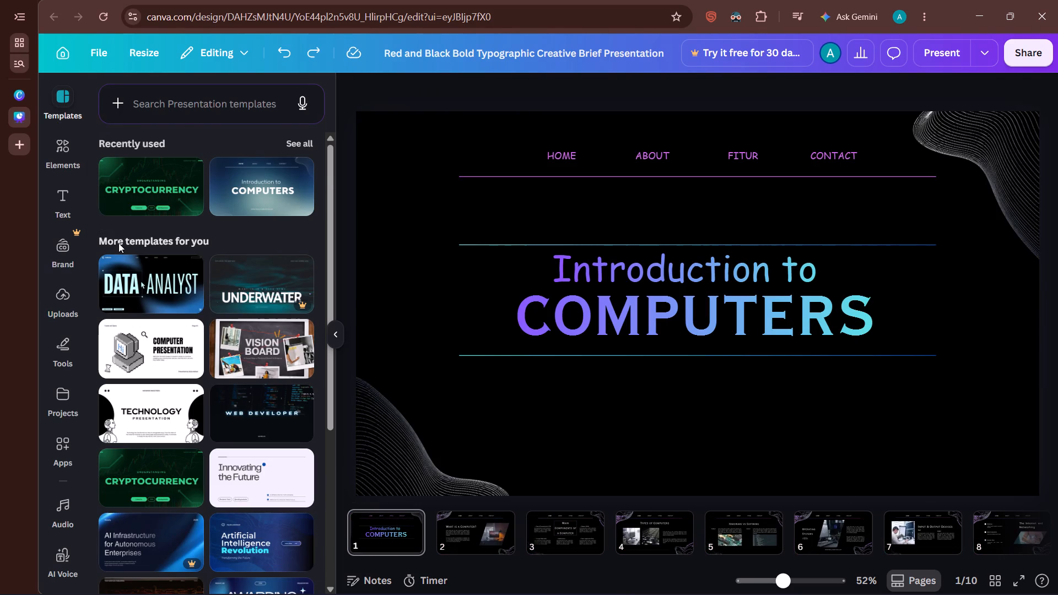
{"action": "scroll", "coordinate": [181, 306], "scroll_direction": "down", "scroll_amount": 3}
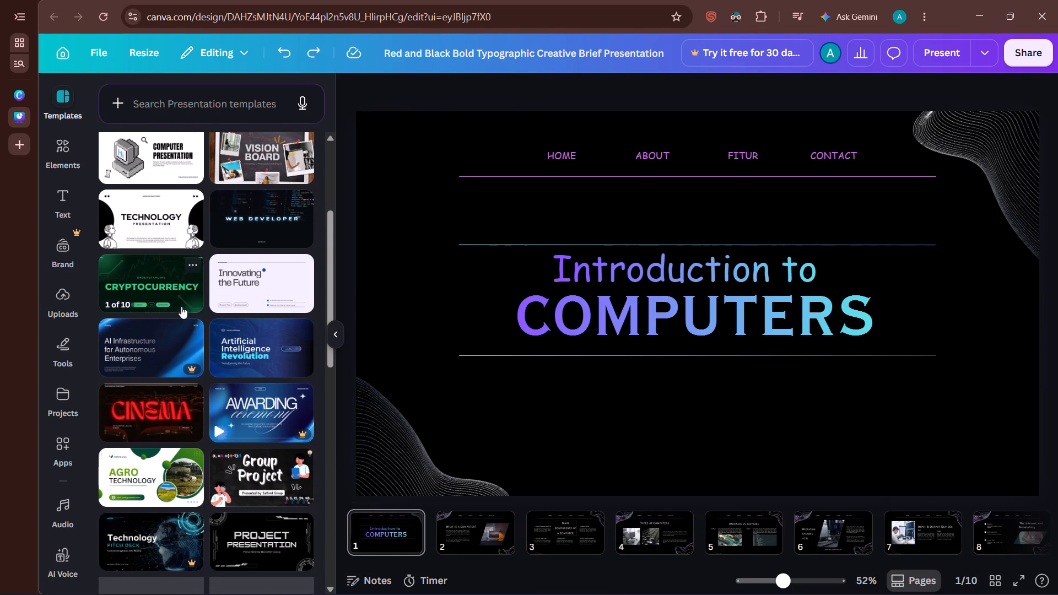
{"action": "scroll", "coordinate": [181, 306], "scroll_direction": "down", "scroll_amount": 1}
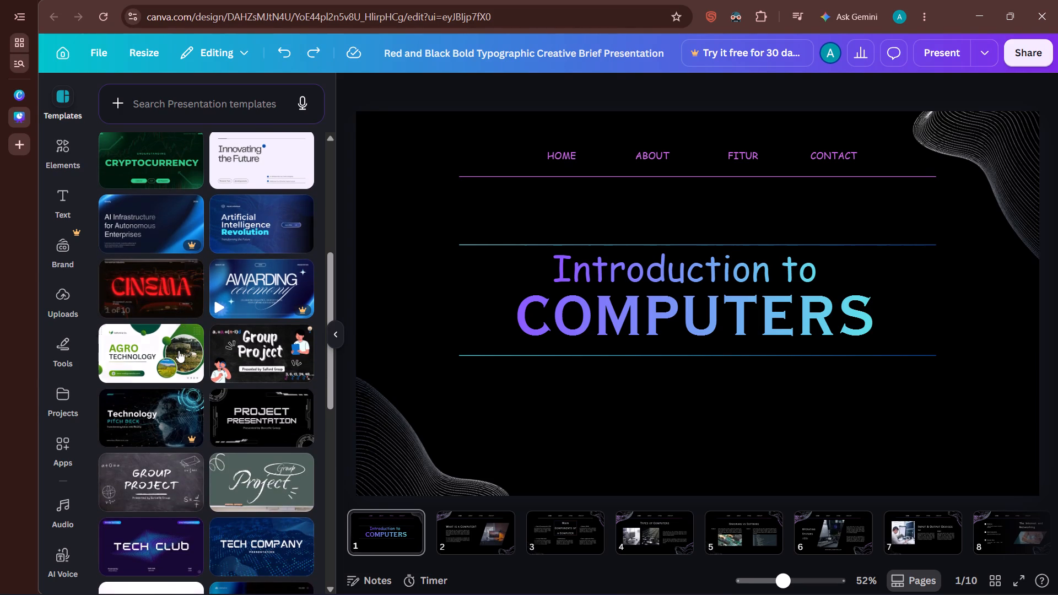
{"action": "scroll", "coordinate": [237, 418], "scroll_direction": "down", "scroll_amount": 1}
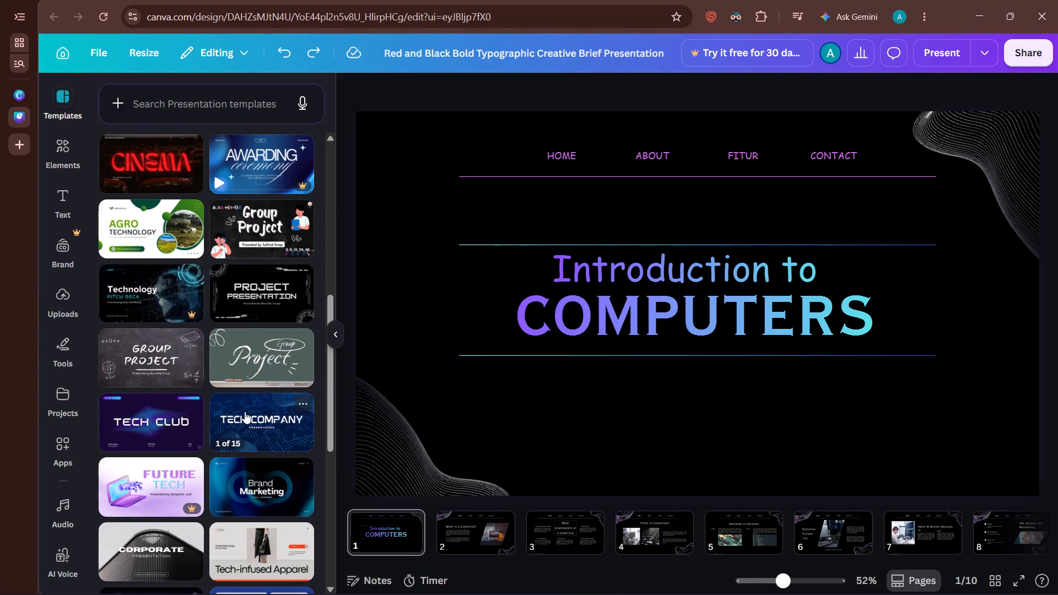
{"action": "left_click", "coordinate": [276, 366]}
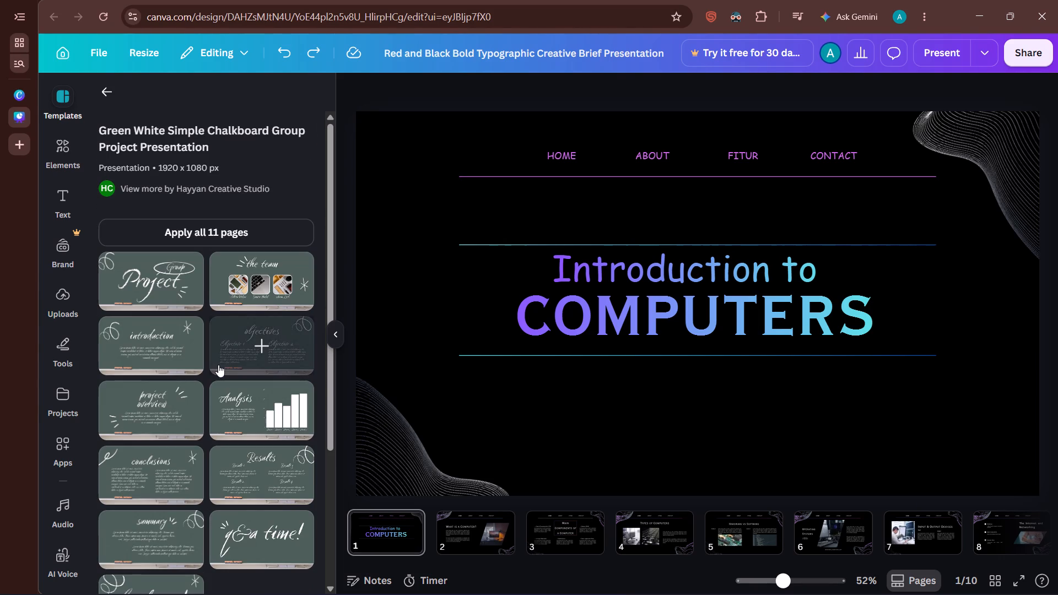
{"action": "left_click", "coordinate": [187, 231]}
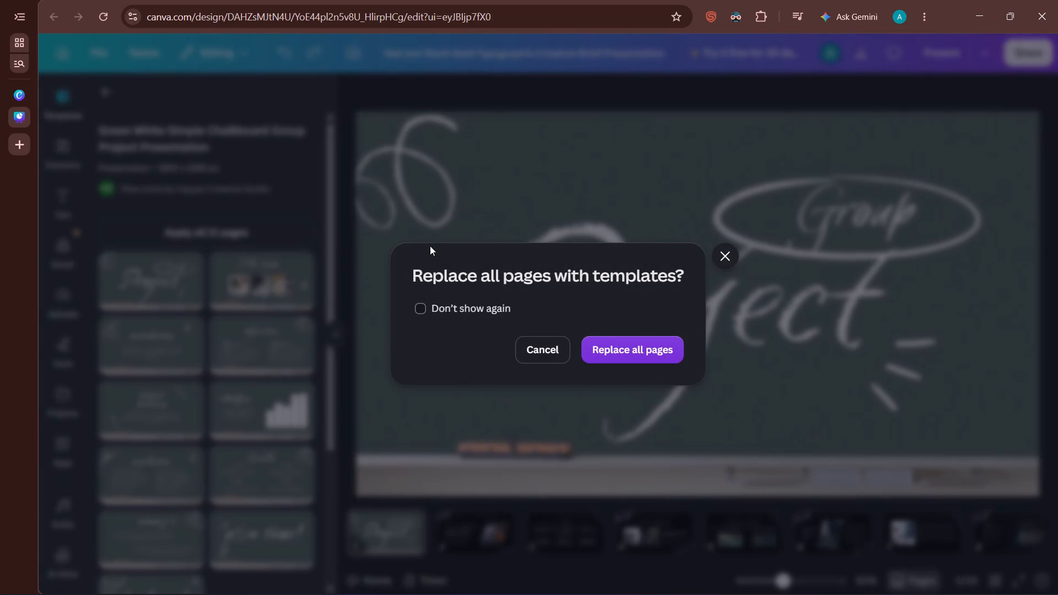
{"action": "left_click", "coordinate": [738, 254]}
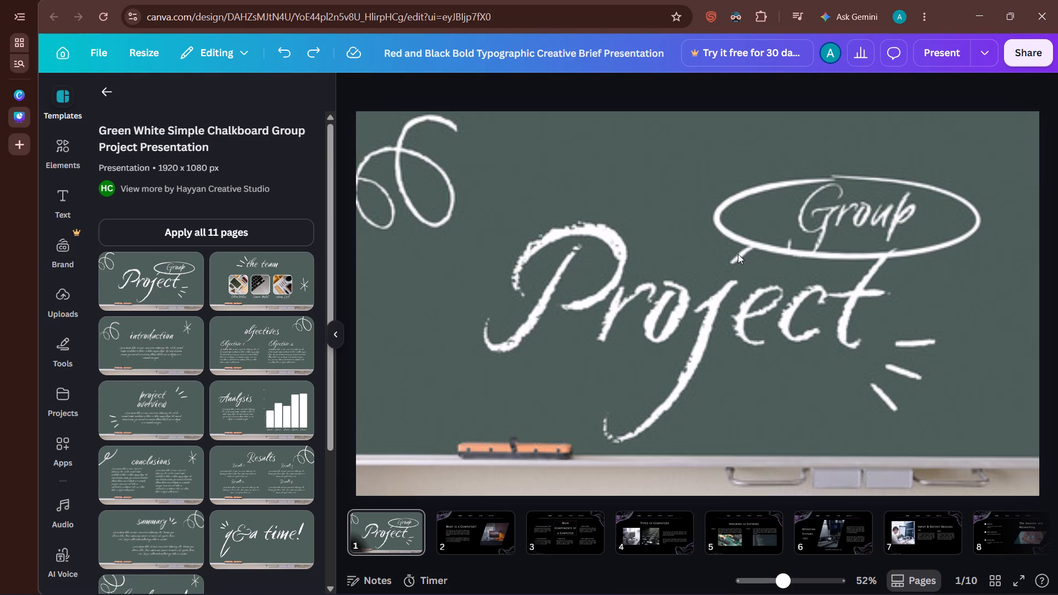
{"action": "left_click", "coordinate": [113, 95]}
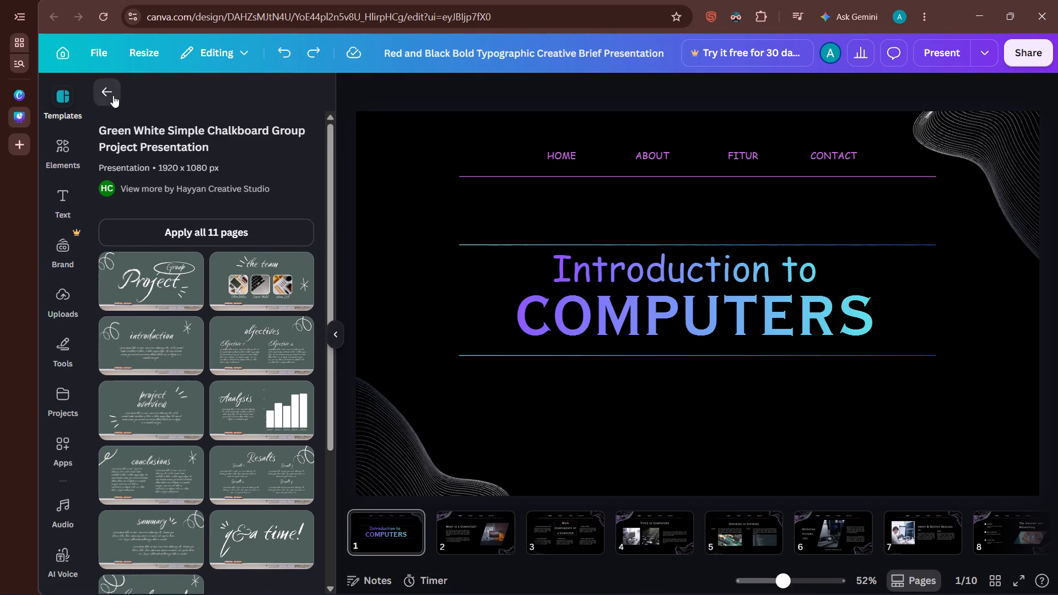
Replace all pages with the 11-page Black and White Doodle Mathematics Illustrated Group Project Presentation template.
{"action": "scroll", "coordinate": [175, 311], "scroll_direction": "down", "scroll_amount": 1}
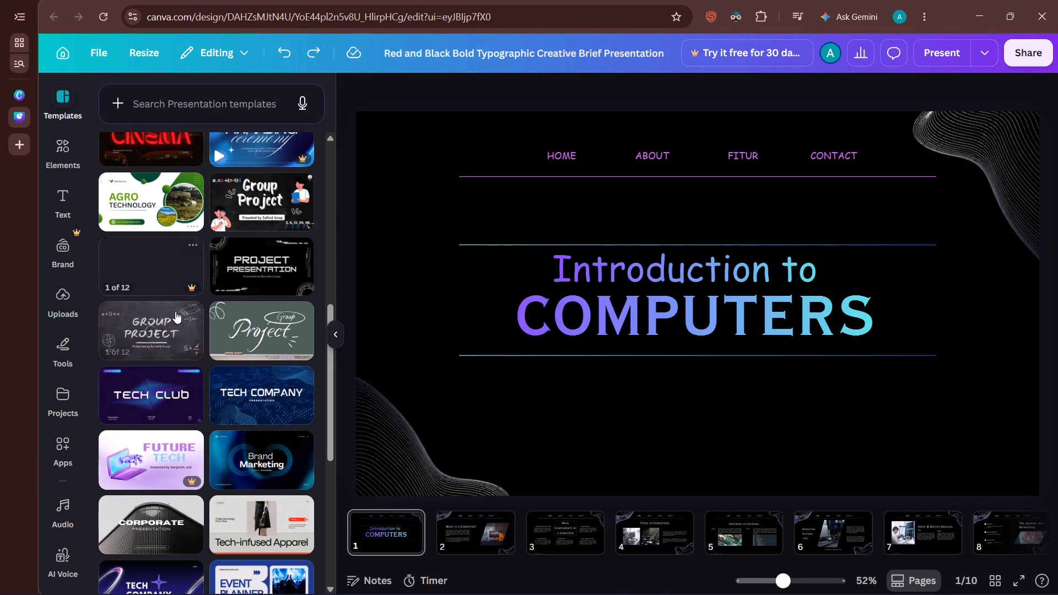
{"action": "scroll", "coordinate": [175, 311], "scroll_direction": "down", "scroll_amount": 1}
{"action": "left_click", "coordinate": [268, 187]}
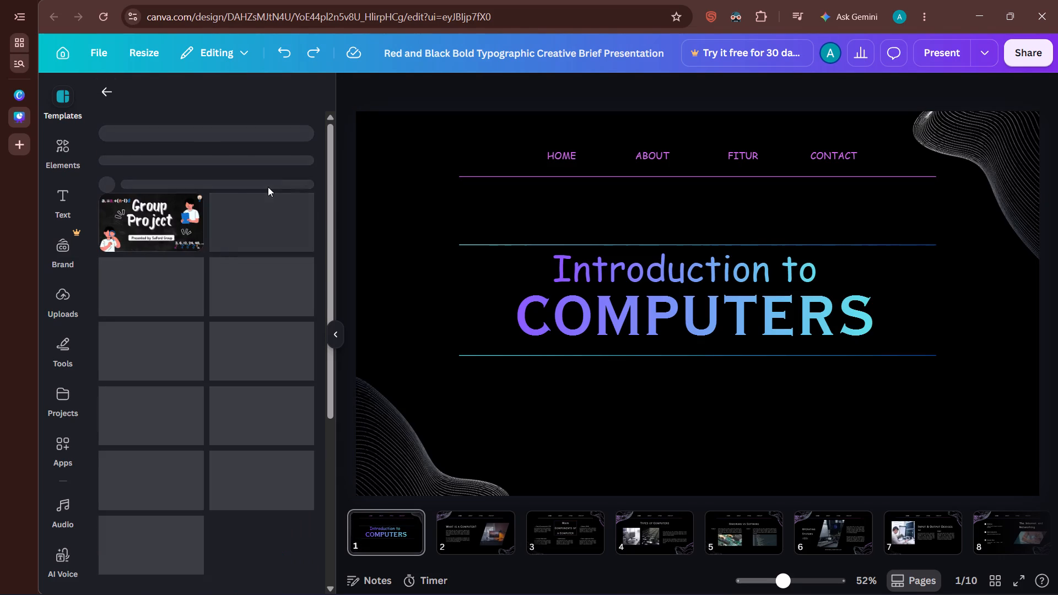
{"action": "left_click", "coordinate": [207, 231]}
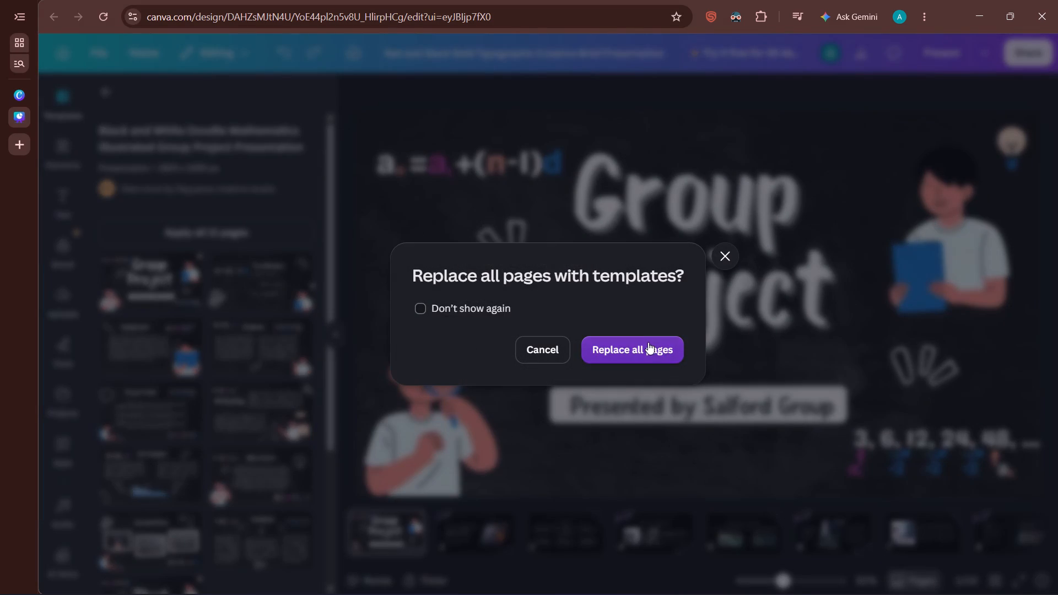
{"action": "left_click", "coordinate": [648, 342]}
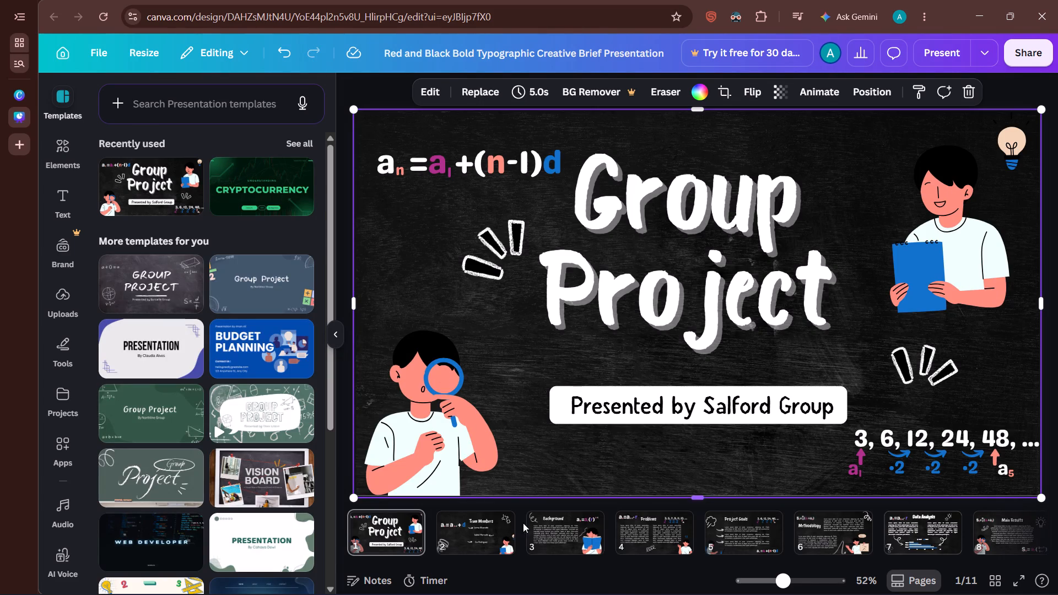
Add page 12 after the Thank You slide and apply the Group Project title layout from the Blue Denim Fun Playful Mathematic template.
{"action": "left_click", "coordinate": [476, 532]}
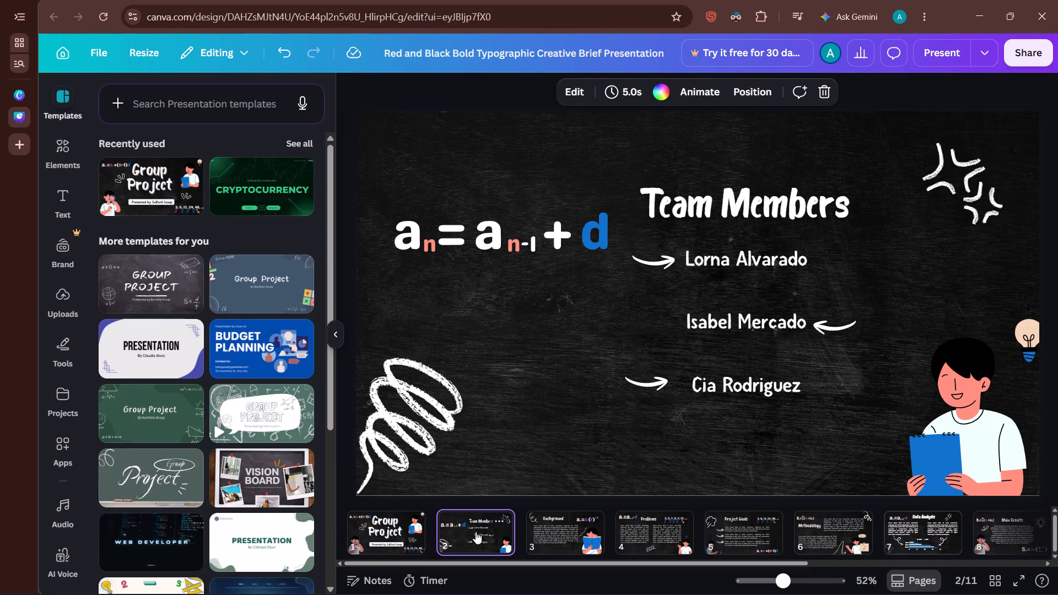
{"action": "scroll", "coordinate": [795, 519], "scroll_direction": "left", "scroll_amount": 5}
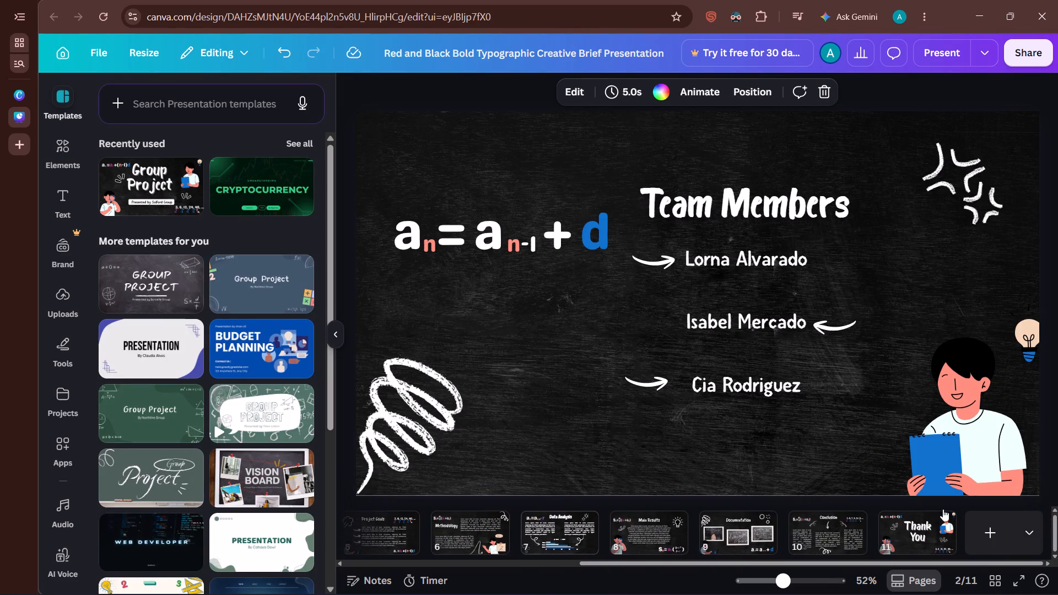
{"action": "left_click", "coordinate": [986, 526]}
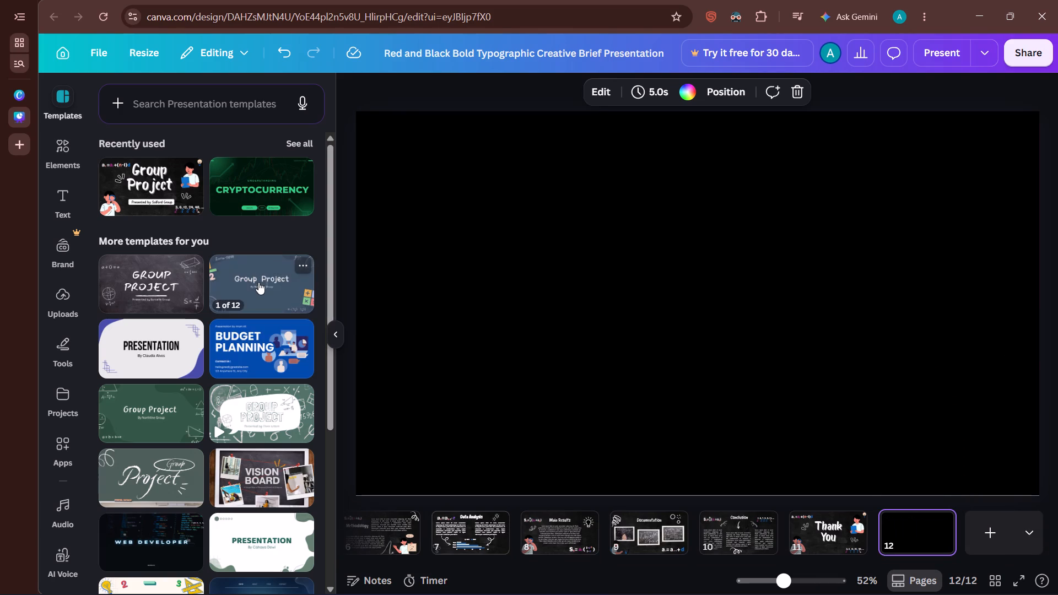
{"action": "left_click", "coordinate": [258, 282]}
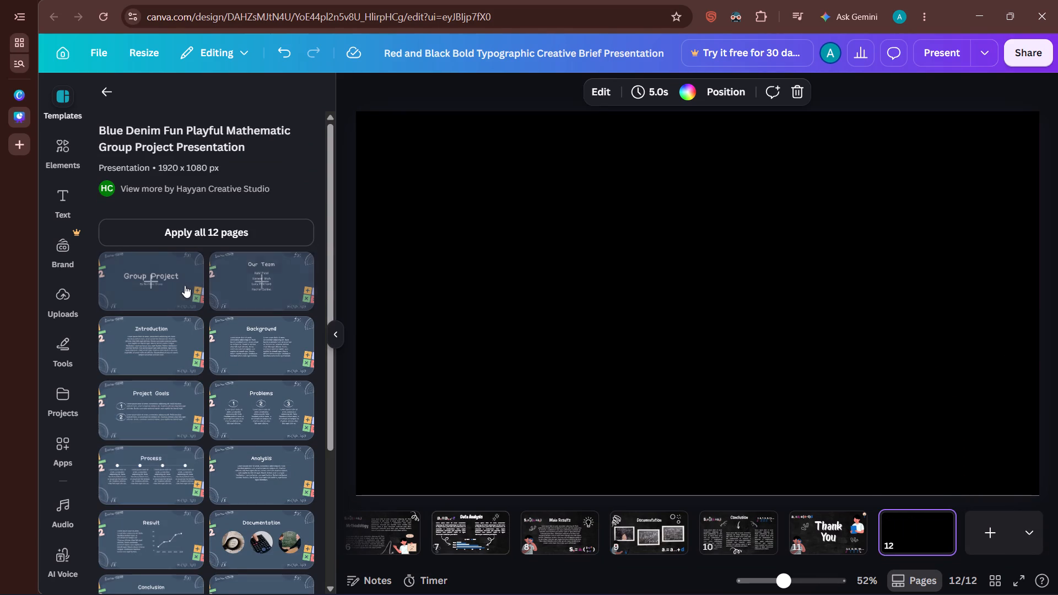
{"action": "left_click", "coordinate": [170, 283]}
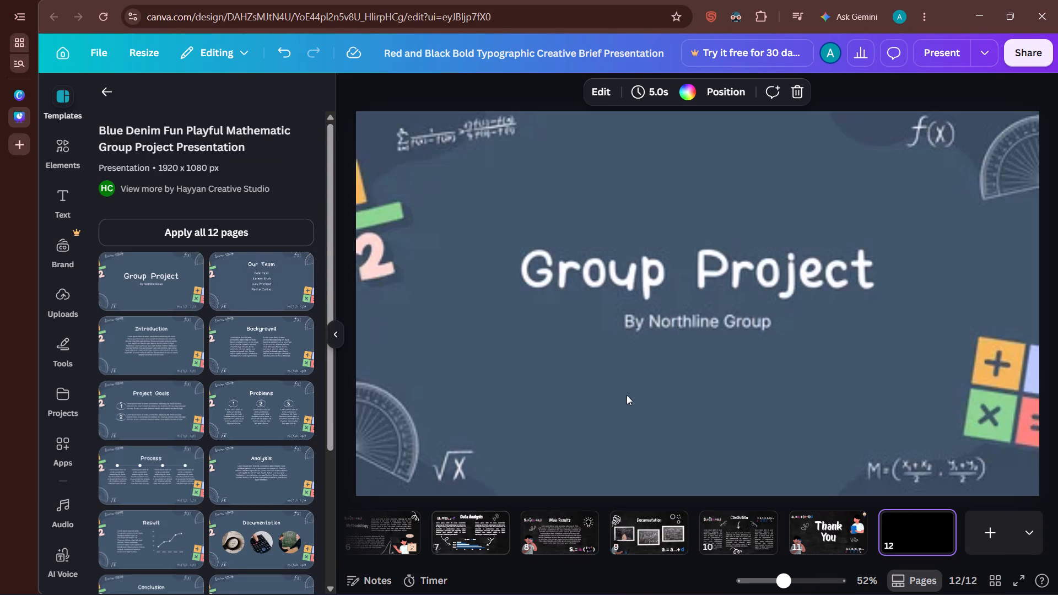
Add pages 13 to 15 using the Blue Denim template's Our Team, Introduction and Background layouts, in that order.
{"action": "left_click", "coordinate": [976, 548]}
{"action": "left_click", "coordinate": [271, 294]}
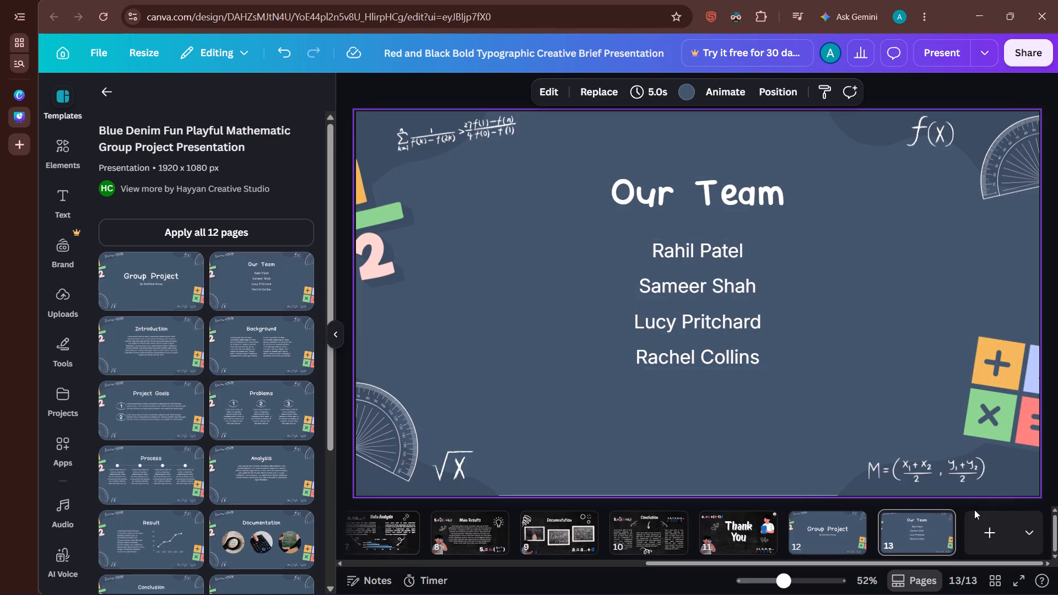
{"action": "left_click", "coordinate": [984, 528]}
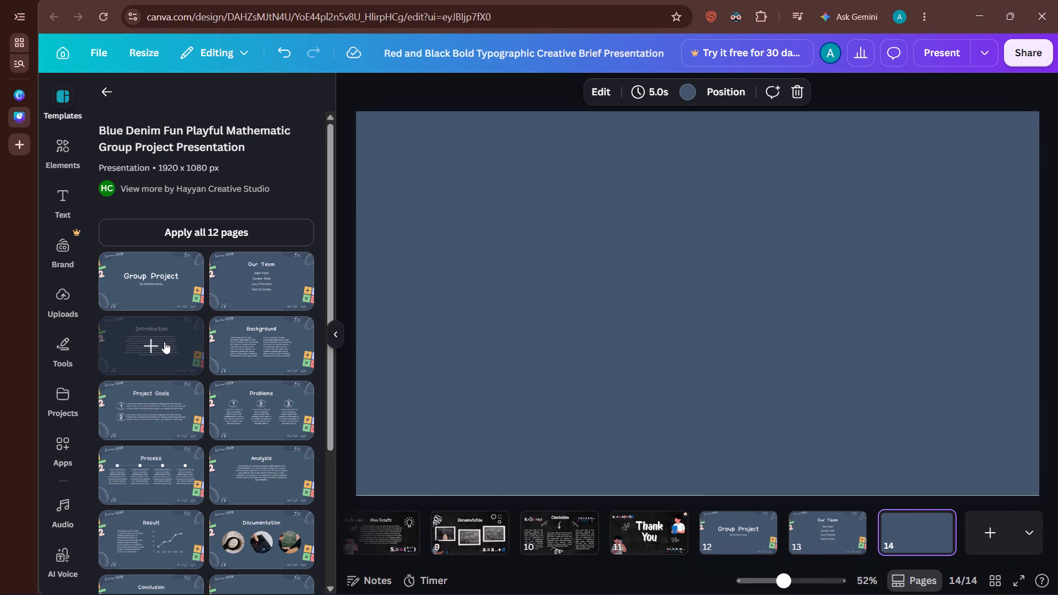
{"action": "left_click", "coordinate": [164, 342]}
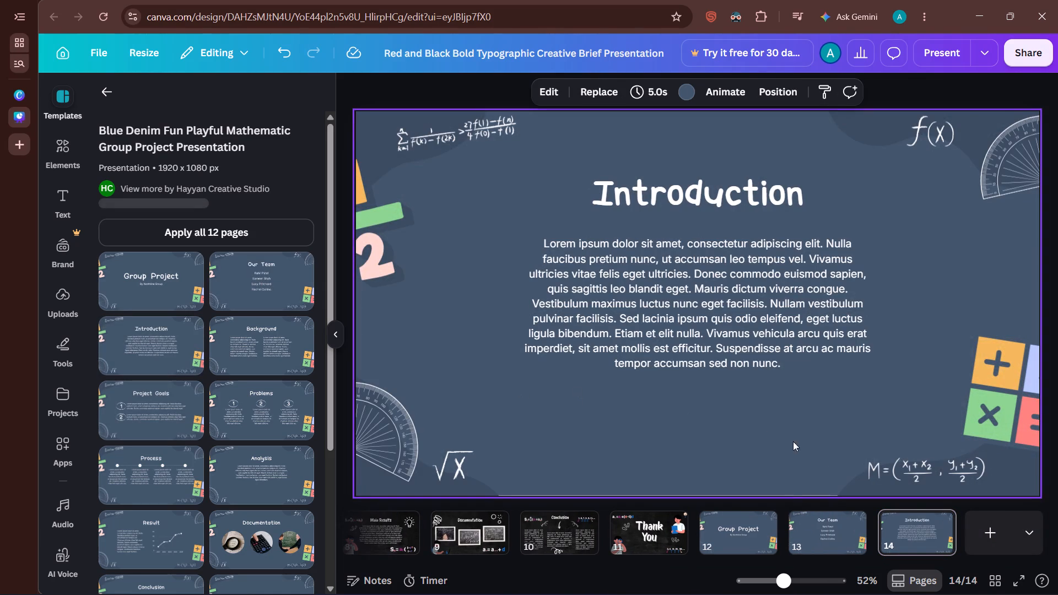
{"action": "left_click", "coordinate": [992, 535]}
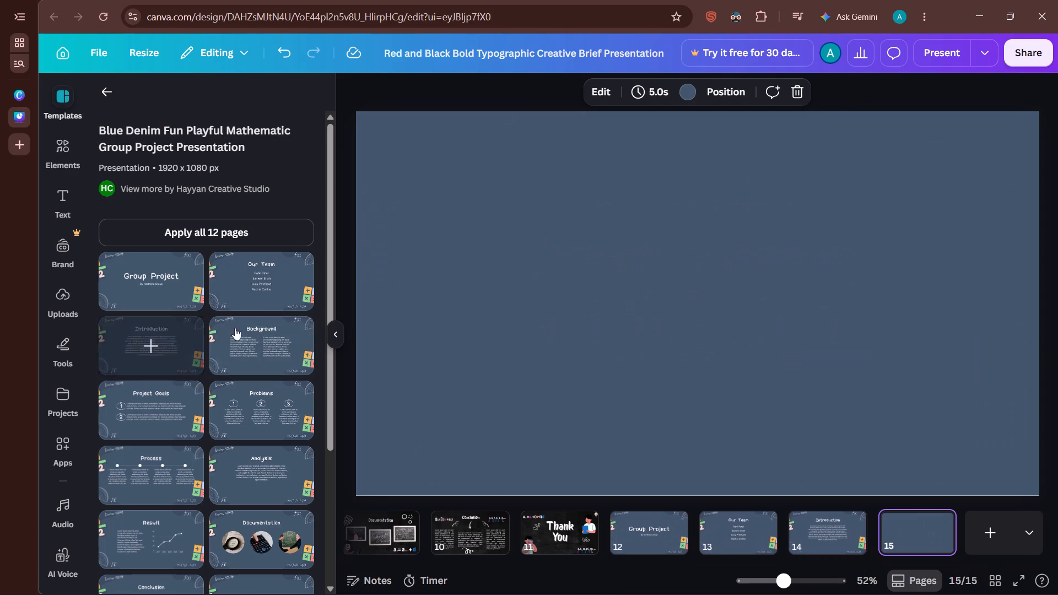
{"action": "left_click", "coordinate": [294, 333]}
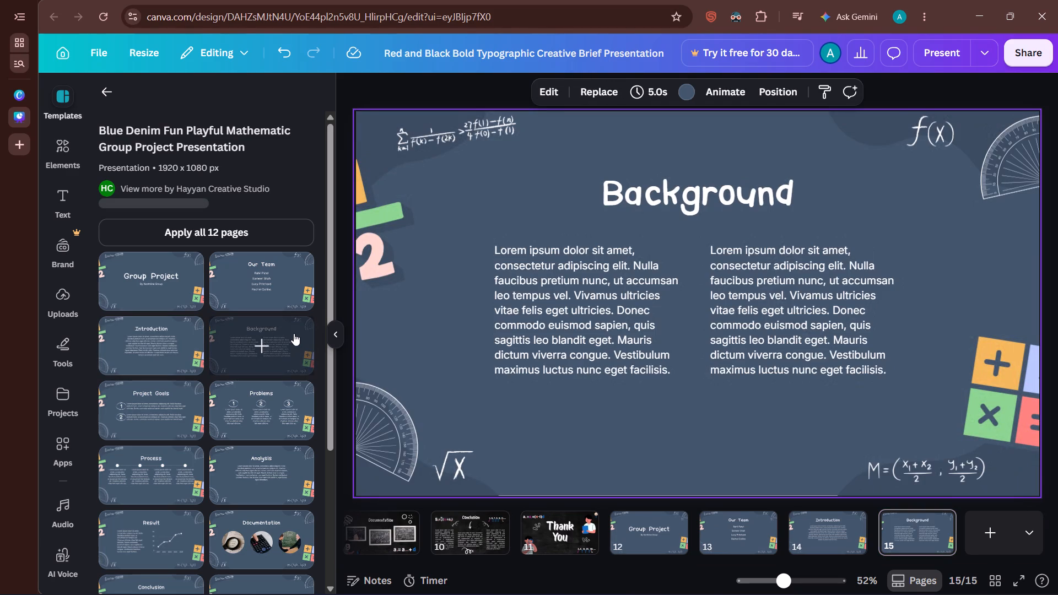
Add pages 16 to 18 using the Blue Denim template's Project Goals, Problems and Process layouts, in that order.
{"action": "left_click", "coordinate": [983, 540]}
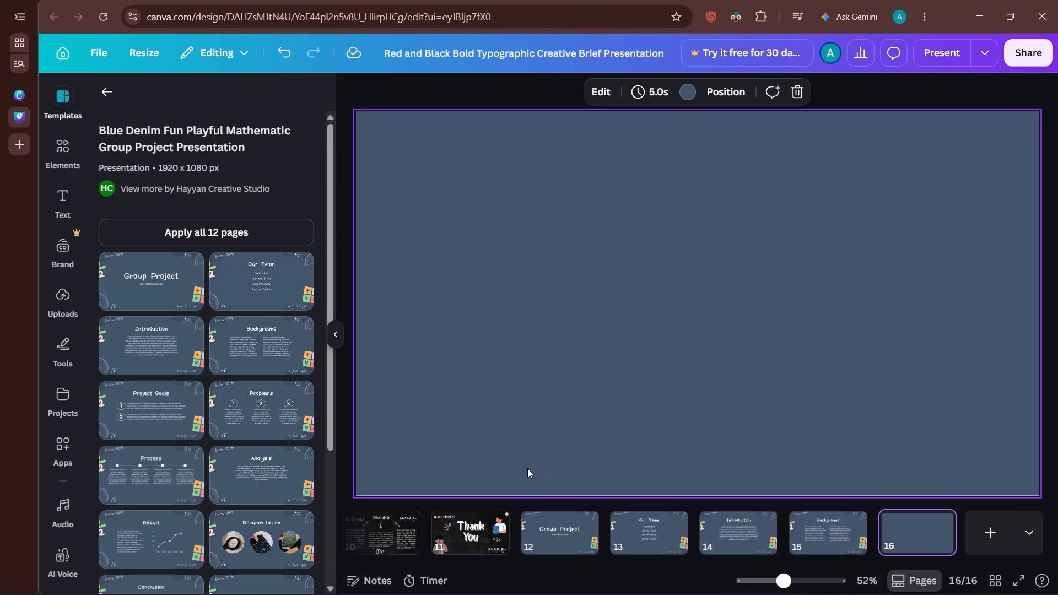
{"action": "left_click", "coordinate": [144, 399]}
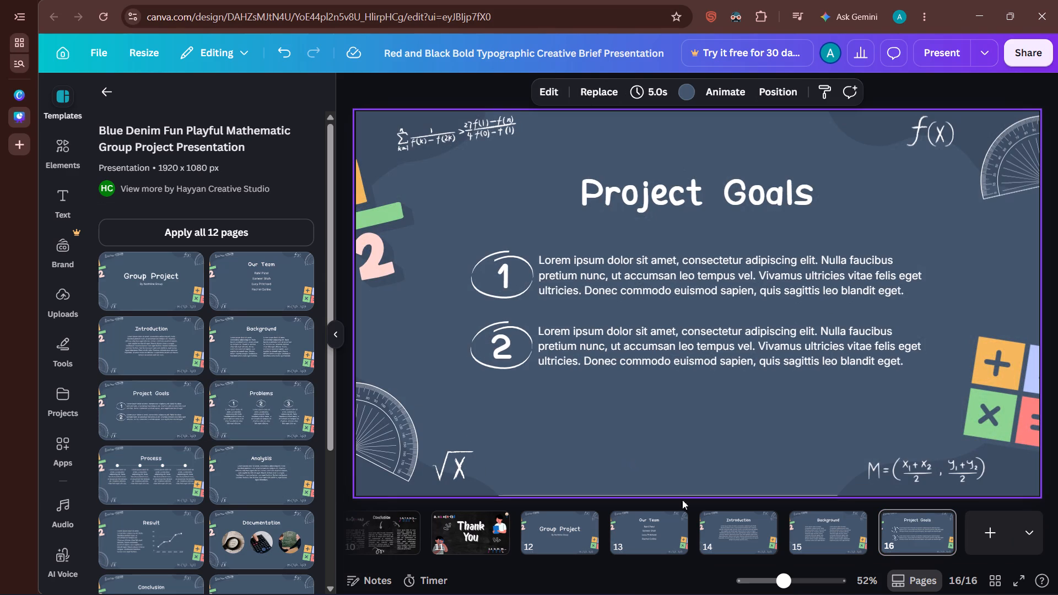
{"action": "left_click", "coordinate": [978, 536]}
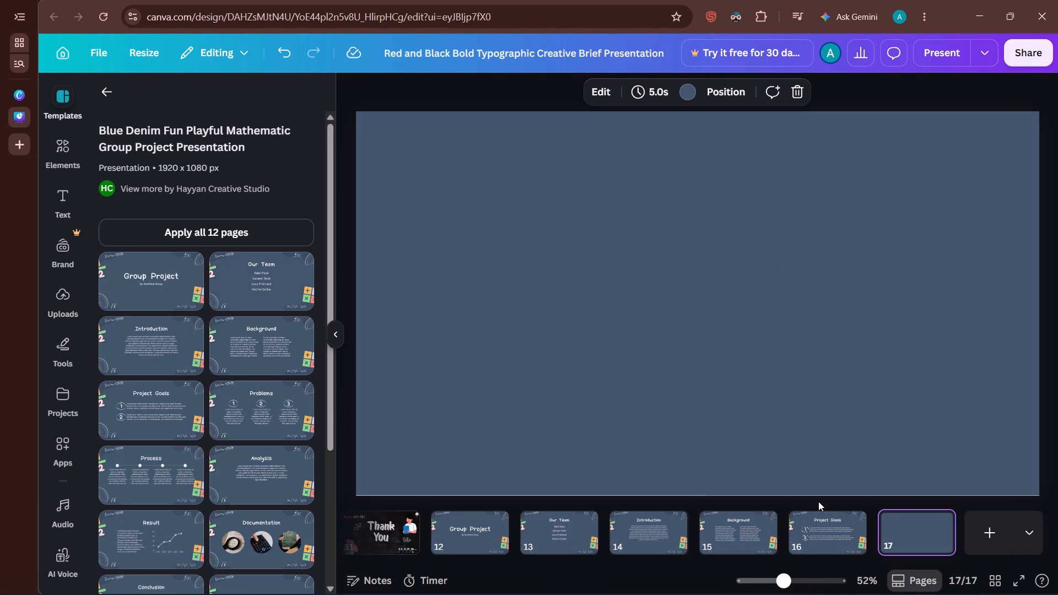
{"action": "left_click", "coordinate": [243, 399]}
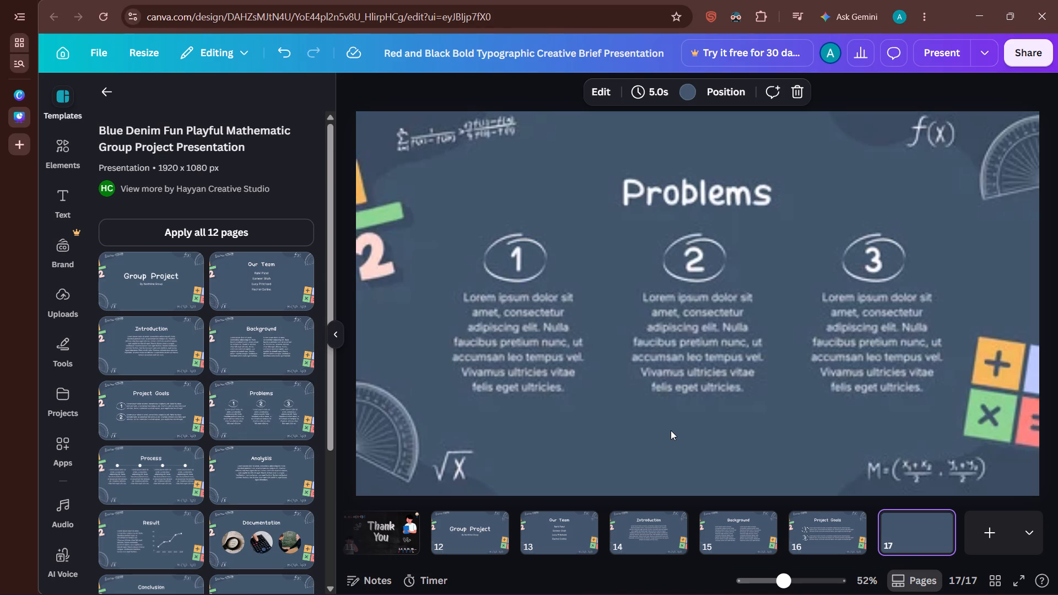
{"action": "left_click", "coordinate": [976, 521]}
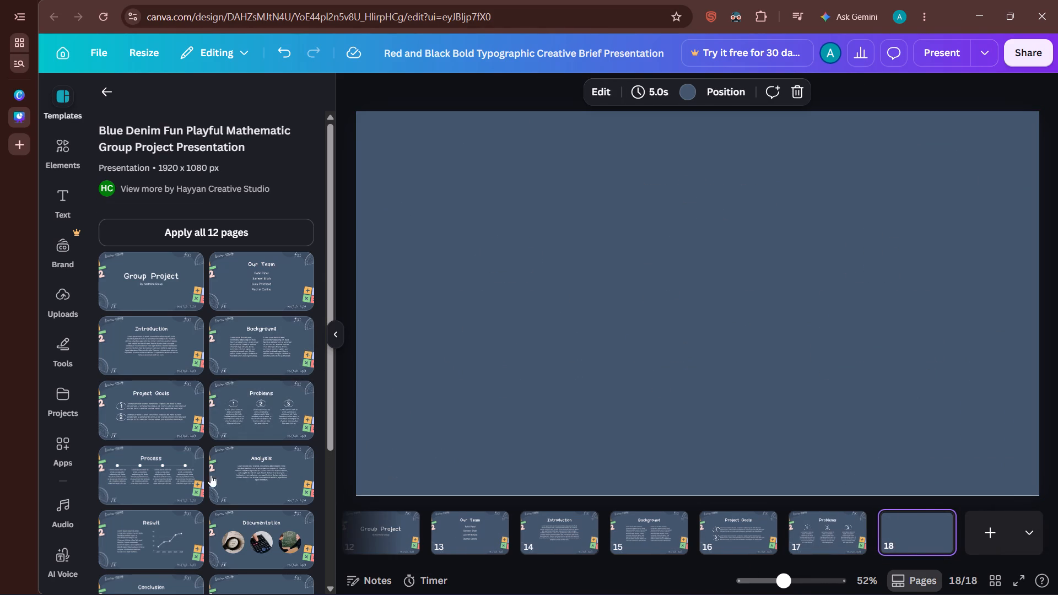
{"action": "left_click", "coordinate": [137, 488]}
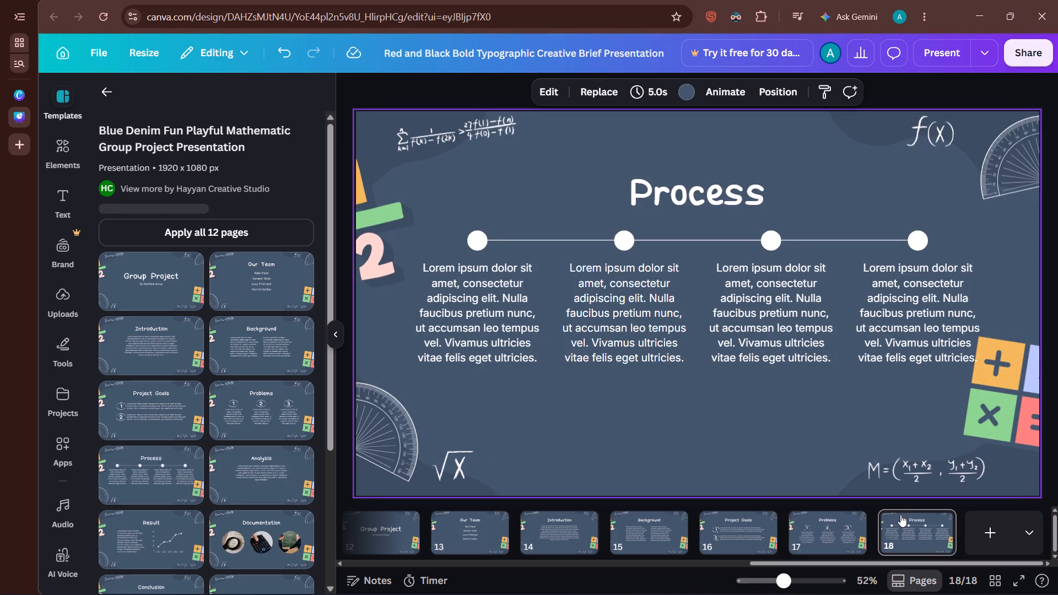
Add pages 19 to 21 using the Blue Denim template's Analysis, Result and Documentation layouts, in that order.
{"action": "left_click", "coordinate": [964, 524]}
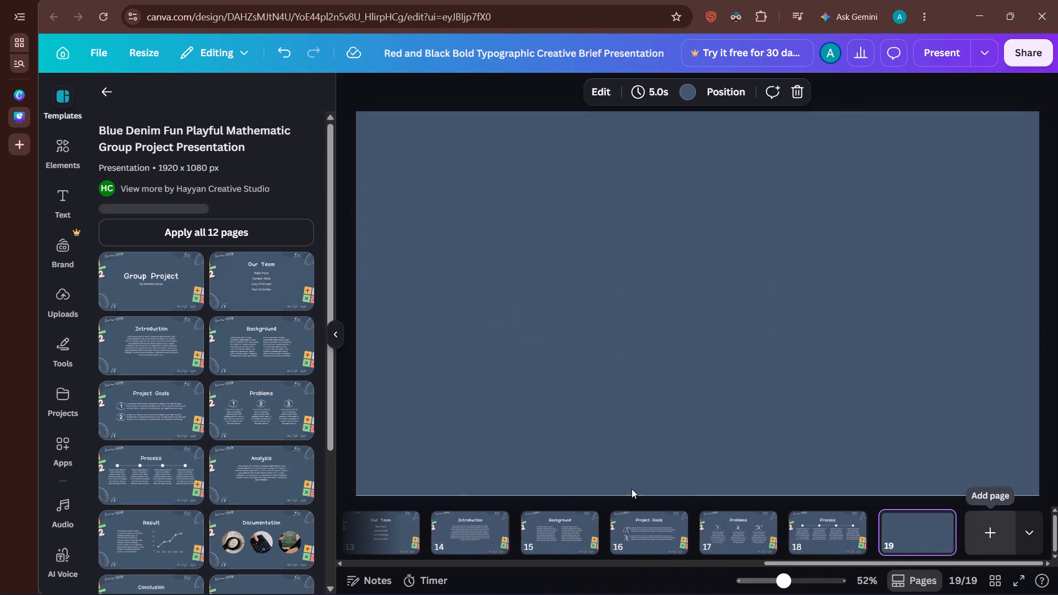
{"action": "left_click", "coordinate": [263, 467]}
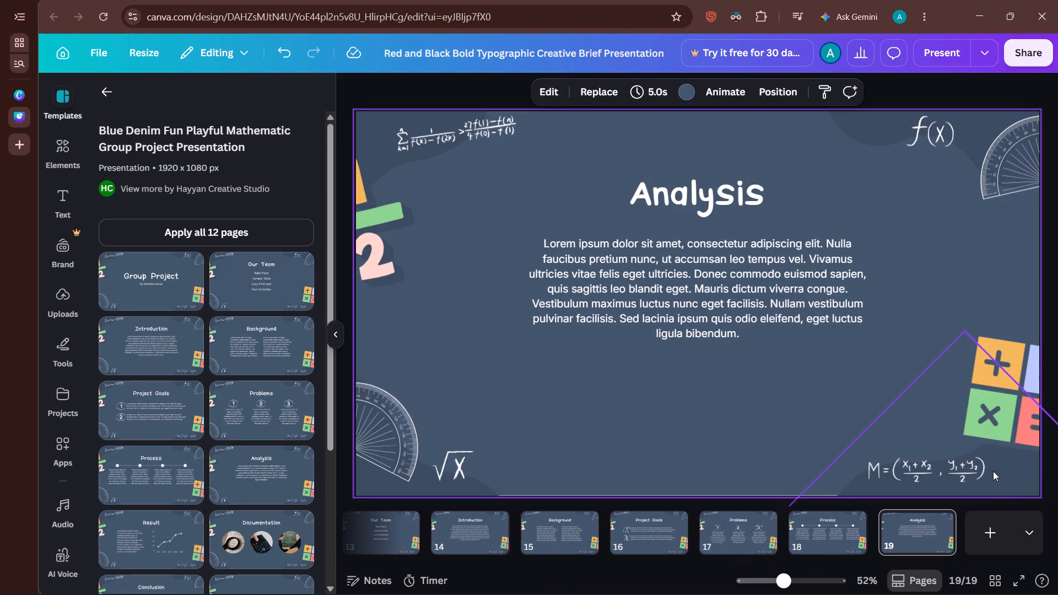
{"action": "left_click", "coordinate": [995, 512]}
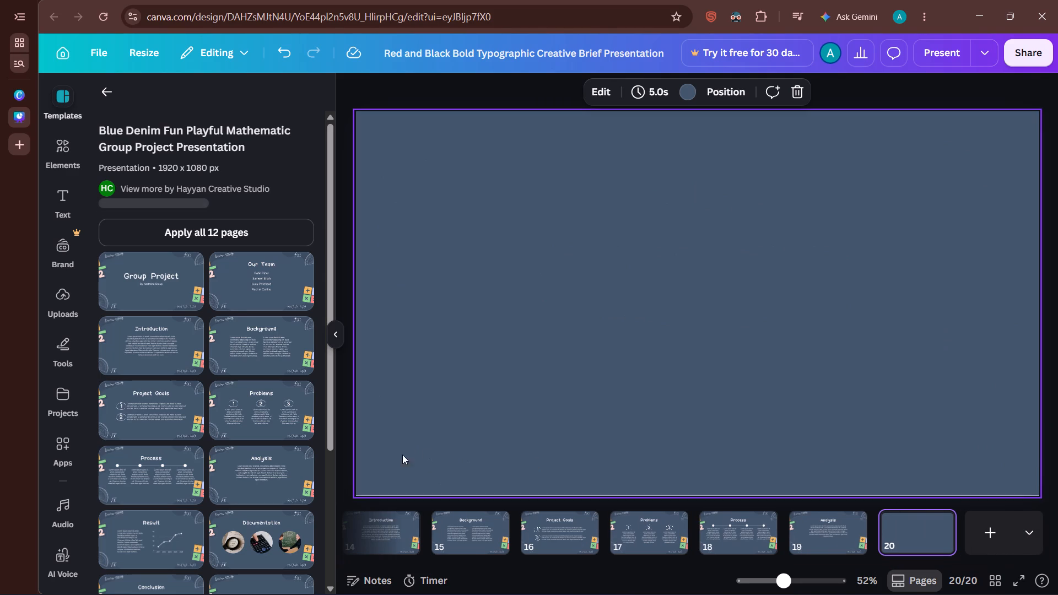
{"action": "left_click", "coordinate": [159, 534]}
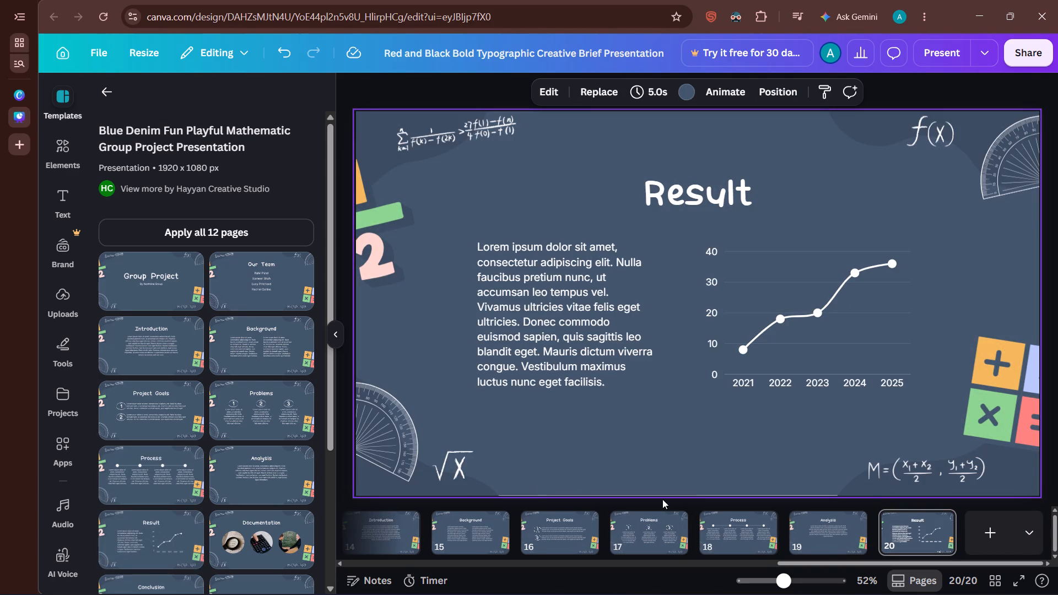
{"action": "left_click", "coordinate": [975, 531]}
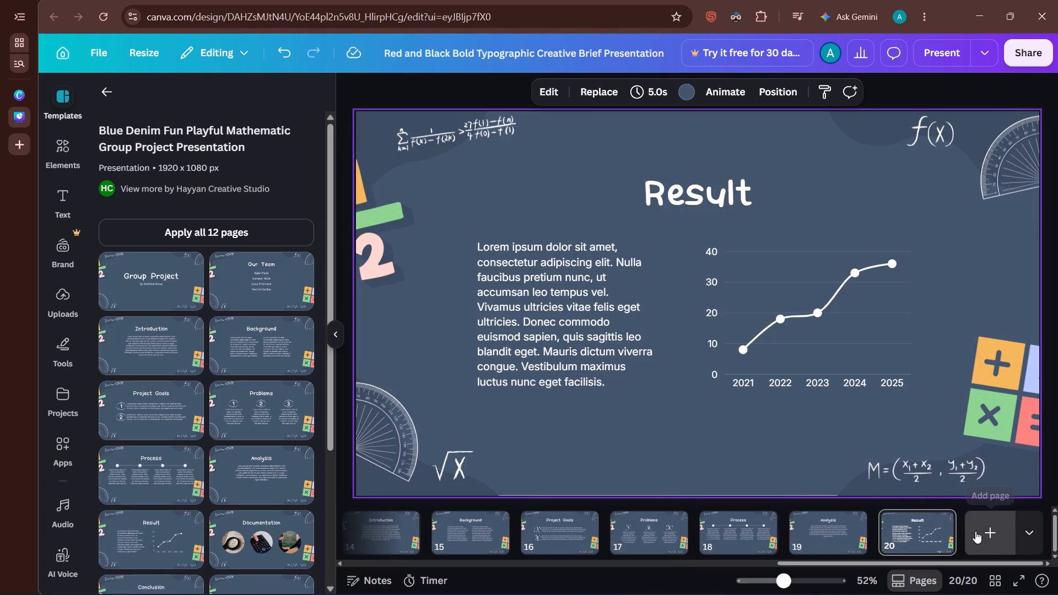
{"action": "left_click", "coordinate": [267, 543]}
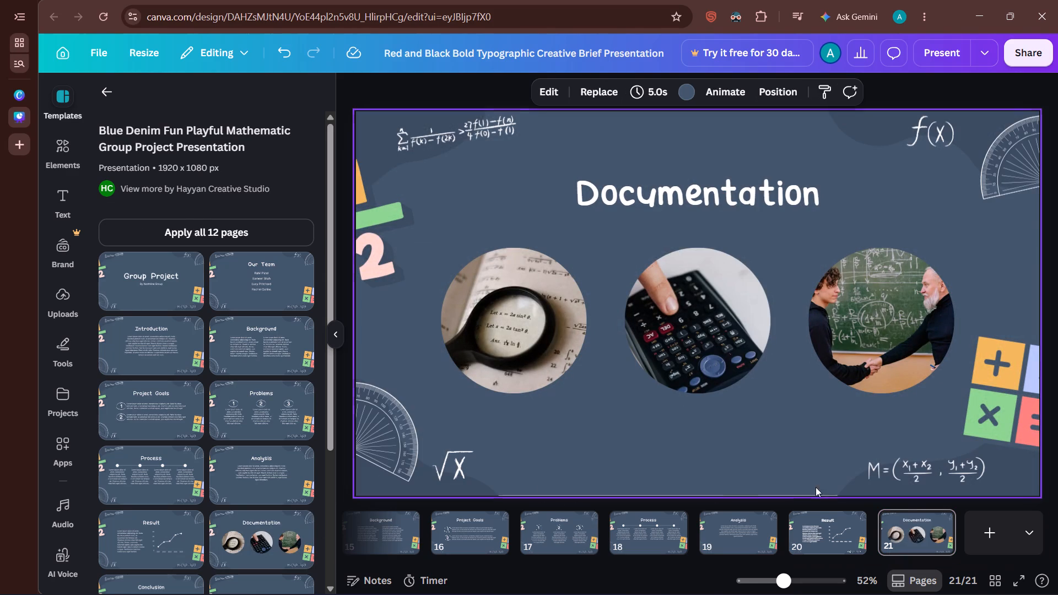
Add pages 22 and 23 using the Blue Denim template's Conclusion and Thank You layouts, in that order.
{"action": "left_click", "coordinate": [983, 531]}
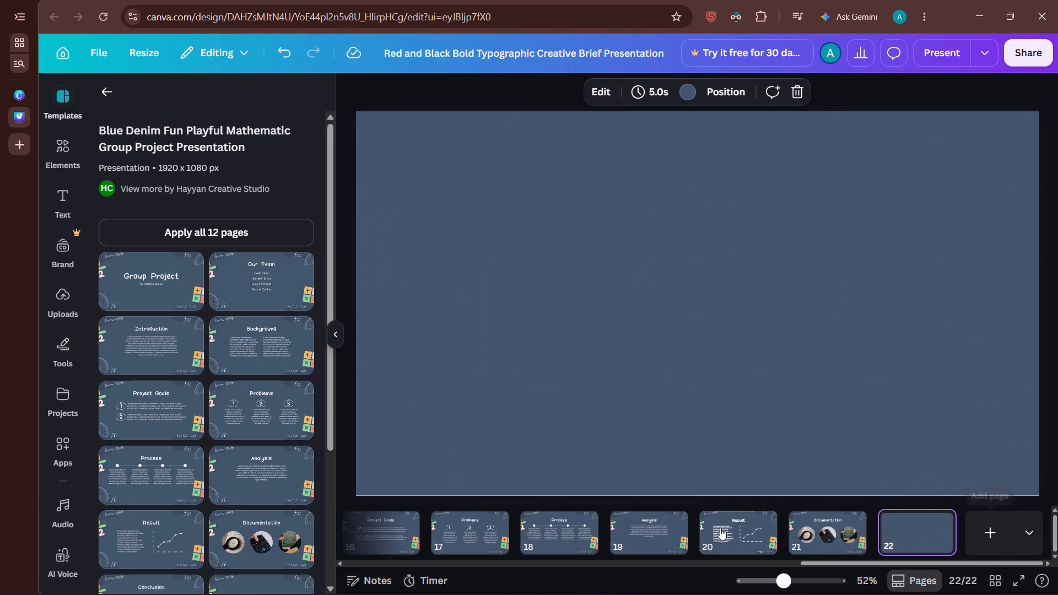
{"action": "scroll", "coordinate": [229, 513], "scroll_direction": "down", "scroll_amount": 1}
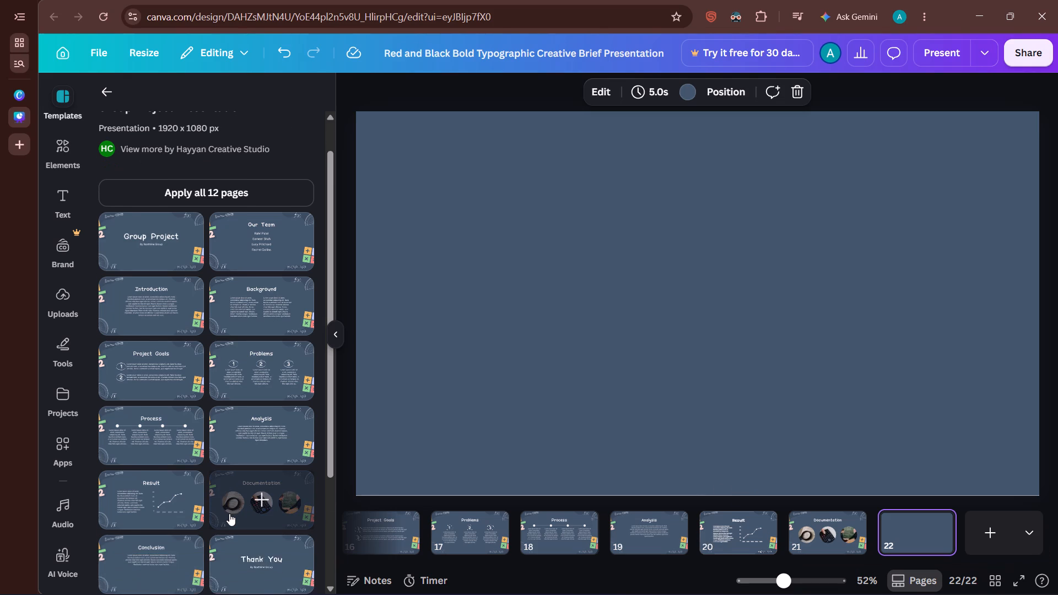
{"action": "scroll", "coordinate": [229, 513], "scroll_direction": "down", "scroll_amount": 1}
{"action": "left_click", "coordinate": [156, 424]}
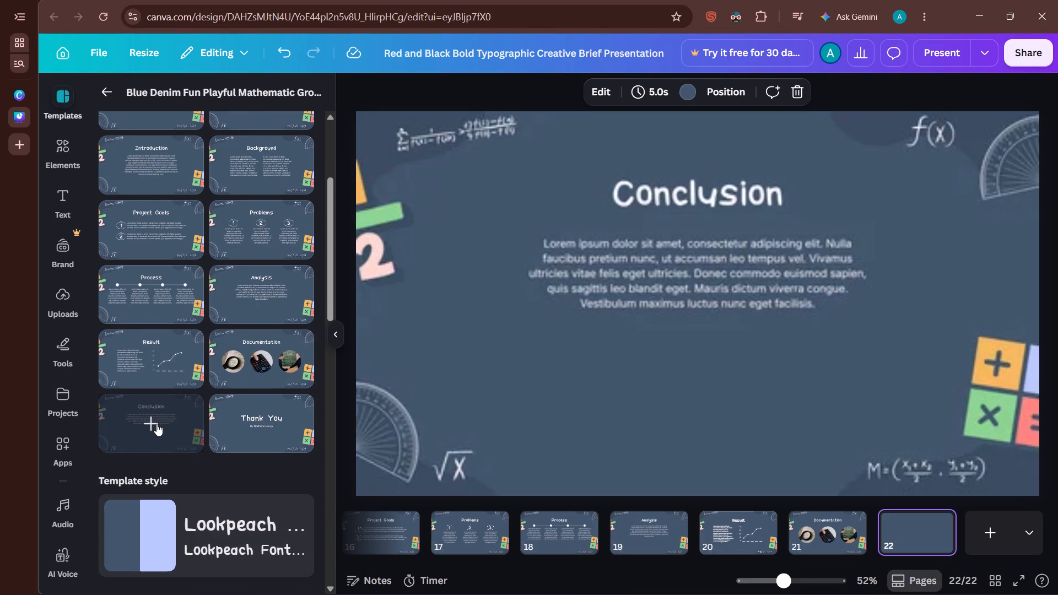
{"action": "left_click", "coordinate": [989, 525]}
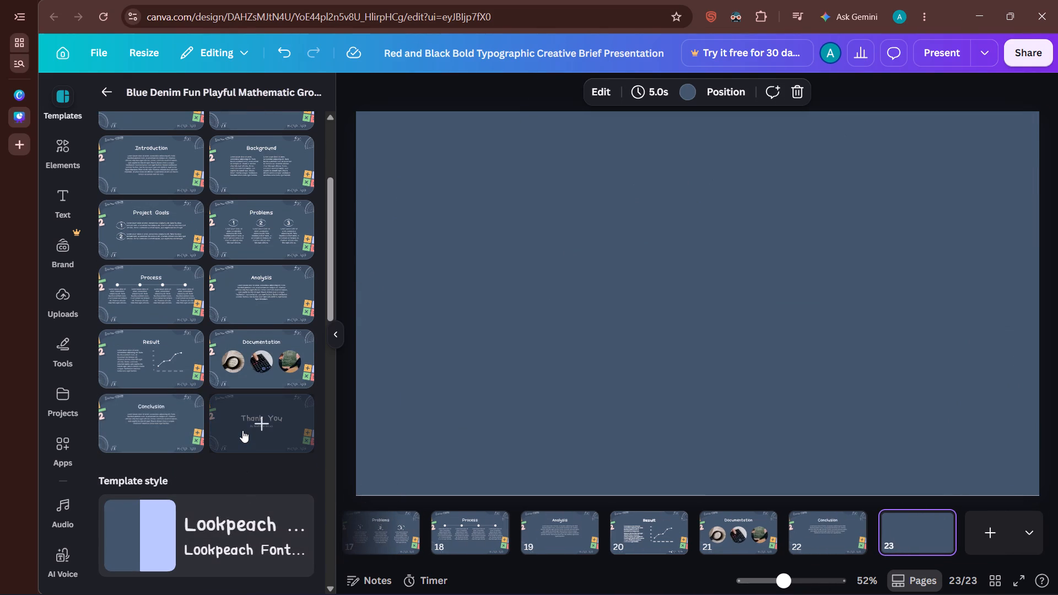
{"action": "left_click", "coordinate": [242, 430]}
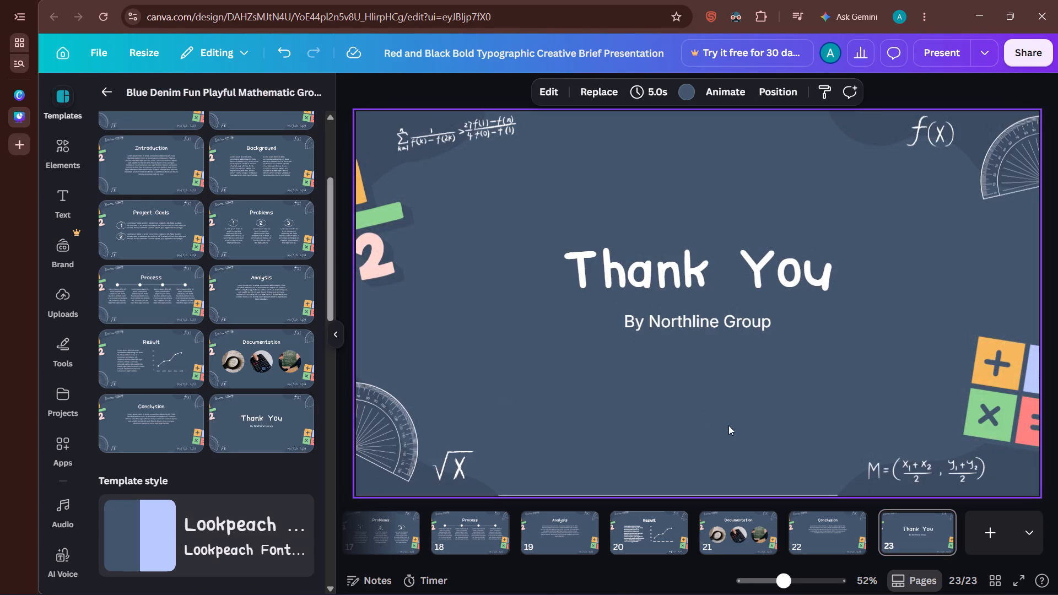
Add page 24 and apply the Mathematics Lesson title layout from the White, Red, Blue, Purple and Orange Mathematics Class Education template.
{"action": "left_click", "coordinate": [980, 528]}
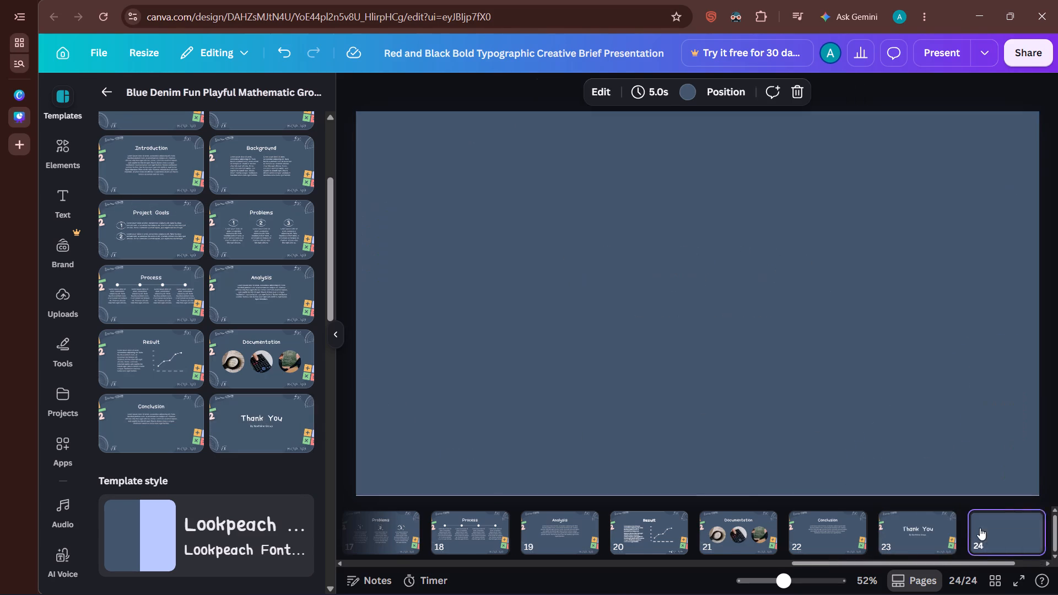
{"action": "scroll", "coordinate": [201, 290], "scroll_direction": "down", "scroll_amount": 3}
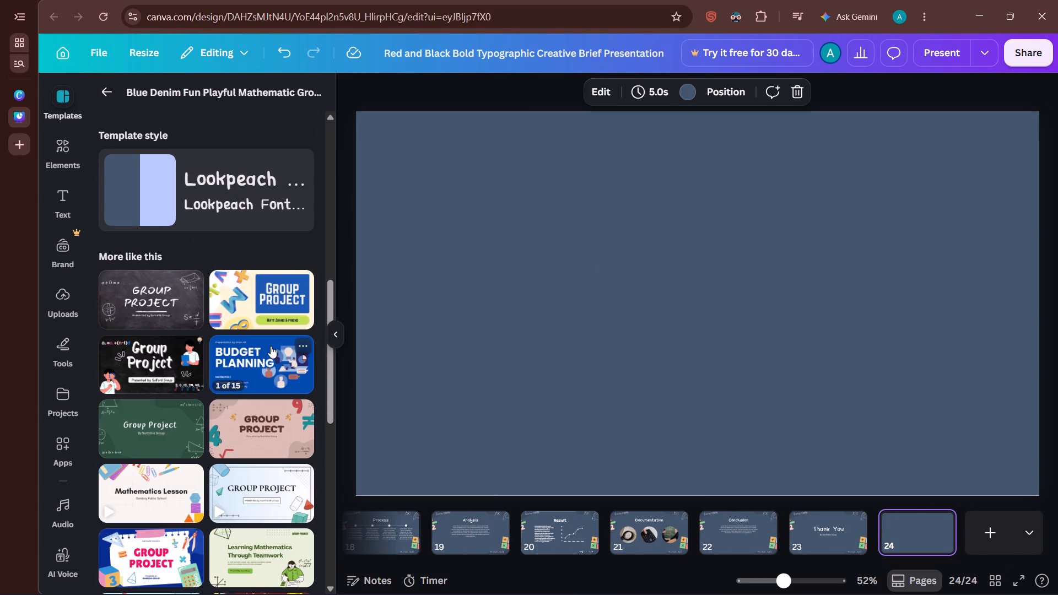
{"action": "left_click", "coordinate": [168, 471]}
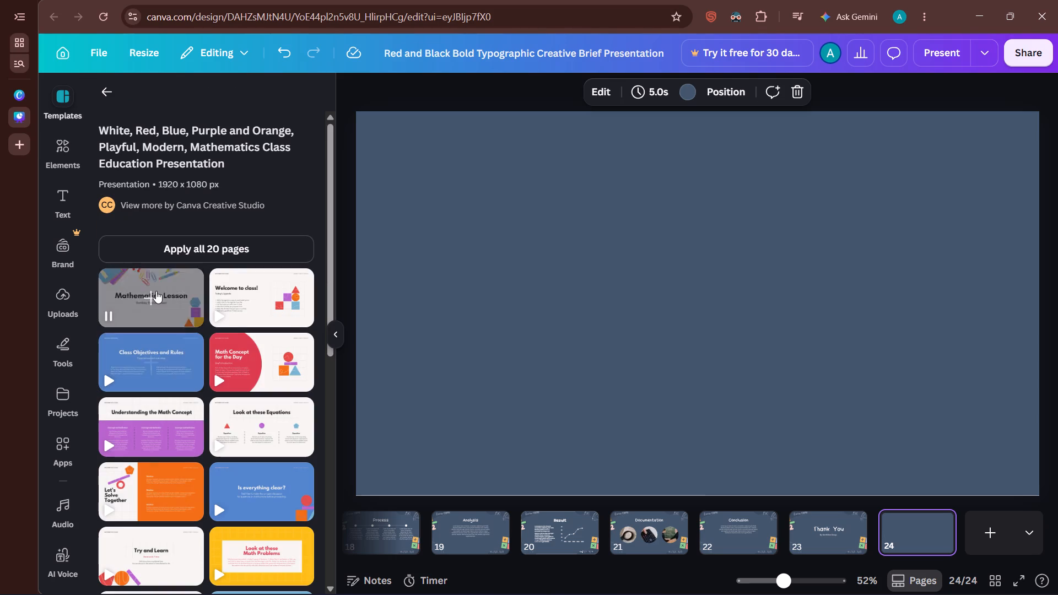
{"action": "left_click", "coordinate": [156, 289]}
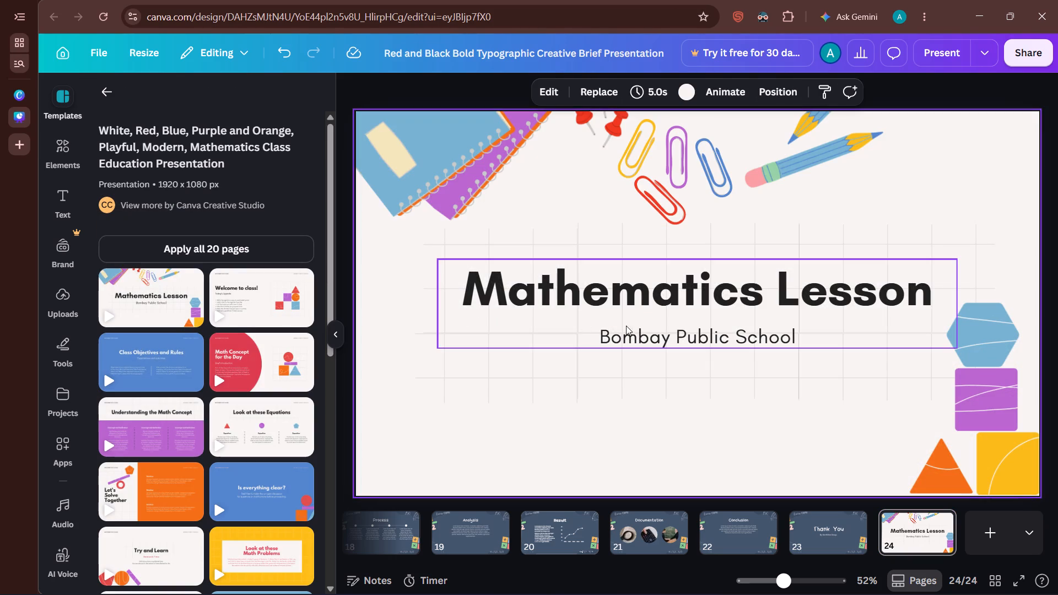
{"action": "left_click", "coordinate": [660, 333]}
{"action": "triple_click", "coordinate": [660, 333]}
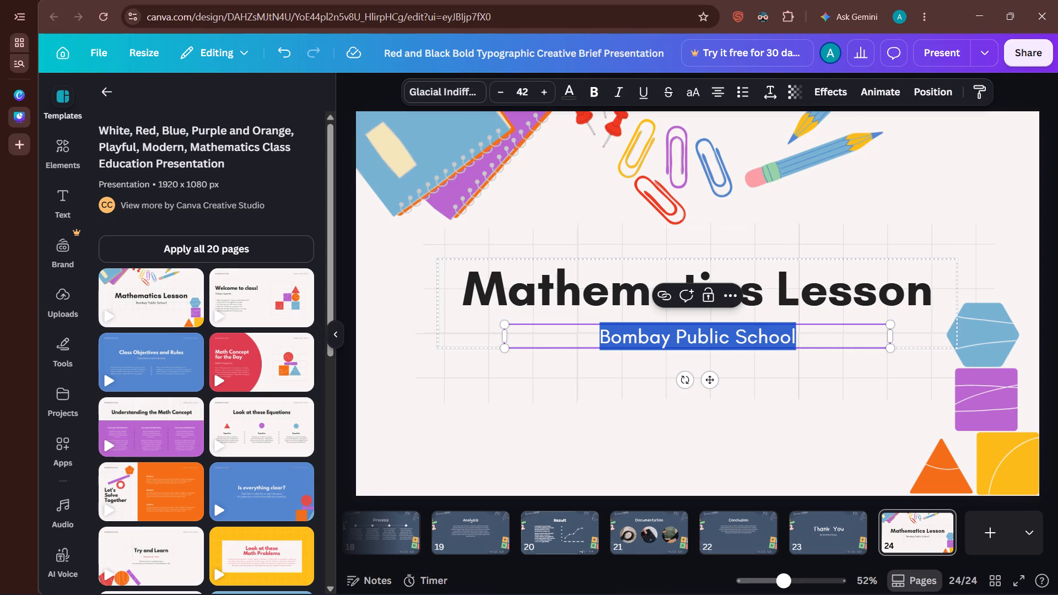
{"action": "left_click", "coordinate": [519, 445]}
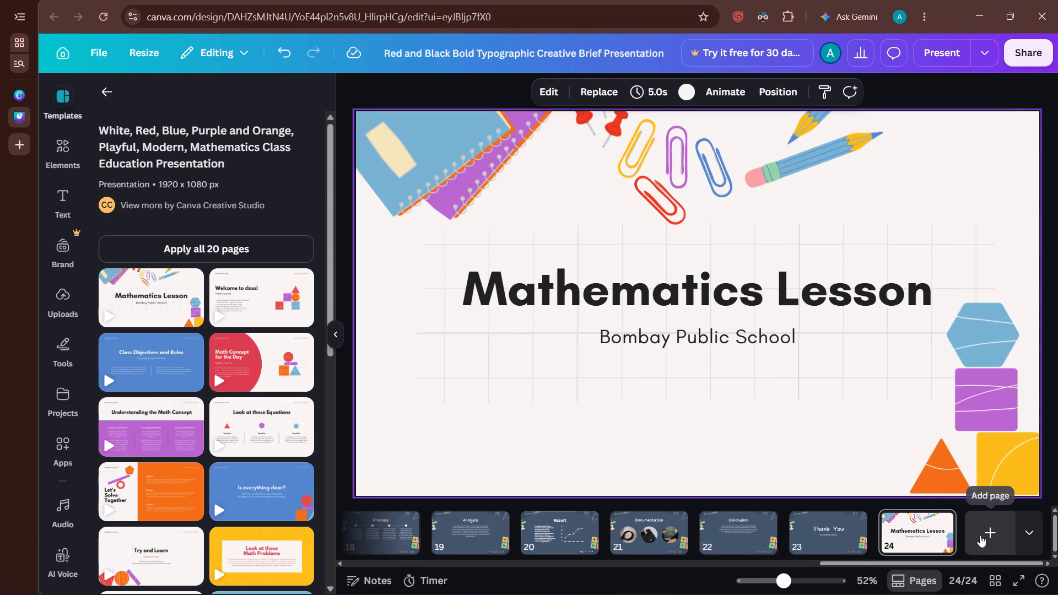
Add page 25 and apply the Group Project title layout from the Blue and Orange Illustrated Mathematics Group Project template.
{"action": "left_click", "coordinate": [980, 535]}
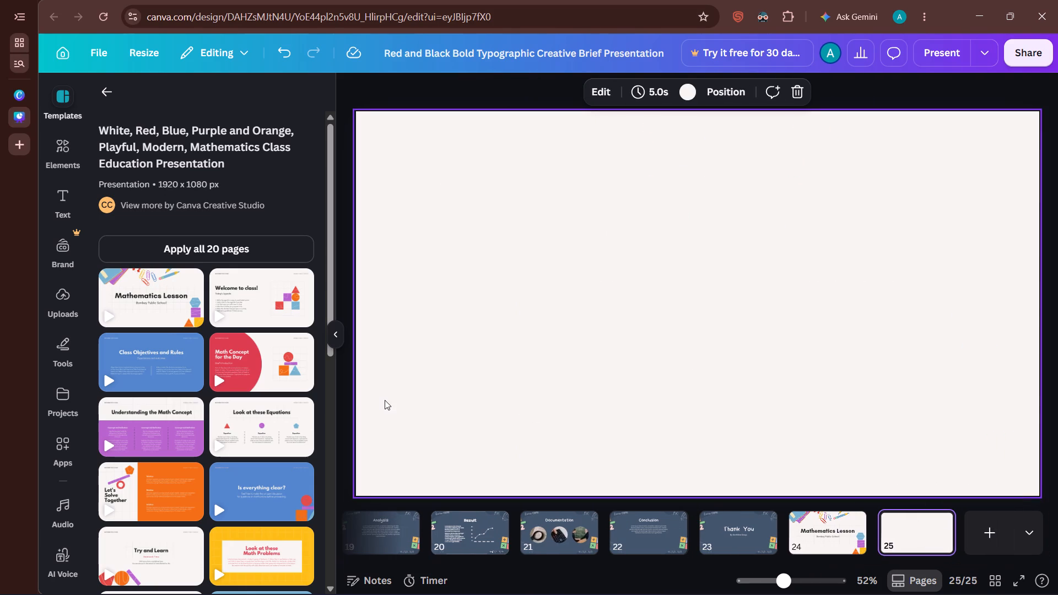
{"action": "scroll", "coordinate": [207, 323], "scroll_direction": "down", "scroll_amount": 2}
{"action": "scroll", "coordinate": [207, 323], "scroll_direction": "up", "scroll_amount": 7}
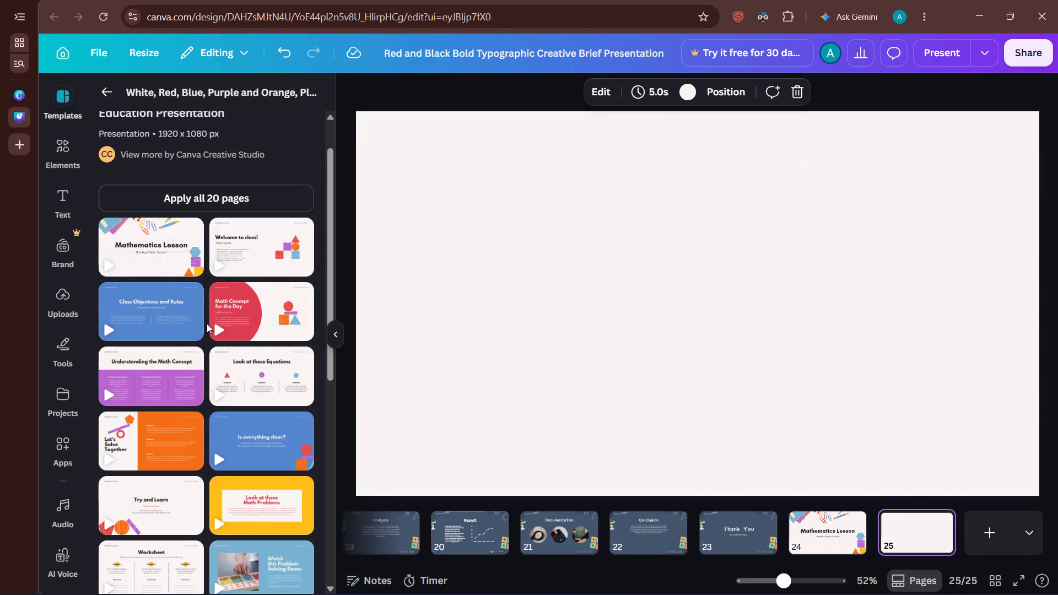
{"action": "left_click", "coordinate": [116, 80]}
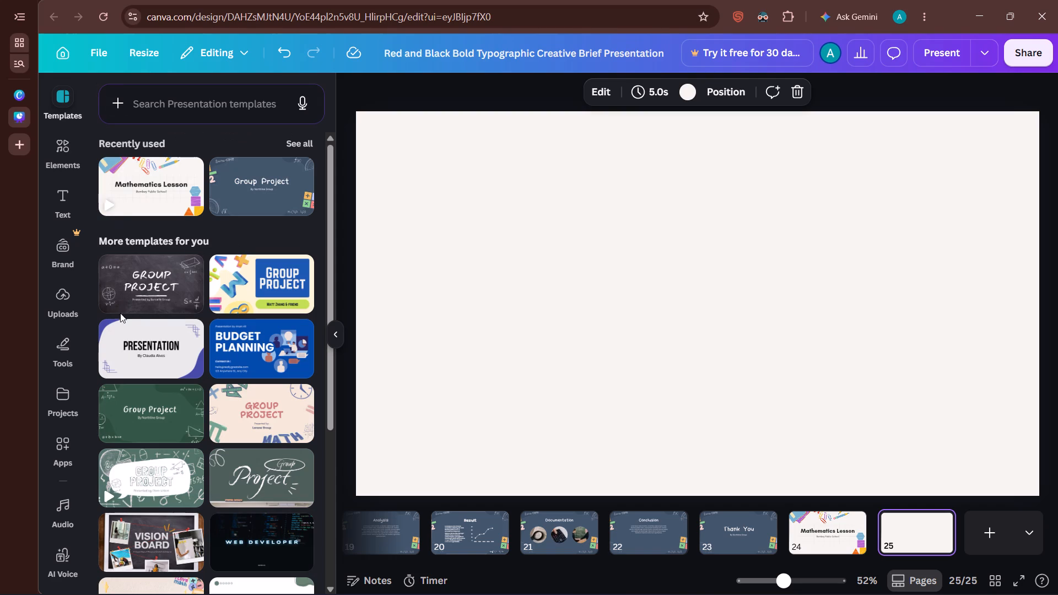
{"action": "scroll", "coordinate": [145, 425], "scroll_direction": "down", "scroll_amount": 2}
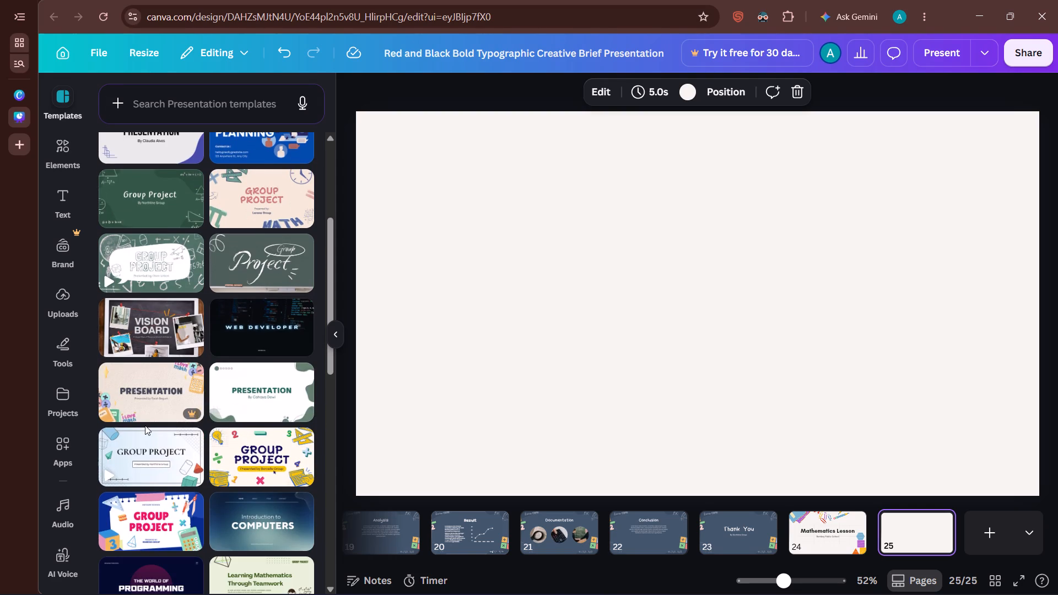
{"action": "scroll", "coordinate": [145, 425], "scroll_direction": "down", "scroll_amount": 1}
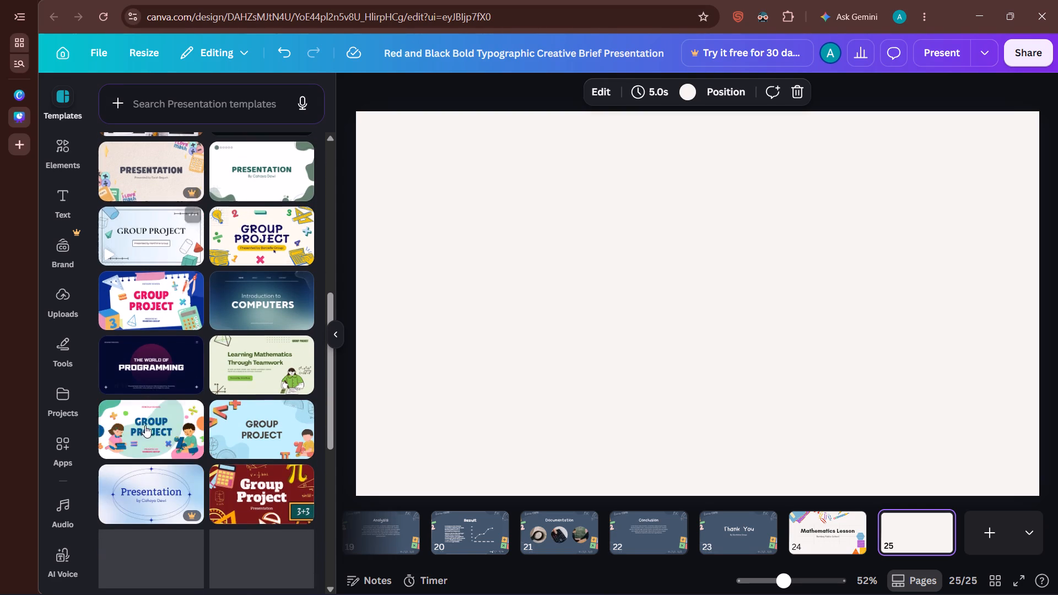
{"action": "scroll", "coordinate": [145, 425], "scroll_direction": "down", "scroll_amount": 1}
{"action": "left_click", "coordinate": [265, 436]}
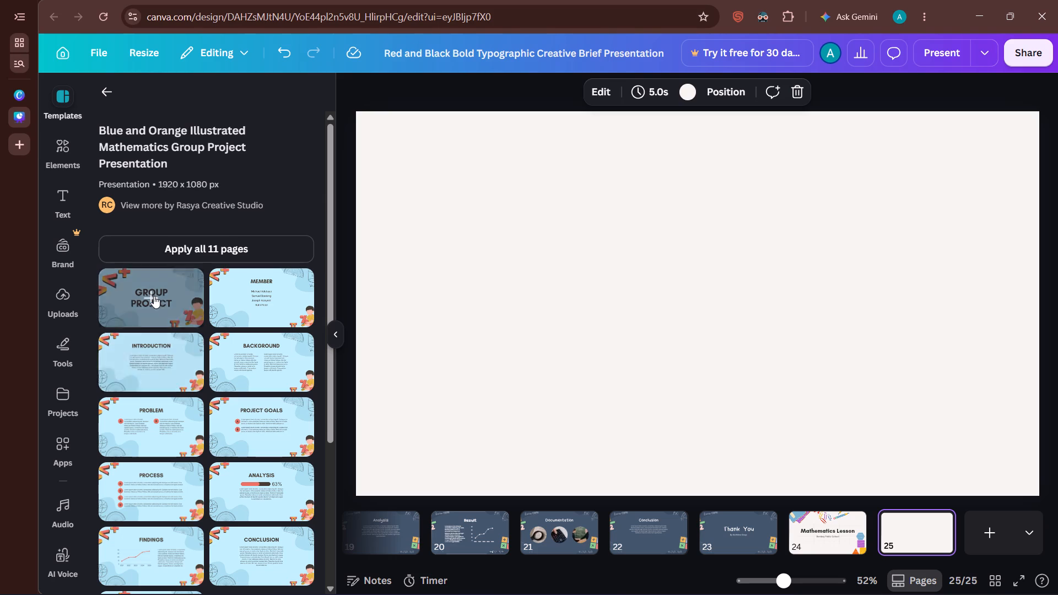
{"action": "left_click", "coordinate": [154, 294]}
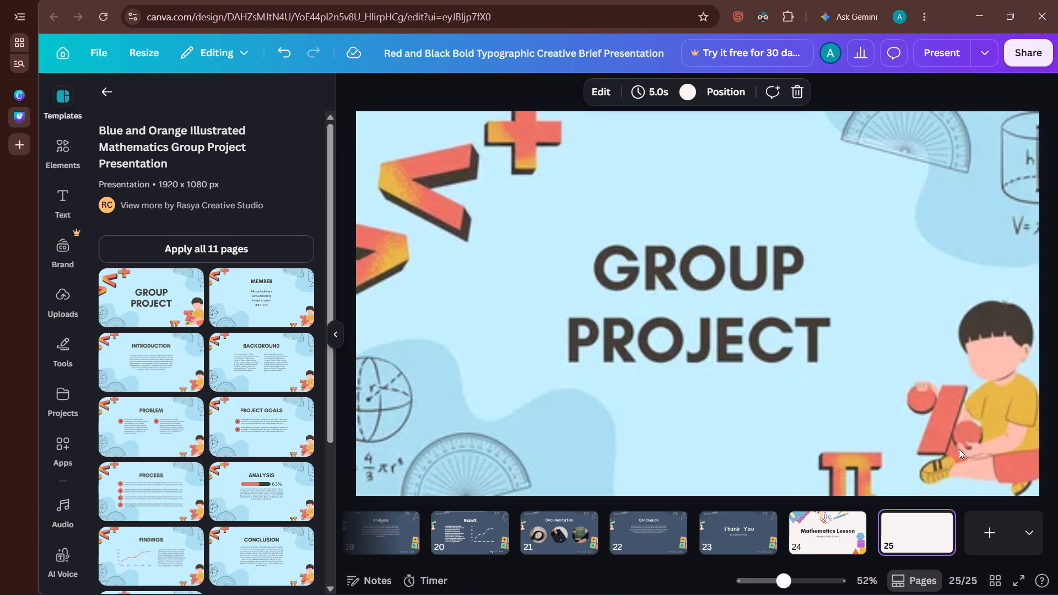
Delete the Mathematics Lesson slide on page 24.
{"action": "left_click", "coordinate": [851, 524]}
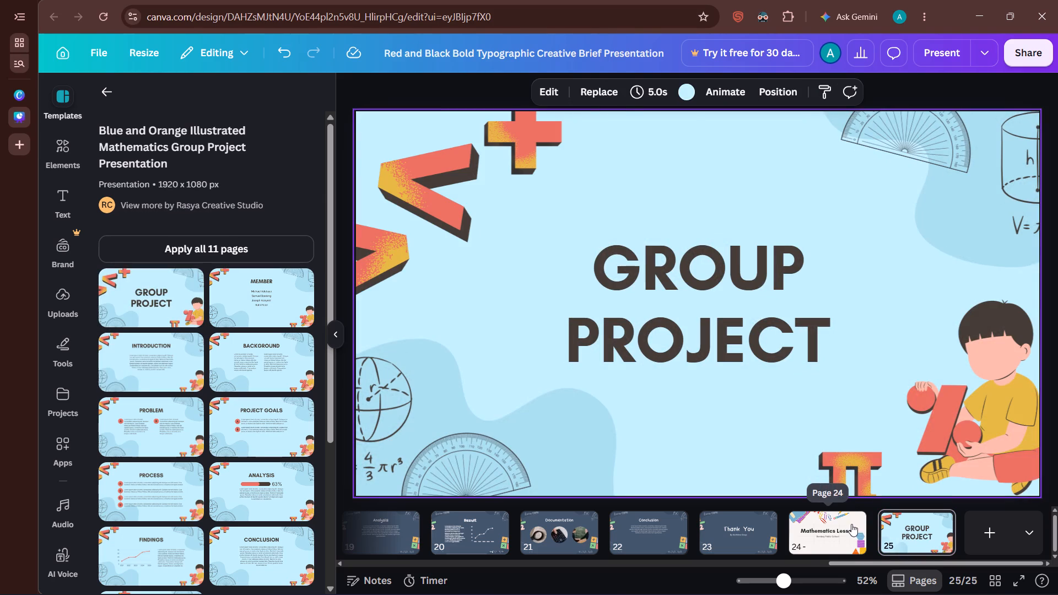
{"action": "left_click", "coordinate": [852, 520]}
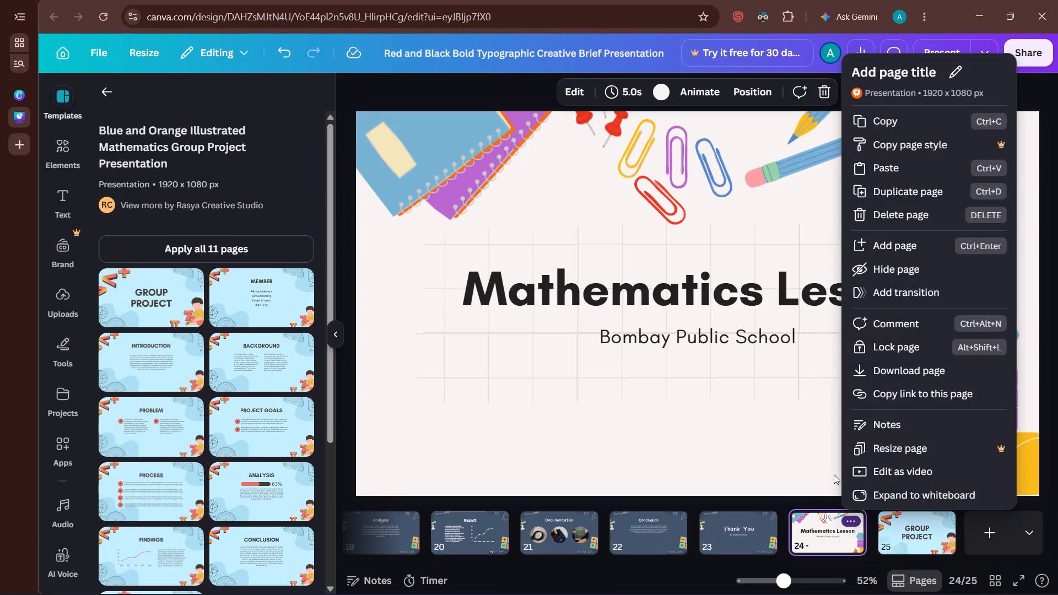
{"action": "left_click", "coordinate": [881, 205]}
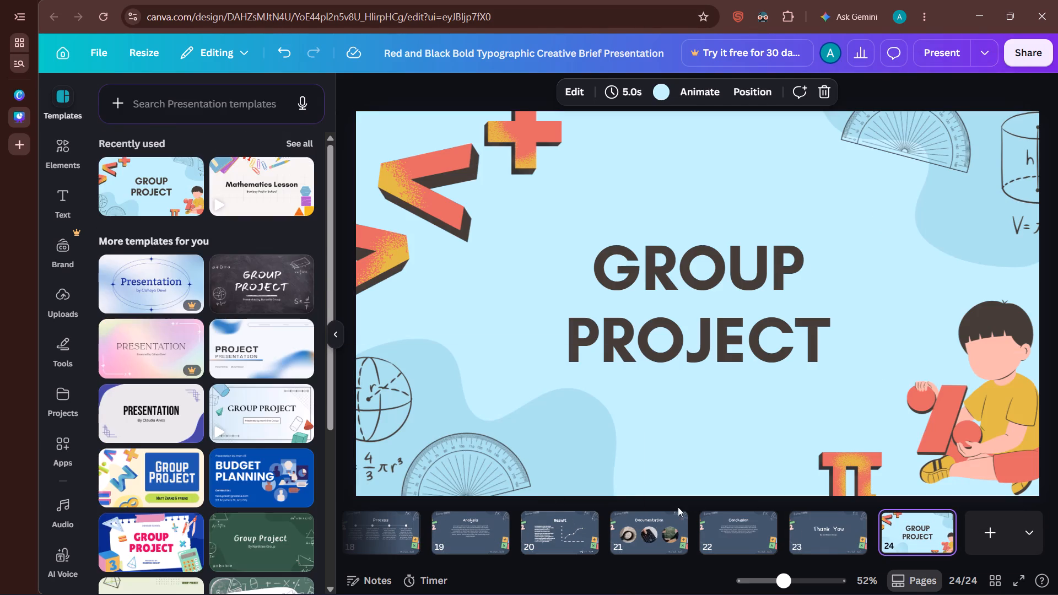
Add pages 25 to 27 using the Blue and Orange Illustrated template's Member, Introduction and Background layouts, in that order.
{"action": "left_click", "coordinate": [158, 182]}
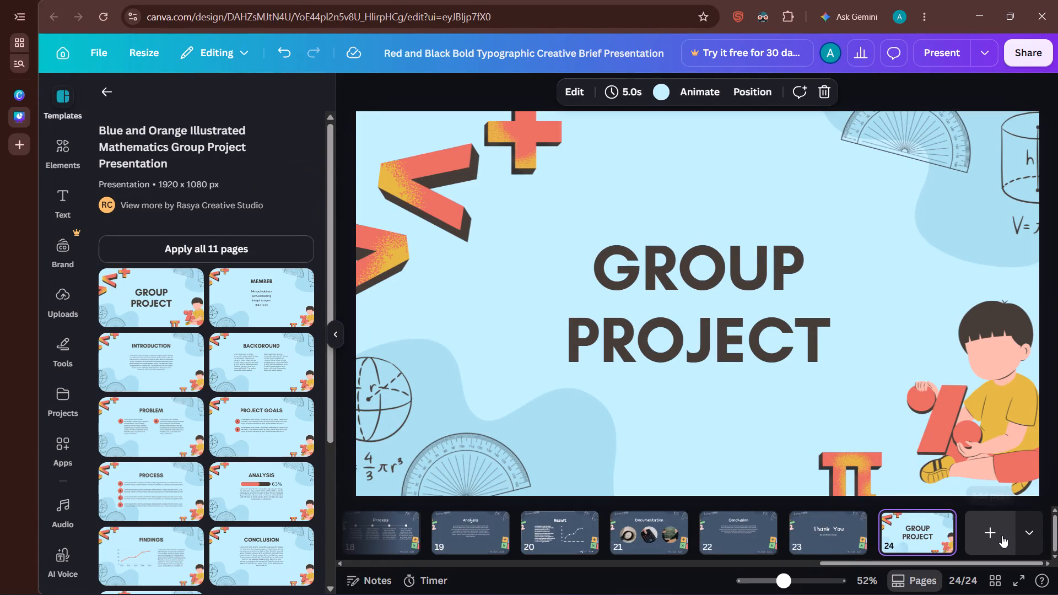
{"action": "left_click", "coordinate": [998, 535]}
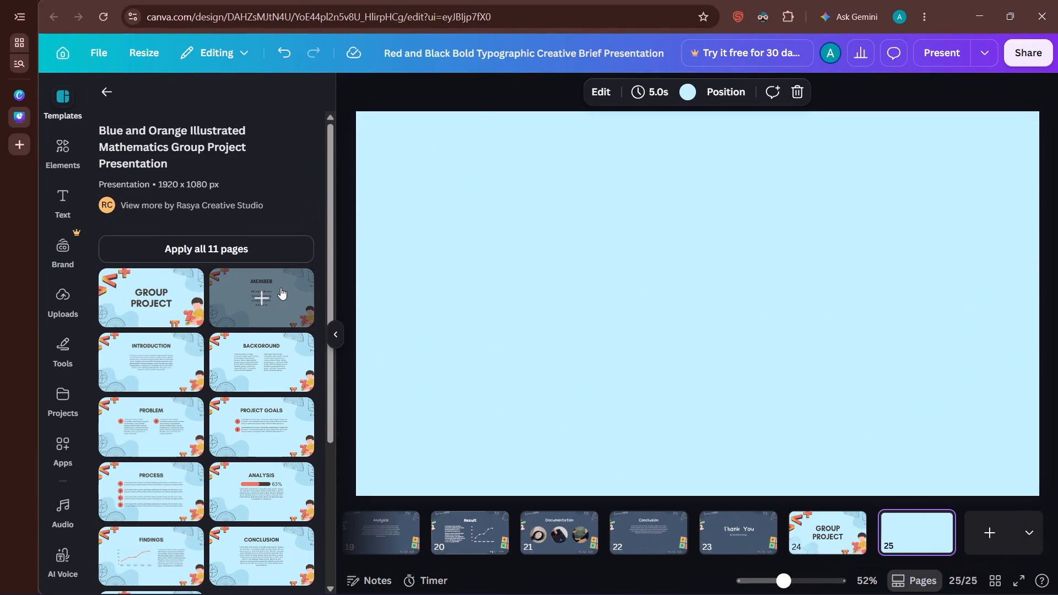
{"action": "left_click", "coordinate": [280, 288]}
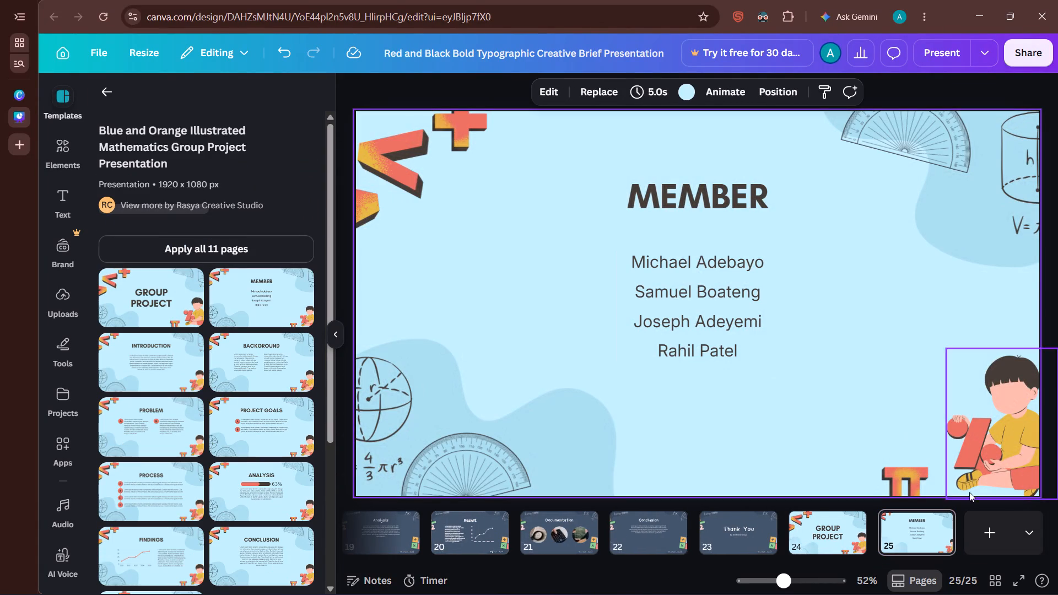
{"action": "left_click", "coordinate": [979, 532]}
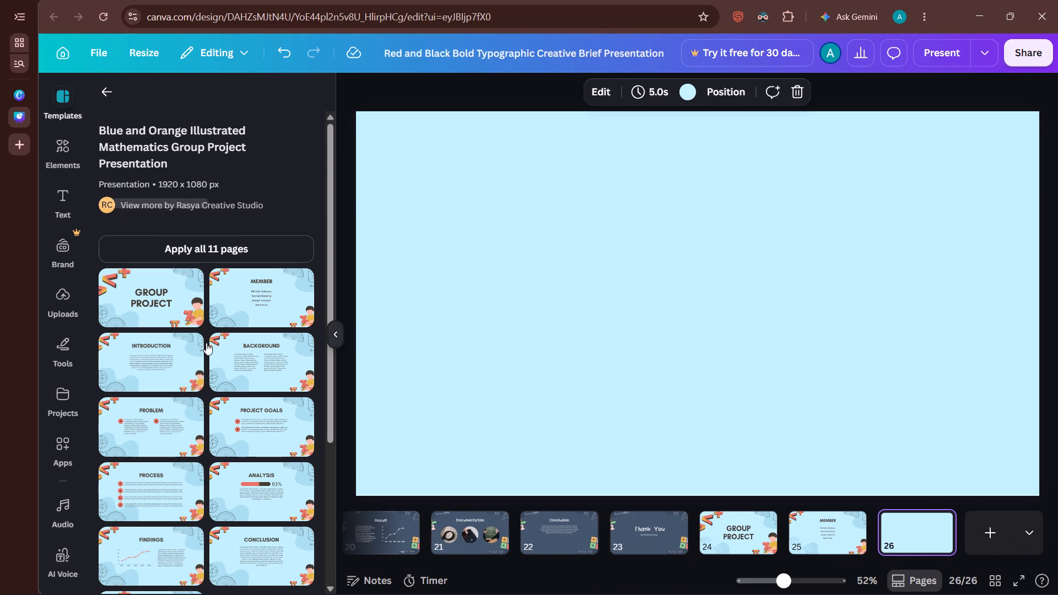
{"action": "left_click", "coordinate": [159, 358]}
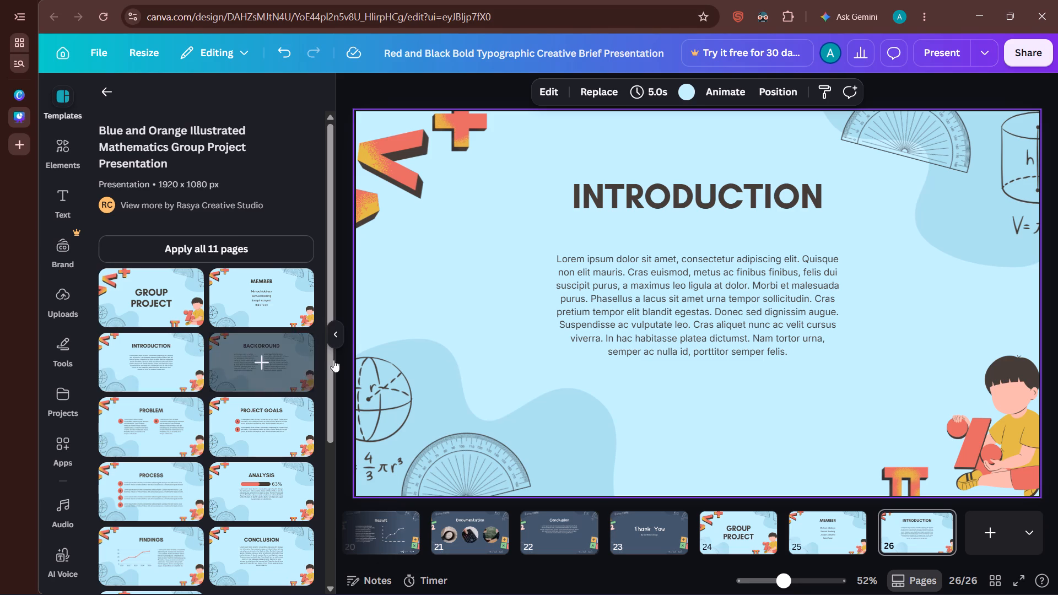
{"action": "left_click", "coordinate": [986, 528]}
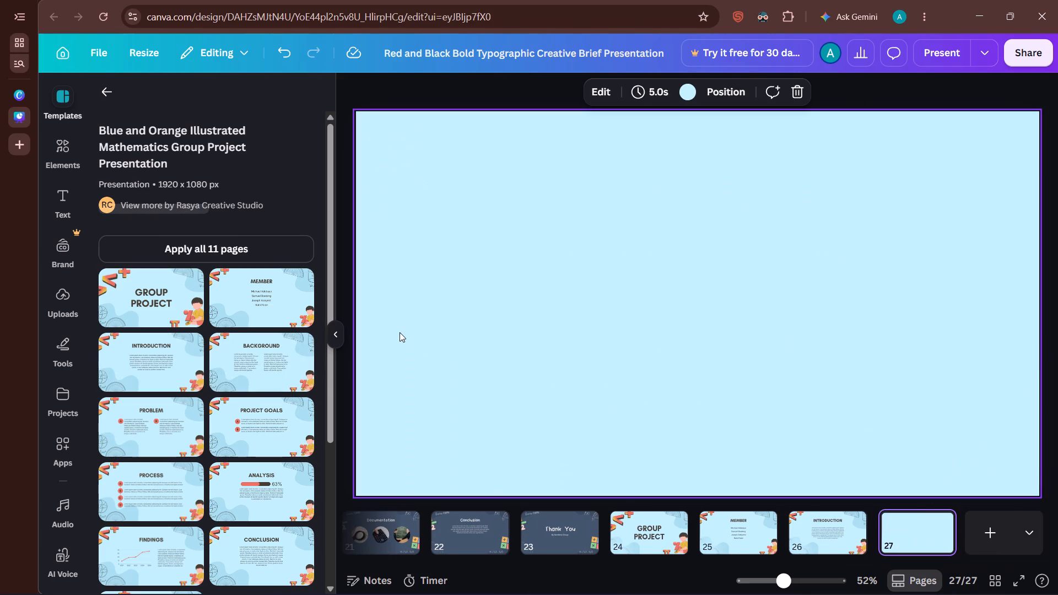
{"action": "left_click", "coordinate": [257, 351]}
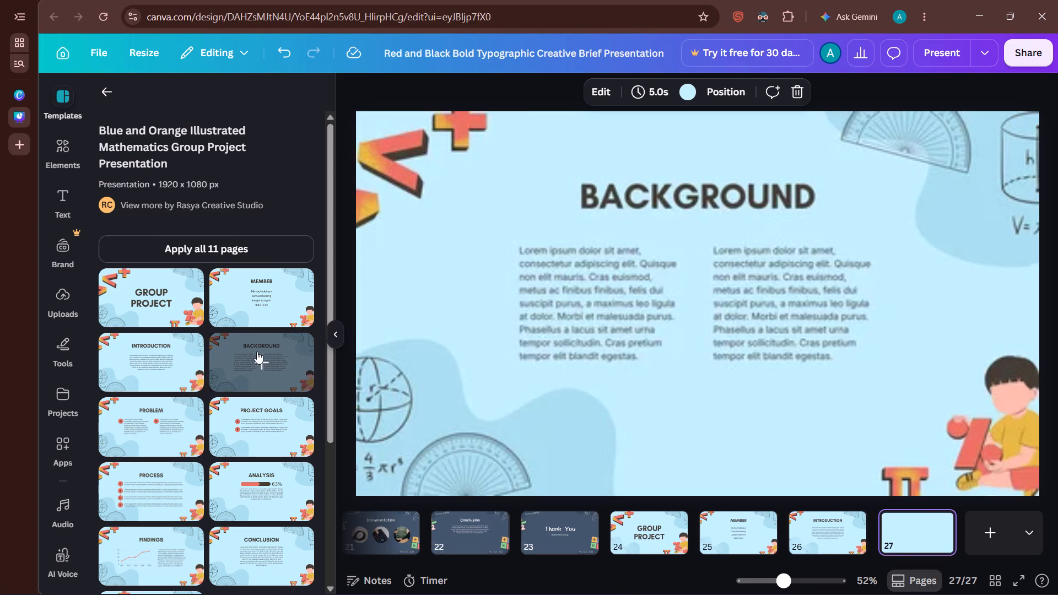
Add pages 28 to 31 using the Blue and Orange Illustrated template's Problem, Project Goals, Process and Analysis layouts, in that order.
{"action": "left_click", "coordinate": [991, 552]}
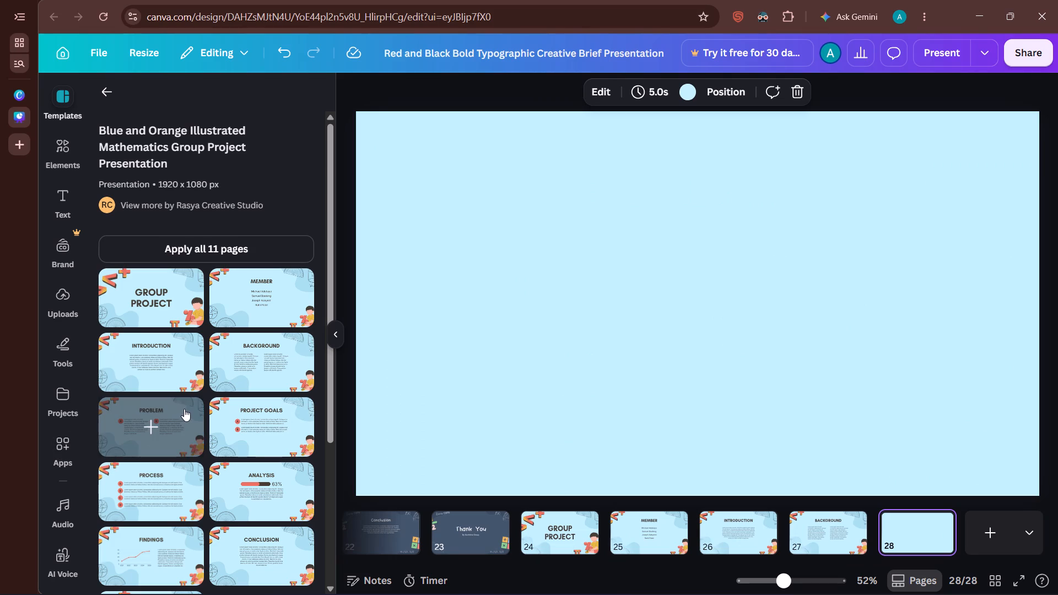
{"action": "left_click", "coordinate": [150, 428]}
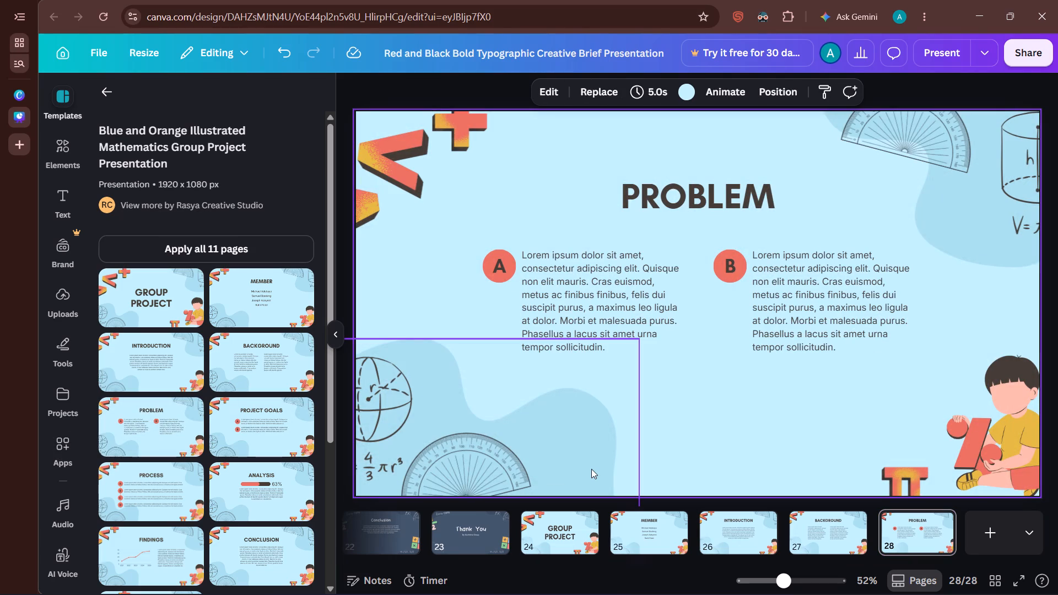
{"action": "left_click", "coordinate": [1010, 534]}
{"action": "left_click", "coordinate": [287, 432]}
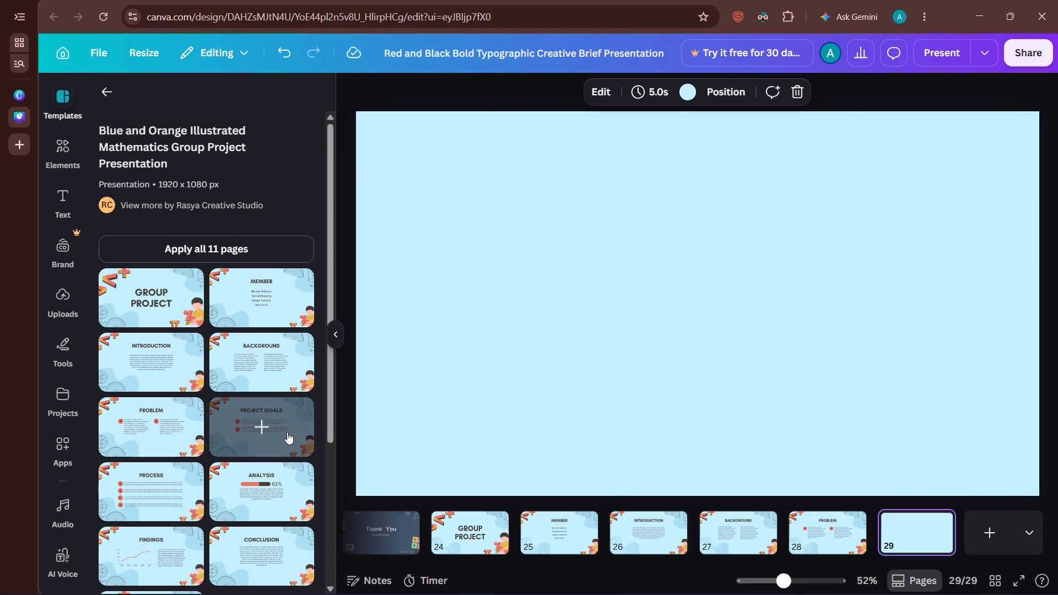
{"action": "left_click", "coordinate": [994, 535]}
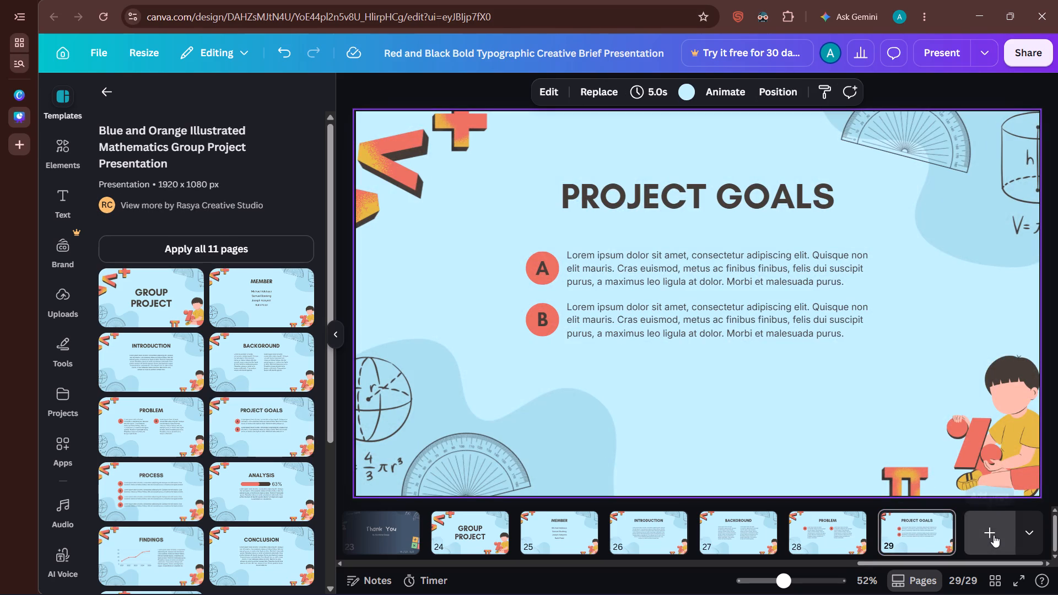
{"action": "left_click", "coordinate": [148, 490]}
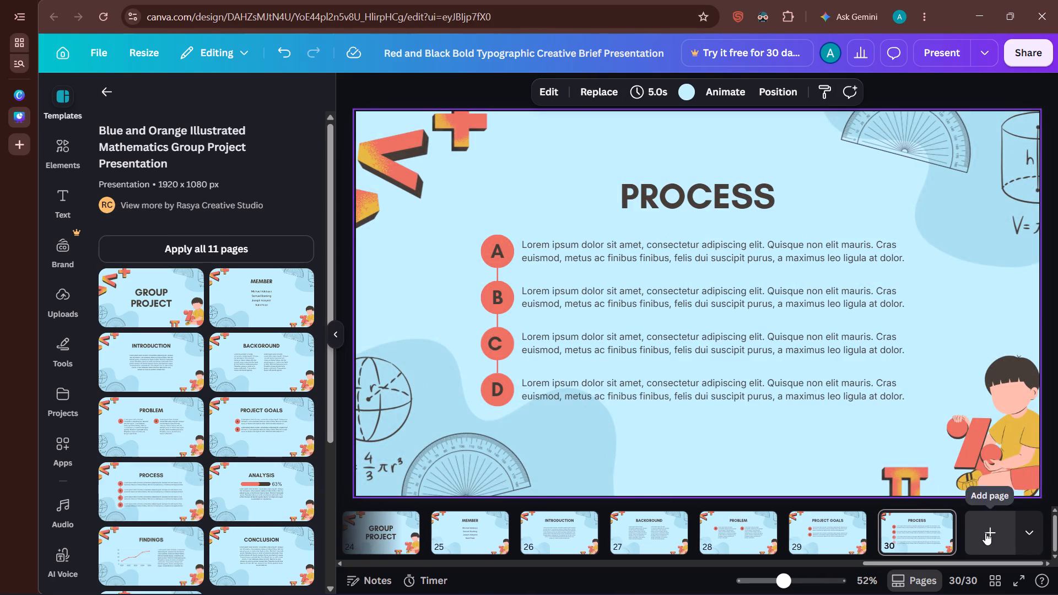
{"action": "left_click", "coordinate": [985, 533]}
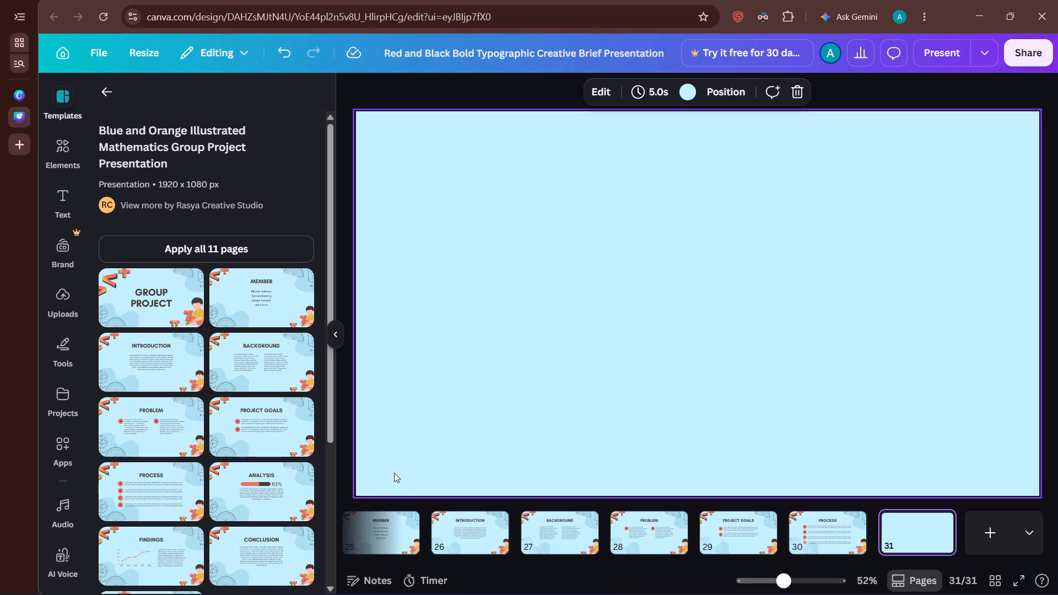
{"action": "left_click", "coordinate": [278, 488]}
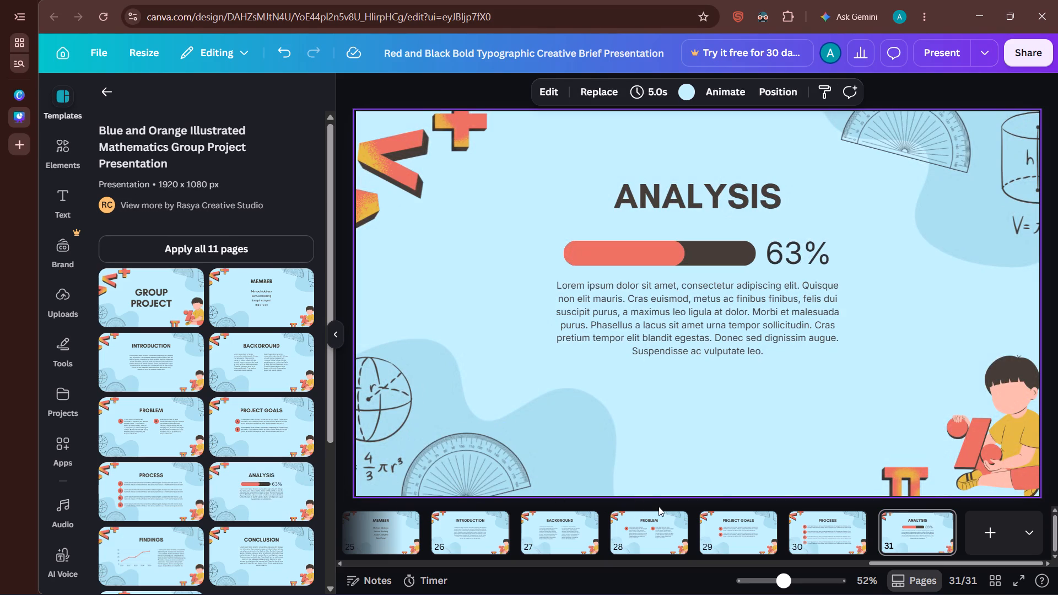
Add pages 32 to 34 using the Blue and Orange Illustrated template's Findings, Conclusion and Thank You layouts, in that order.
{"action": "left_click", "coordinate": [976, 523]}
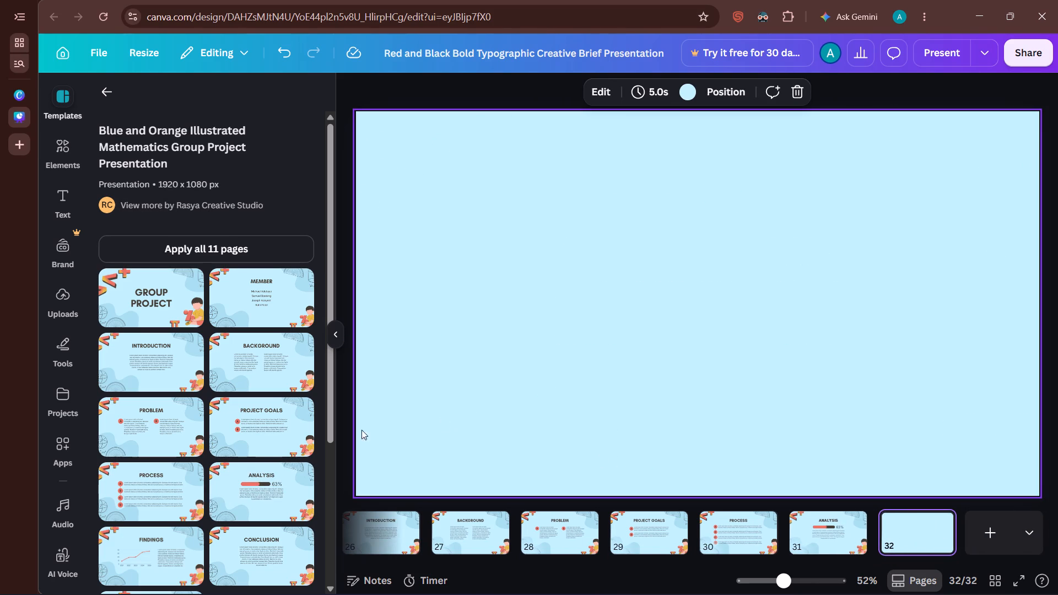
{"action": "scroll", "coordinate": [260, 484], "scroll_direction": "down", "scroll_amount": 1}
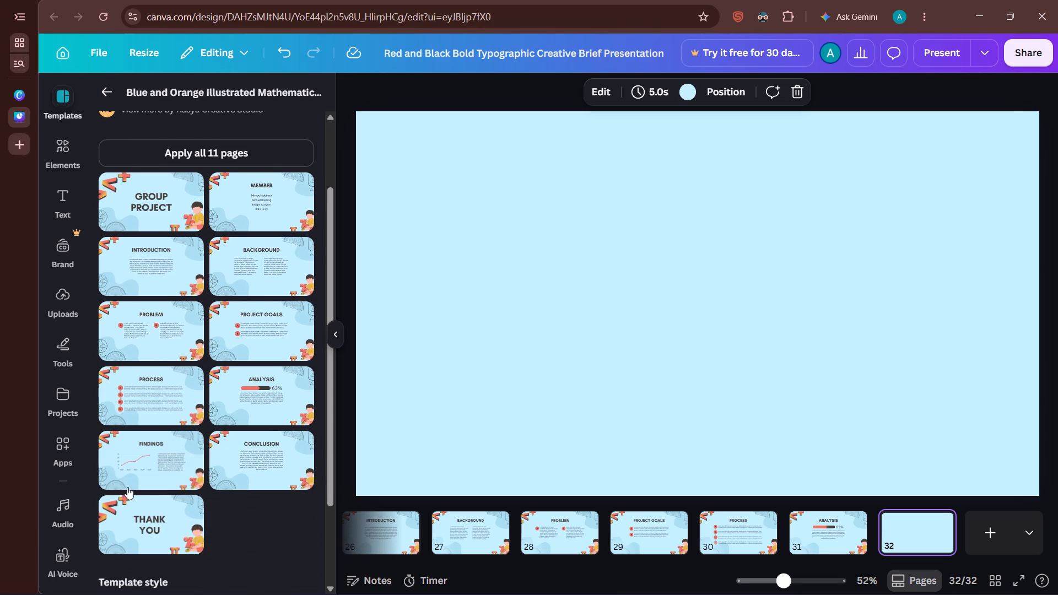
{"action": "left_click", "coordinate": [128, 482]}
{"action": "left_click", "coordinate": [128, 482]}
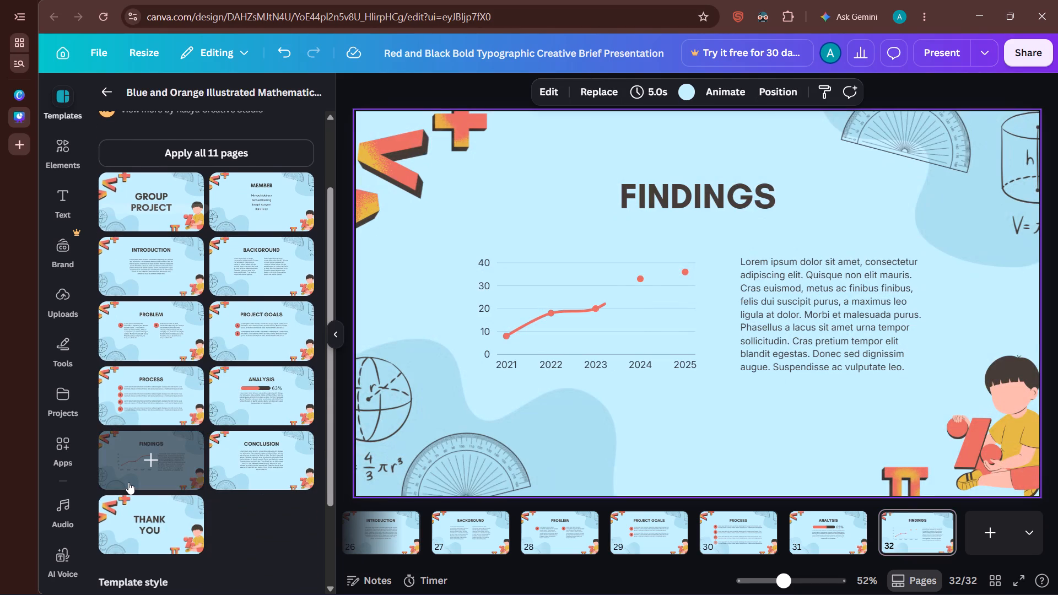
{"action": "left_click", "coordinate": [981, 543]}
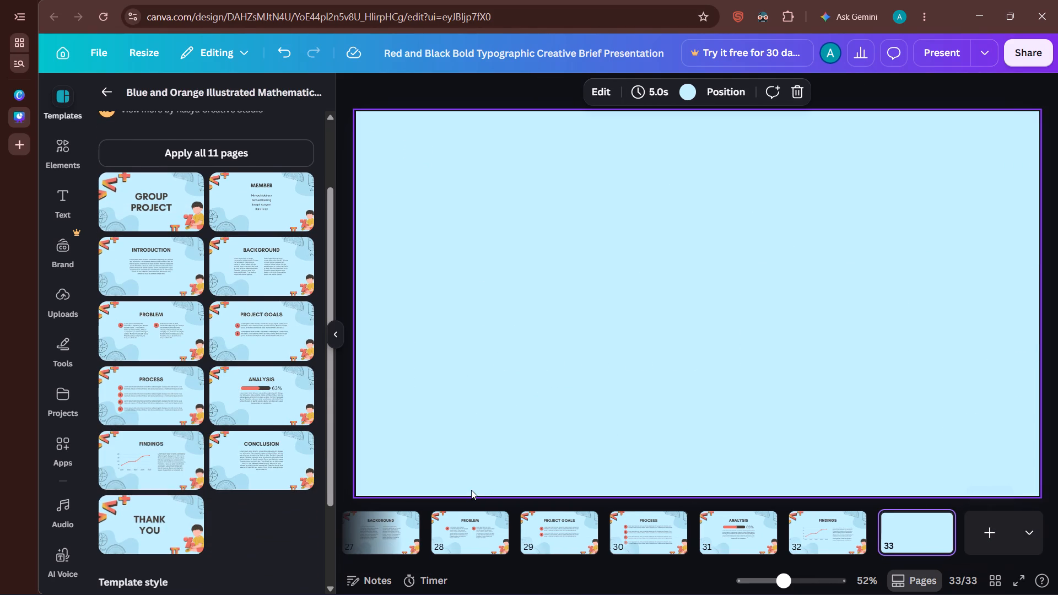
{"action": "left_click", "coordinate": [241, 456]}
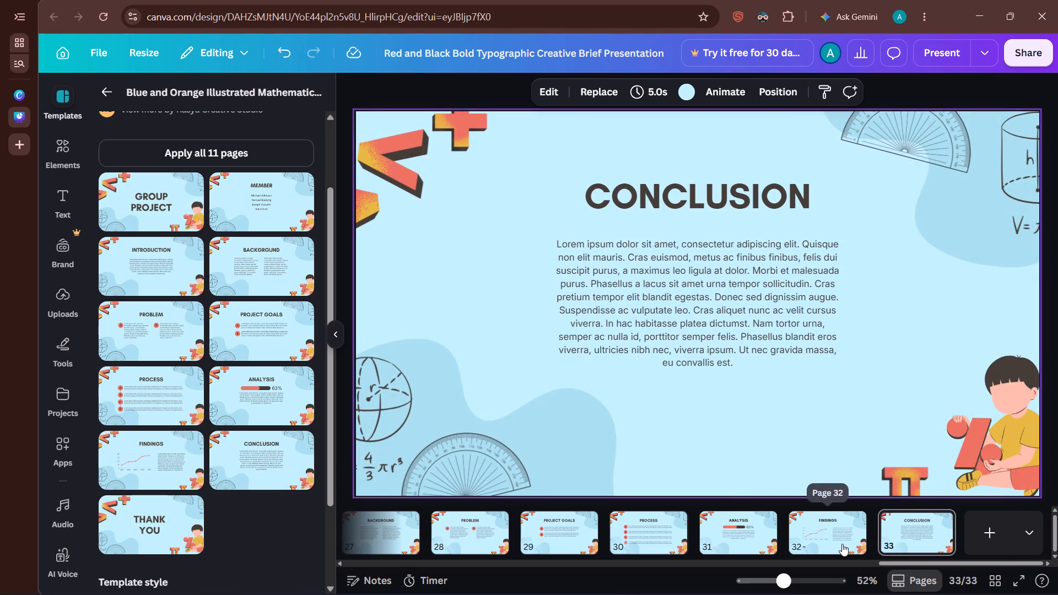
{"action": "left_click", "coordinate": [1001, 548]}
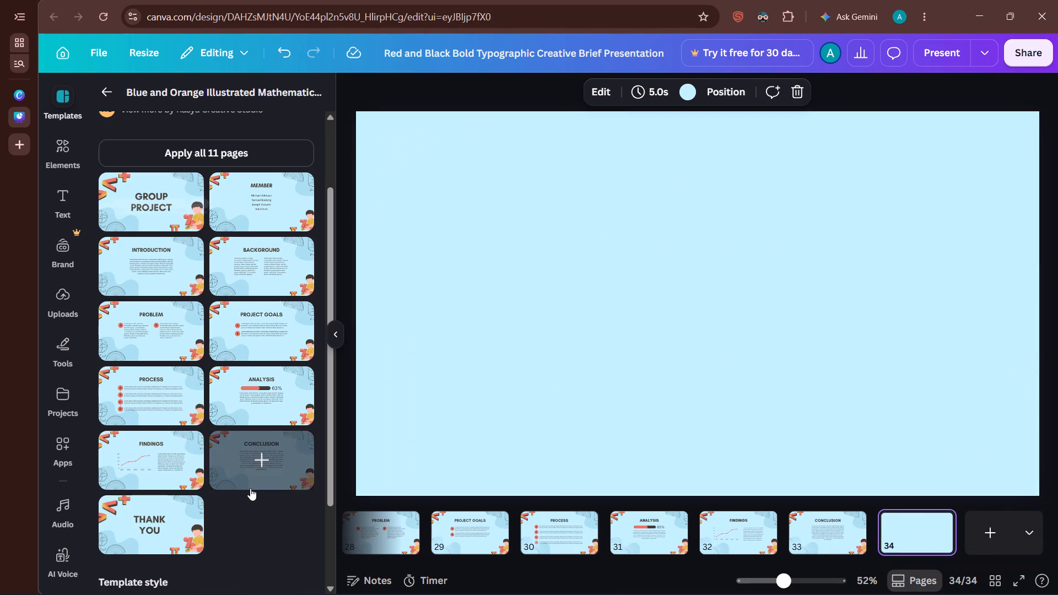
{"action": "left_click", "coordinate": [158, 519]}
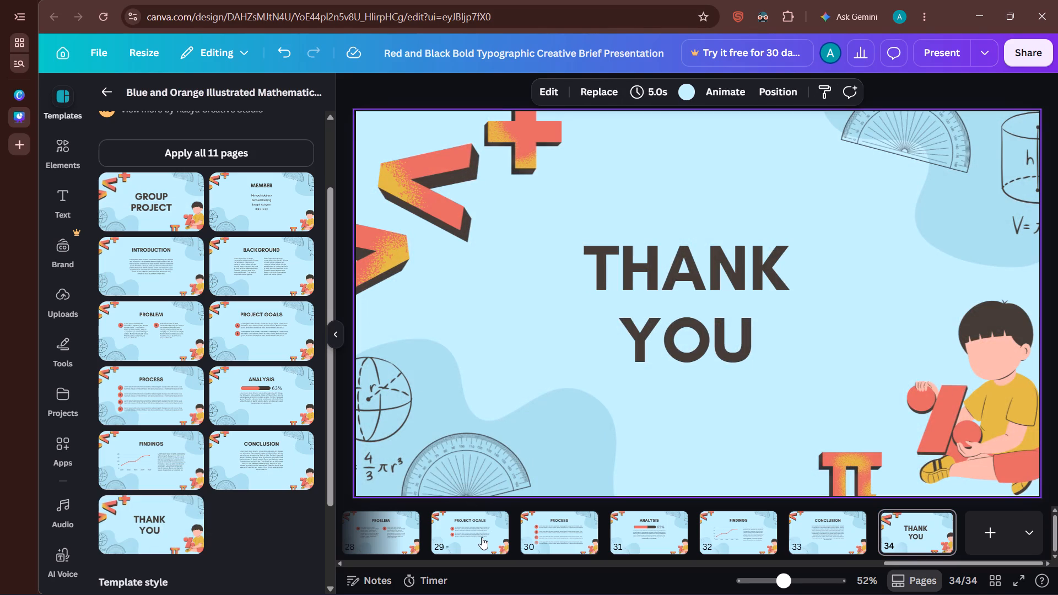
Set the font of the Group Project title on page 24 to Yatra One.
{"action": "scroll", "coordinate": [600, 541], "scroll_direction": "right", "scroll_amount": 1}
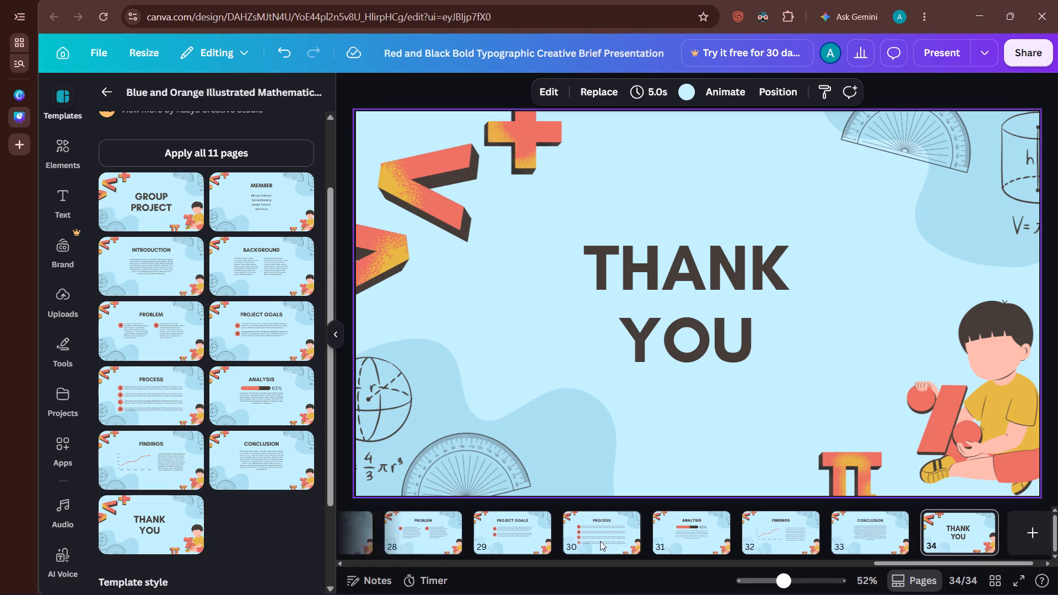
{"action": "scroll", "coordinate": [600, 541], "scroll_direction": "right", "scroll_amount": 5}
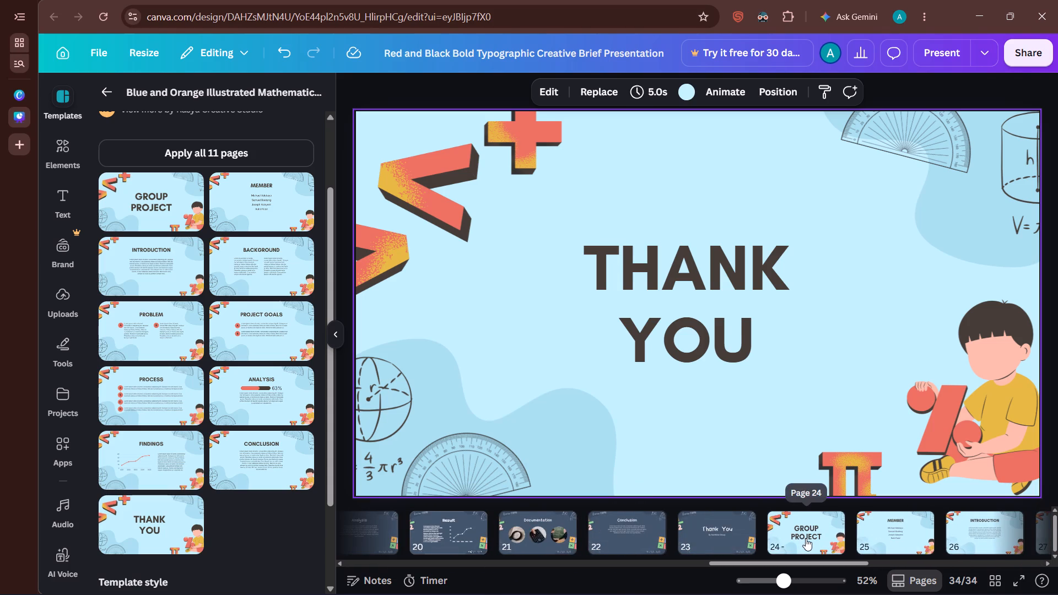
{"action": "left_click", "coordinate": [806, 538]}
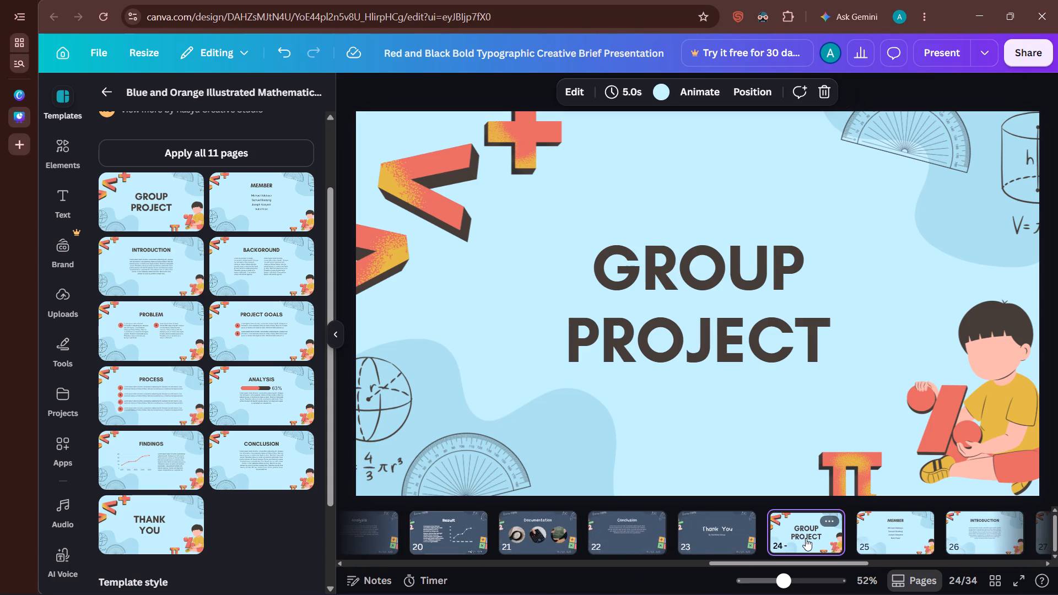
{"action": "left_click", "coordinate": [732, 339]}
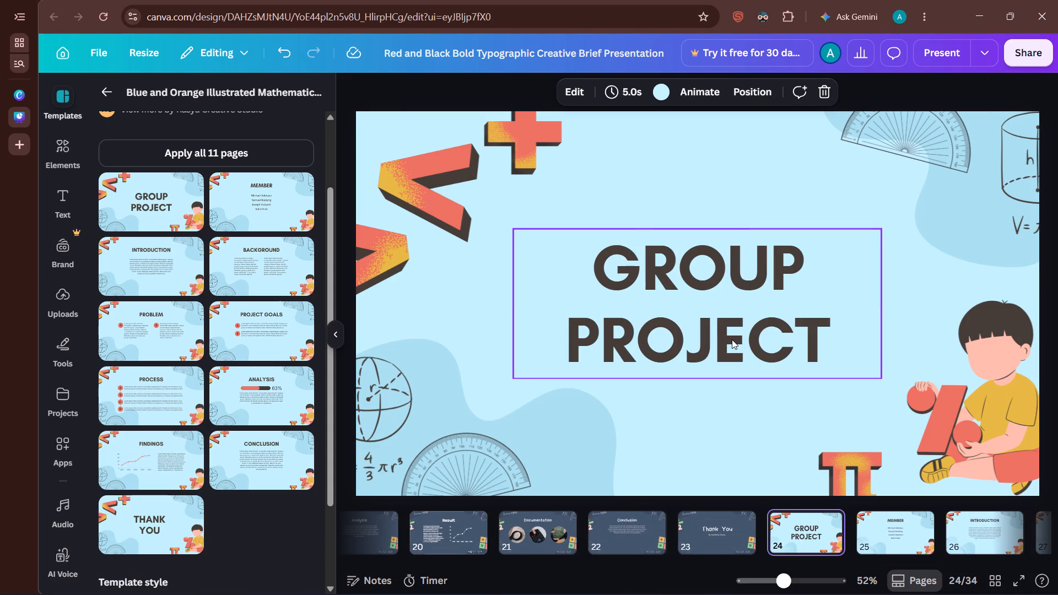
{"action": "left_click", "coordinate": [469, 94]}
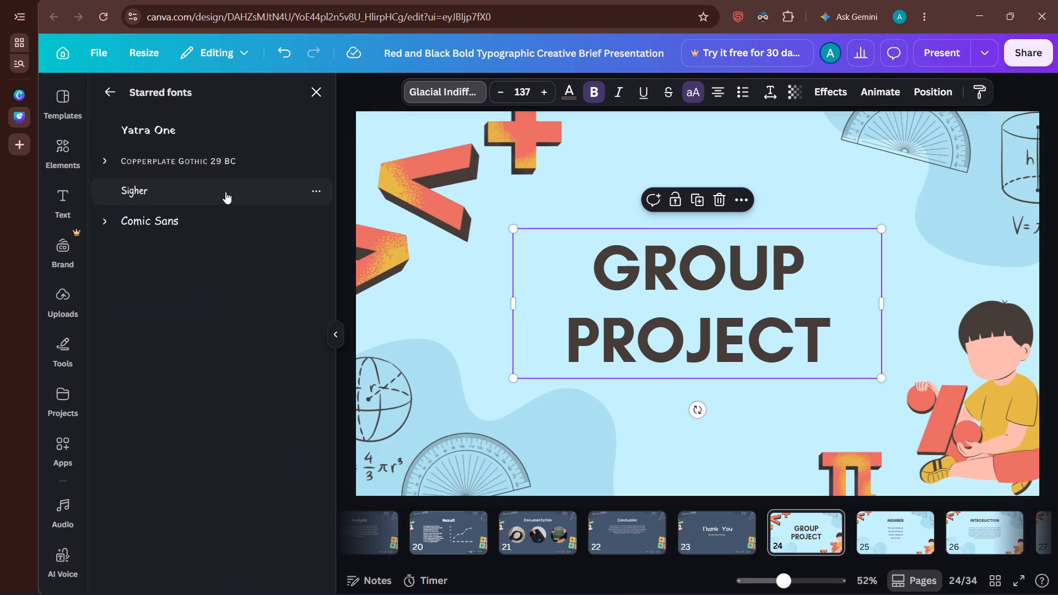
{"action": "left_click", "coordinate": [214, 131]}
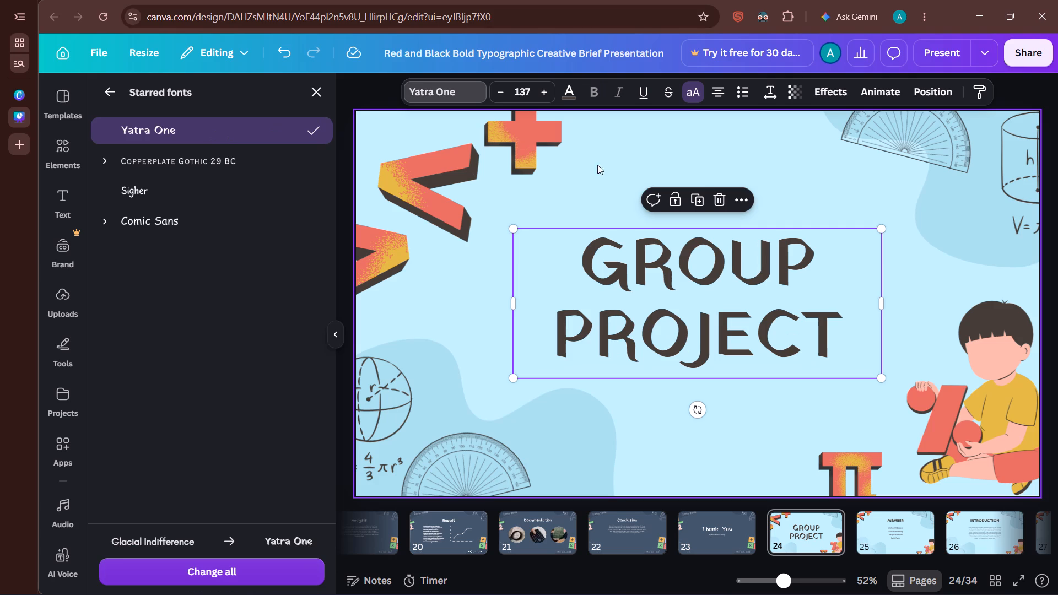
Change the background colour of page 24 to black (#000000).
{"action": "left_click", "coordinate": [623, 161]}
{"action": "left_click", "coordinate": [695, 98]}
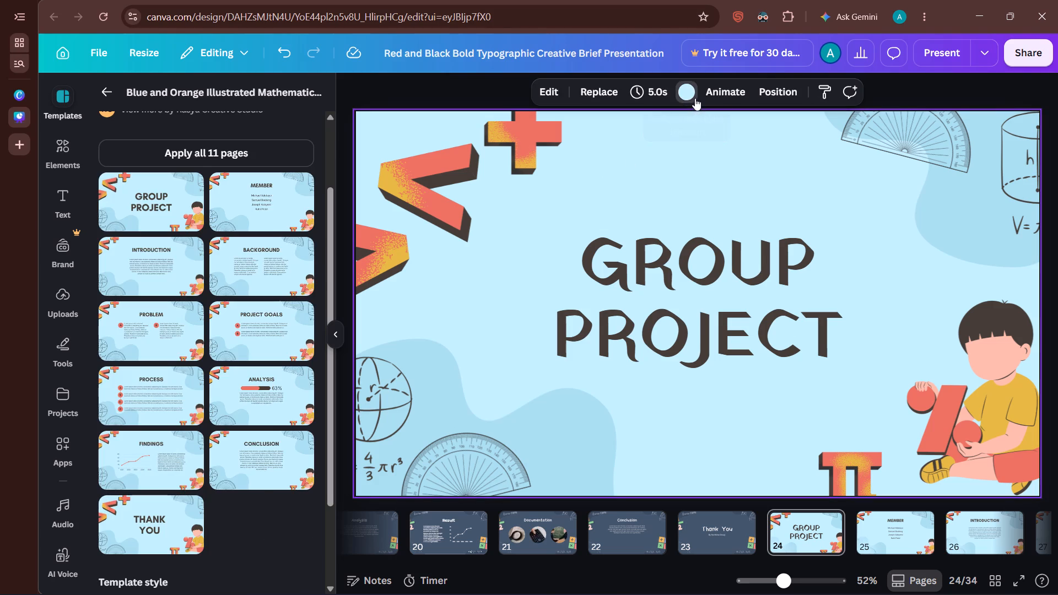
{"action": "left_click", "coordinate": [247, 190]}
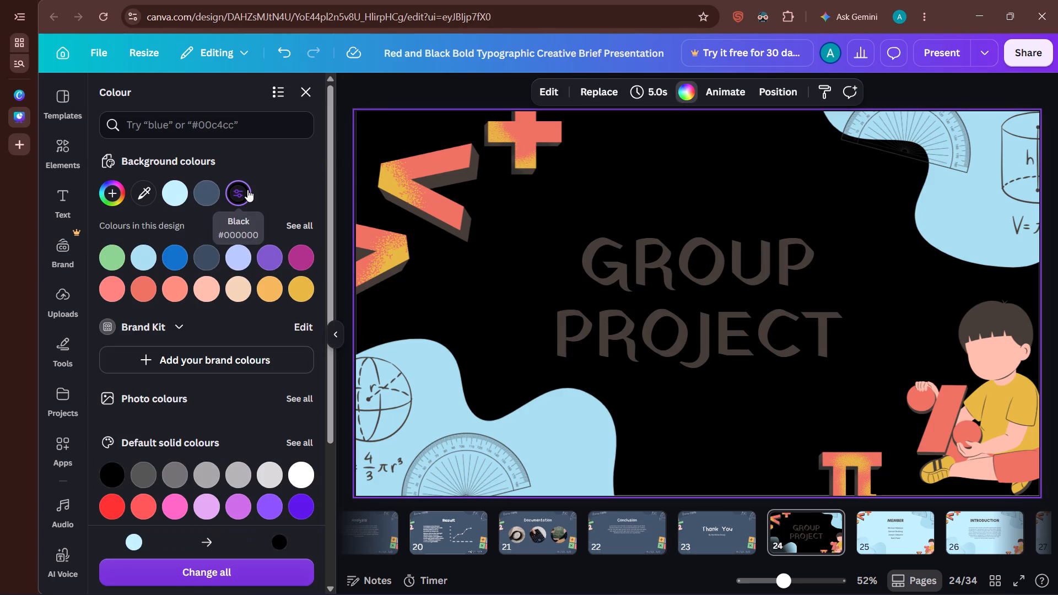
Recolour the Group Project title on page 24 with the blue from the design's colours.
{"action": "left_click", "coordinate": [683, 288]}
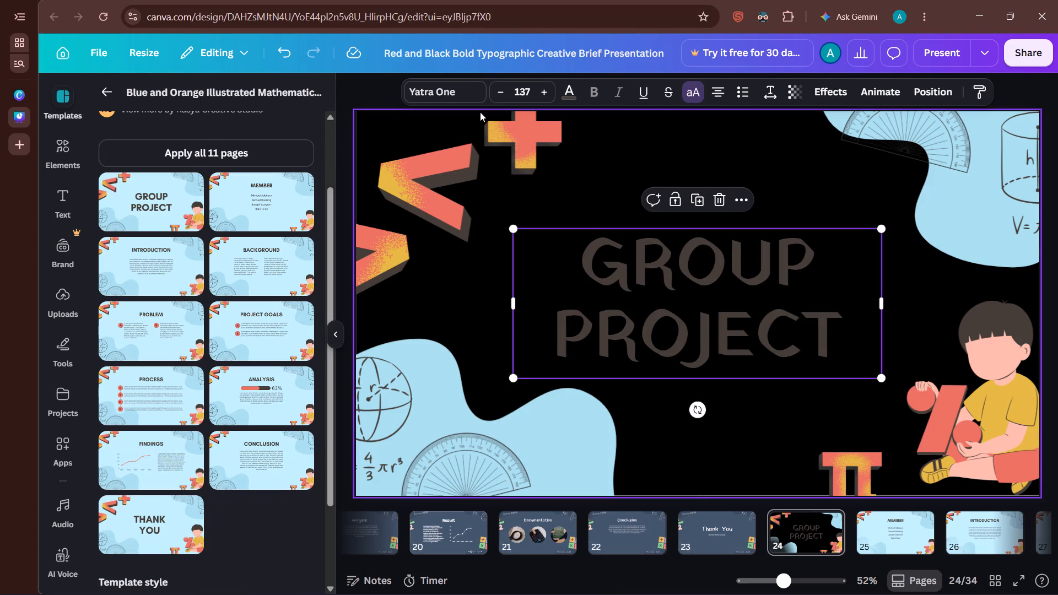
{"action": "left_click", "coordinate": [577, 96]}
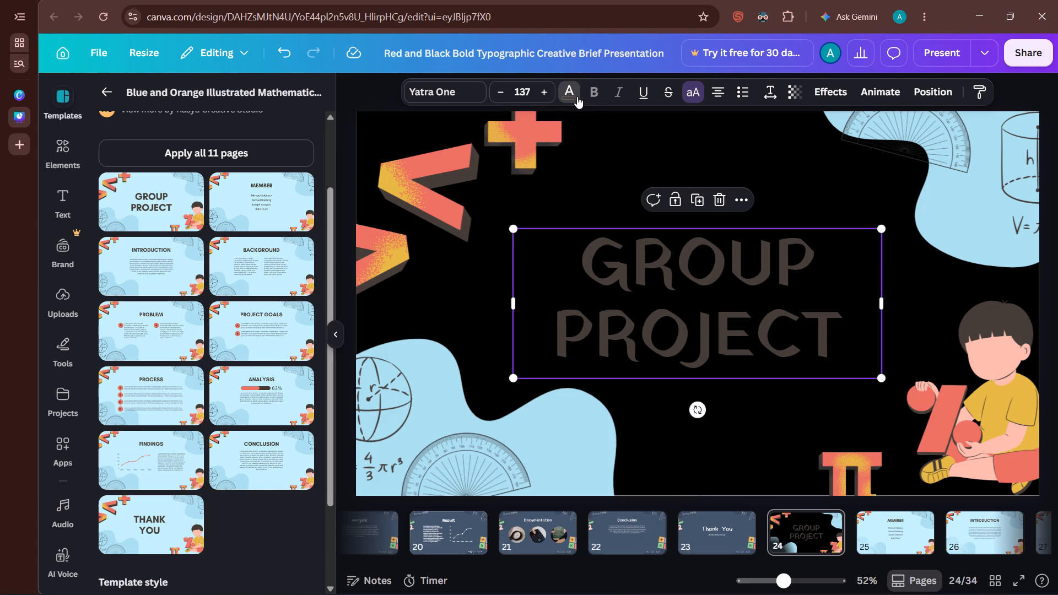
{"action": "left_click", "coordinate": [214, 262]}
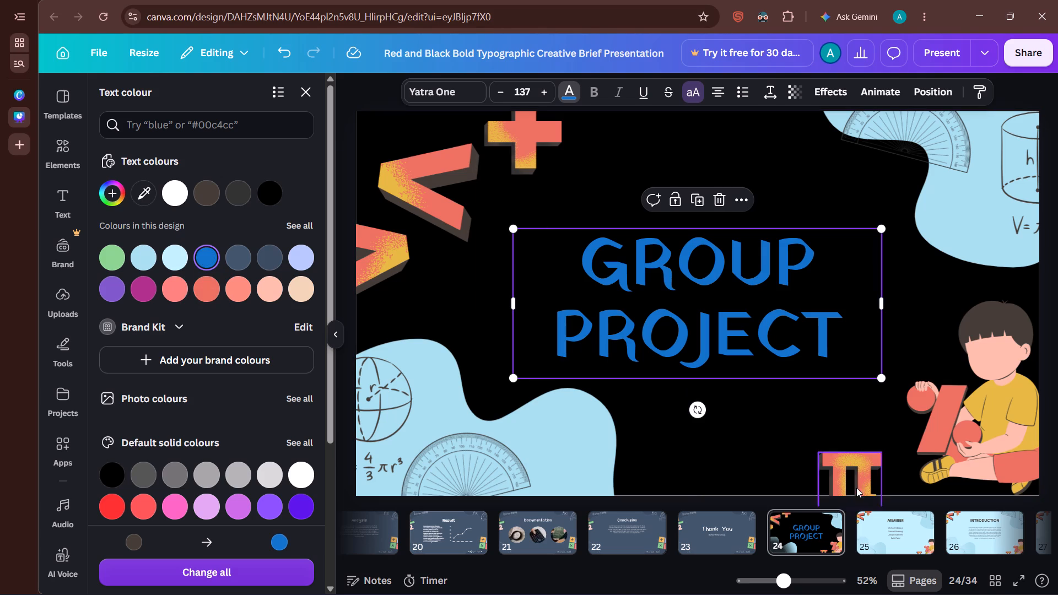
Change the background colour of the Member slide on page 25 to black.
{"action": "left_click", "coordinate": [893, 521]}
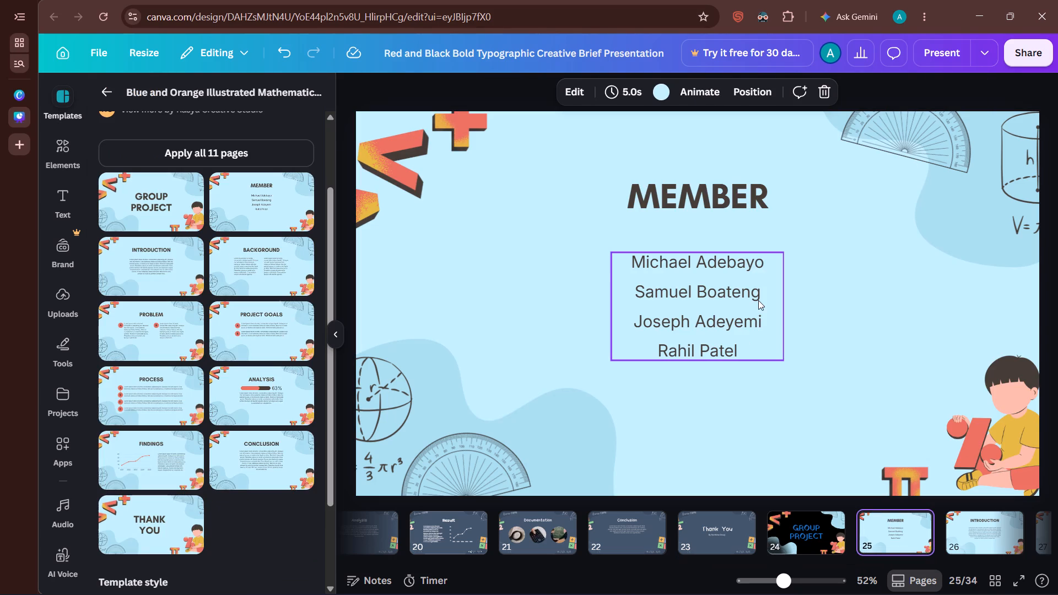
{"action": "left_click", "coordinate": [893, 269]}
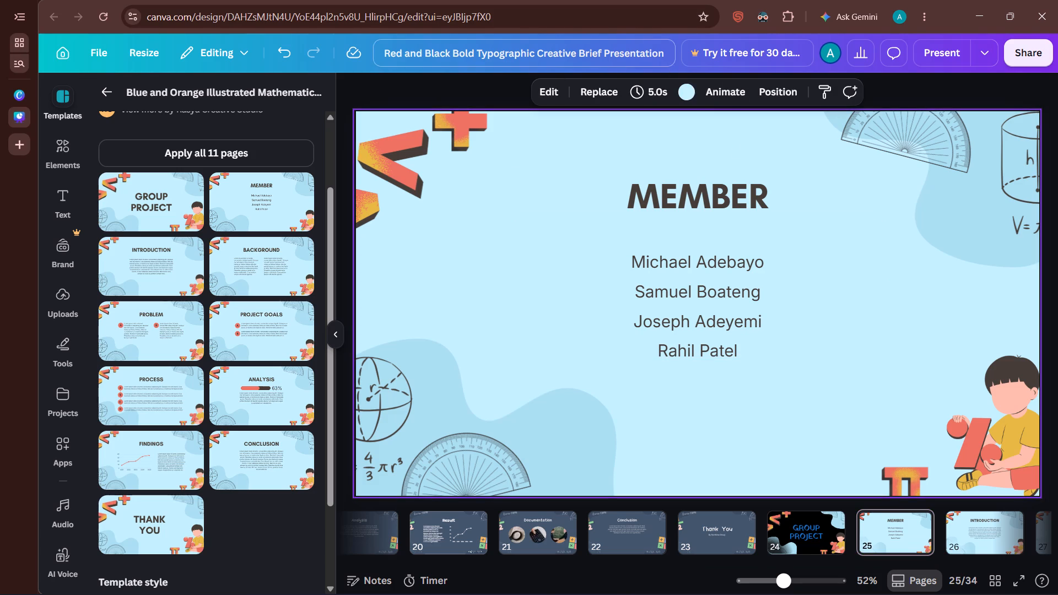
{"action": "left_click", "coordinate": [697, 99]}
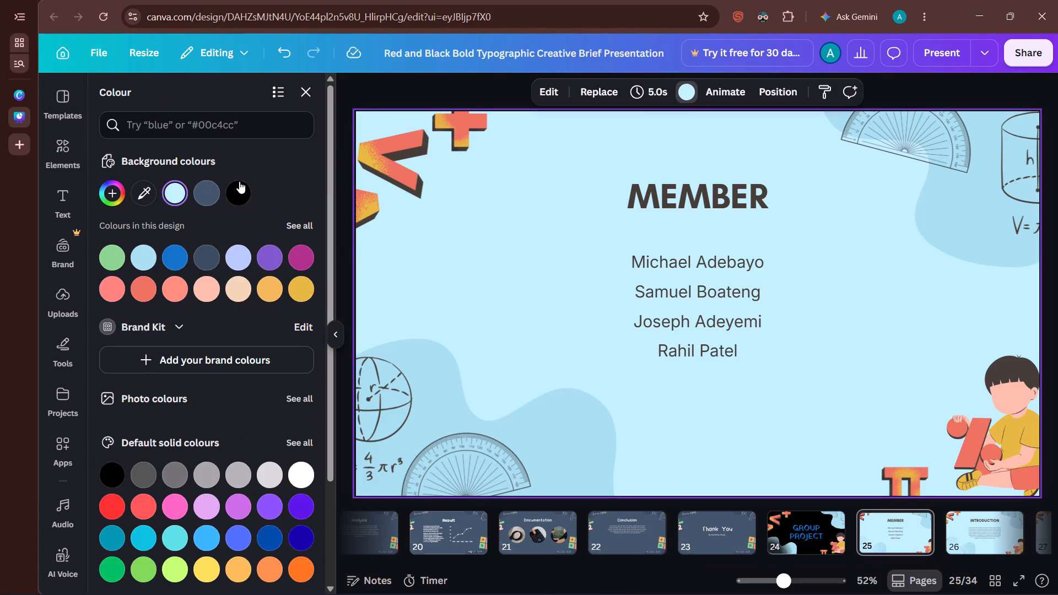
{"action": "left_click", "coordinate": [241, 181]}
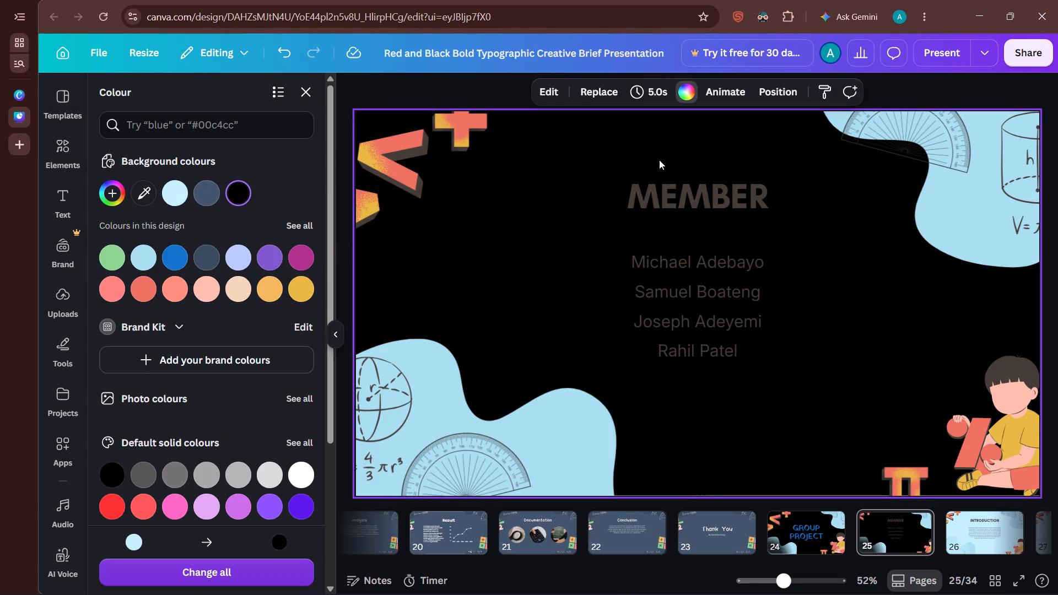
Set the Member heading and names list on page 25 to the Yatra One font in purple #7f59cb.
{"action": "left_click_drag", "start_coordinate": [661, 163], "coordinate": [717, 378]}
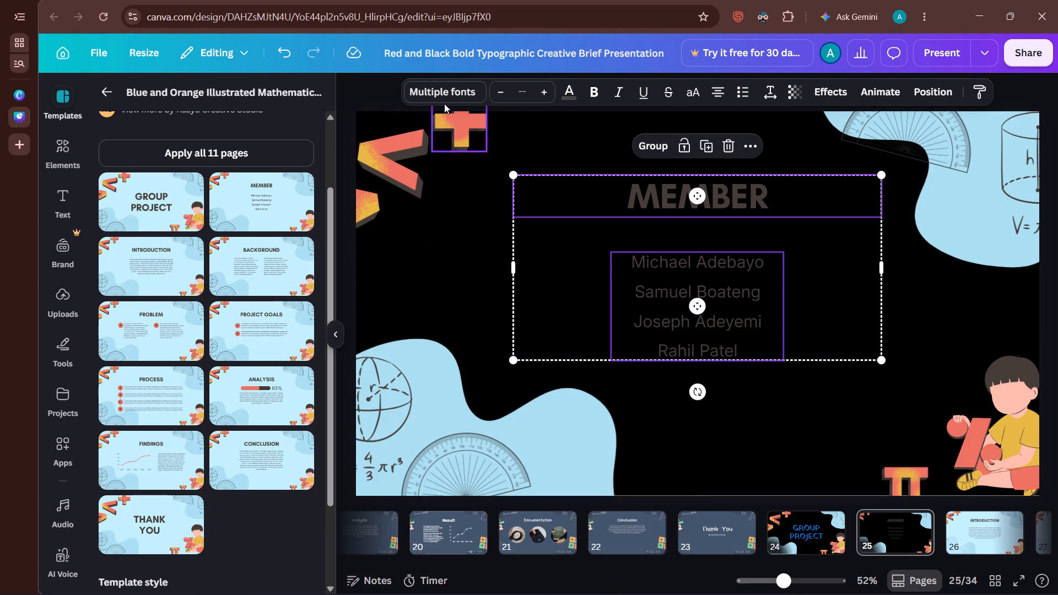
{"action": "left_click", "coordinate": [446, 99]}
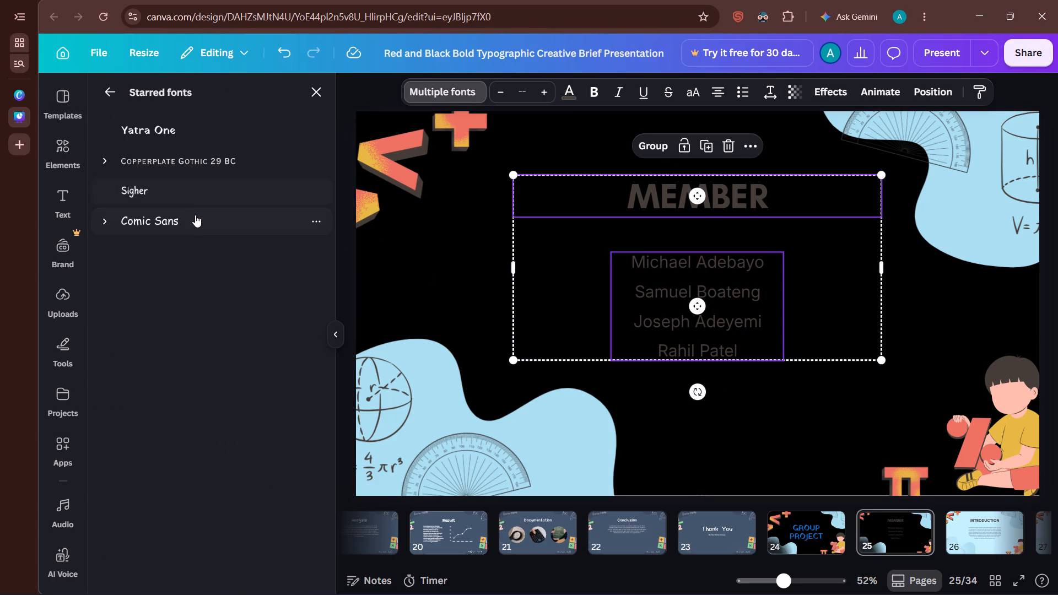
{"action": "left_click", "coordinate": [220, 117]}
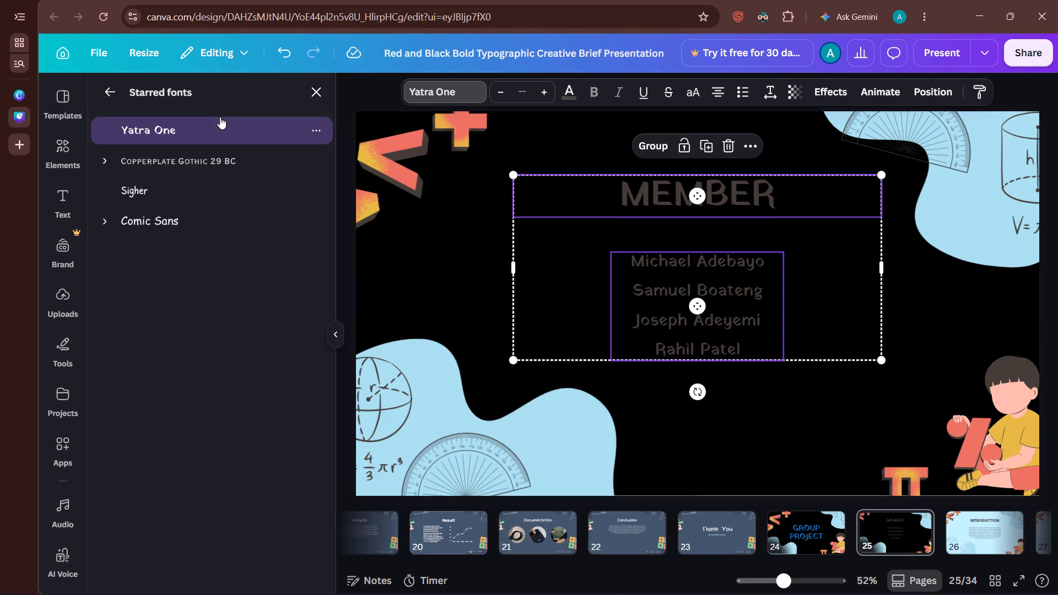
{"action": "left_click", "coordinate": [575, 85]}
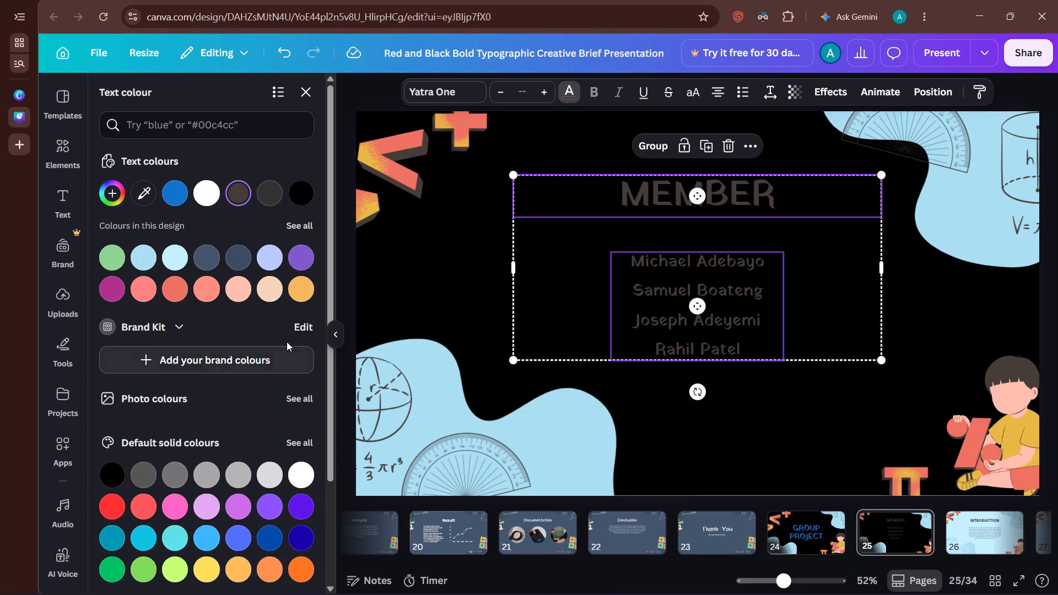
{"action": "left_click", "coordinate": [300, 246]}
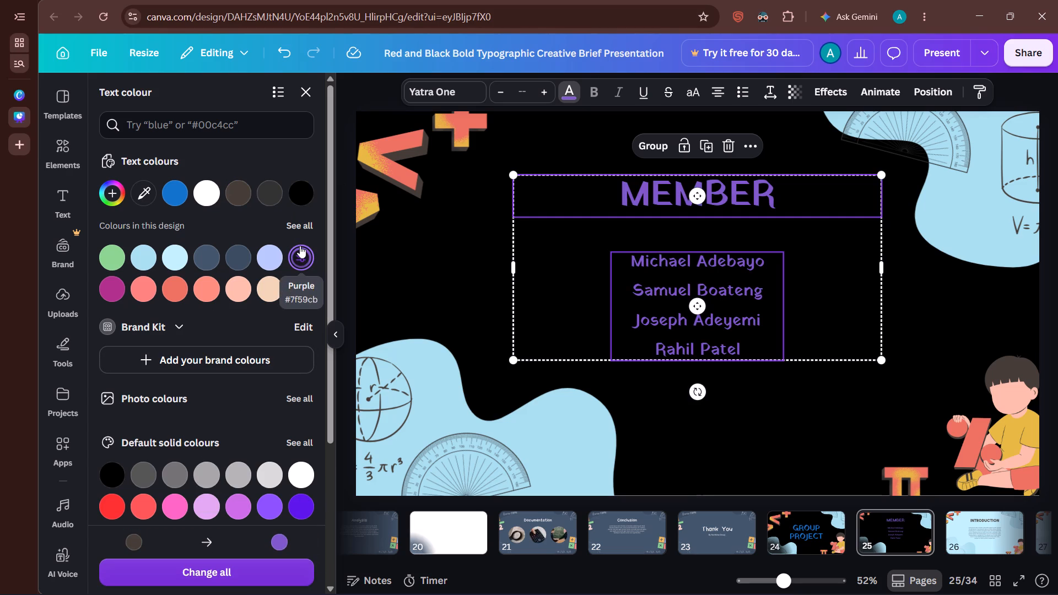
Move the Member heading and names list together slightly down and to the right on page 25.
{"action": "left_click", "coordinate": [771, 271]}
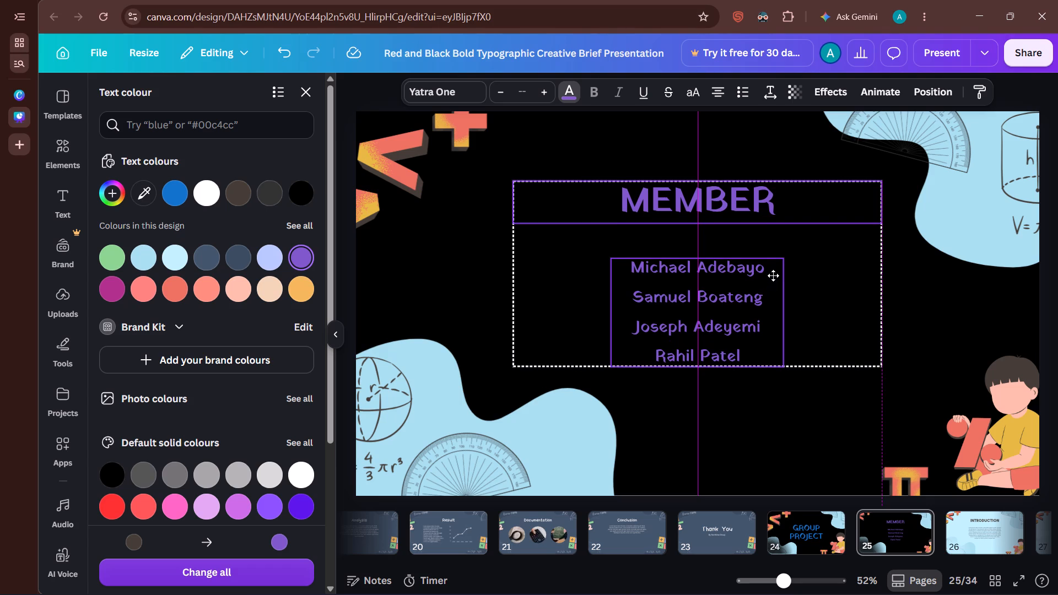
{"action": "left_click", "coordinate": [777, 419]}
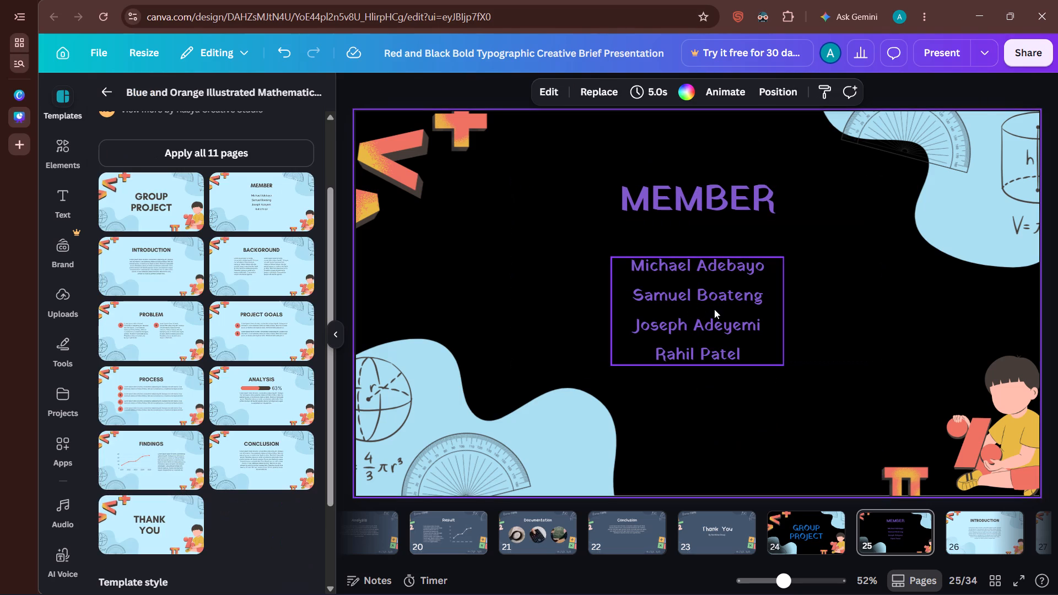
{"action": "left_click_drag", "start_coordinate": [732, 387], "coordinate": [697, 135]}
{"action": "left_click_drag", "start_coordinate": [704, 219], "coordinate": [697, 246]}
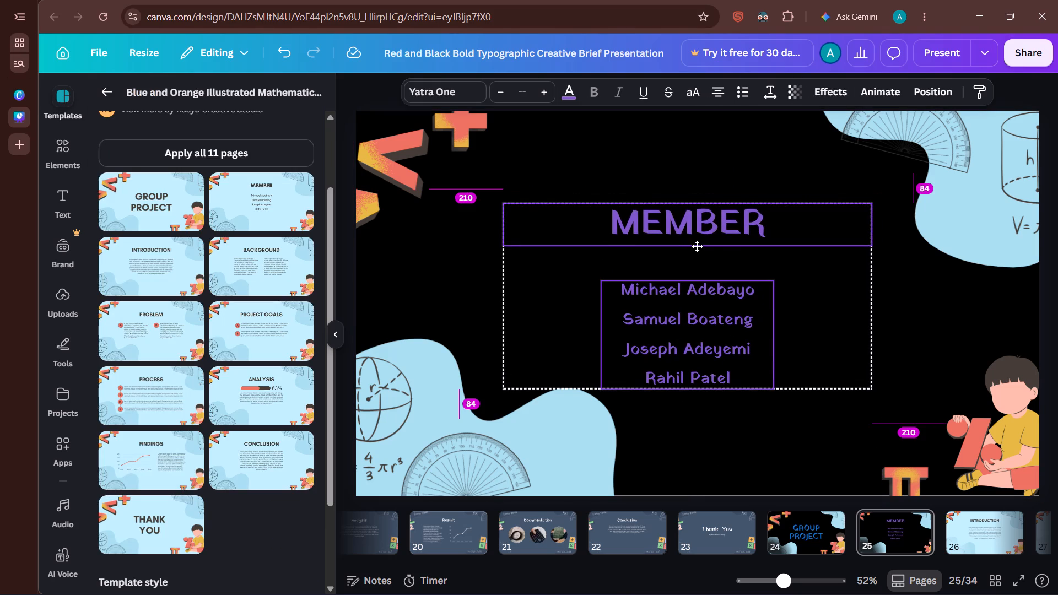
{"action": "left_click_drag", "start_coordinate": [697, 246], "coordinate": [712, 232]}
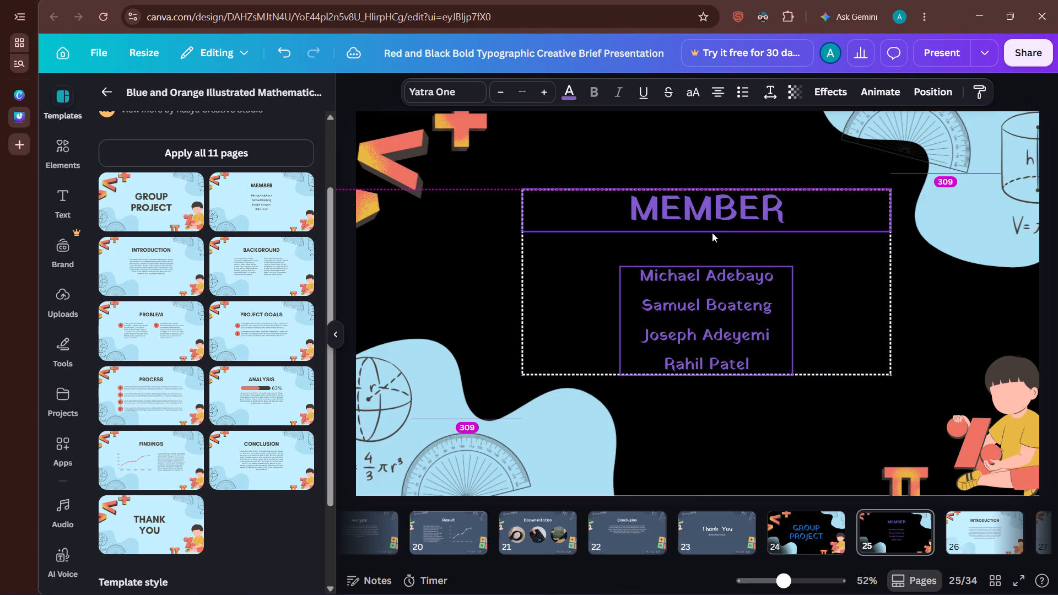
{"action": "left_click", "coordinate": [757, 462]}
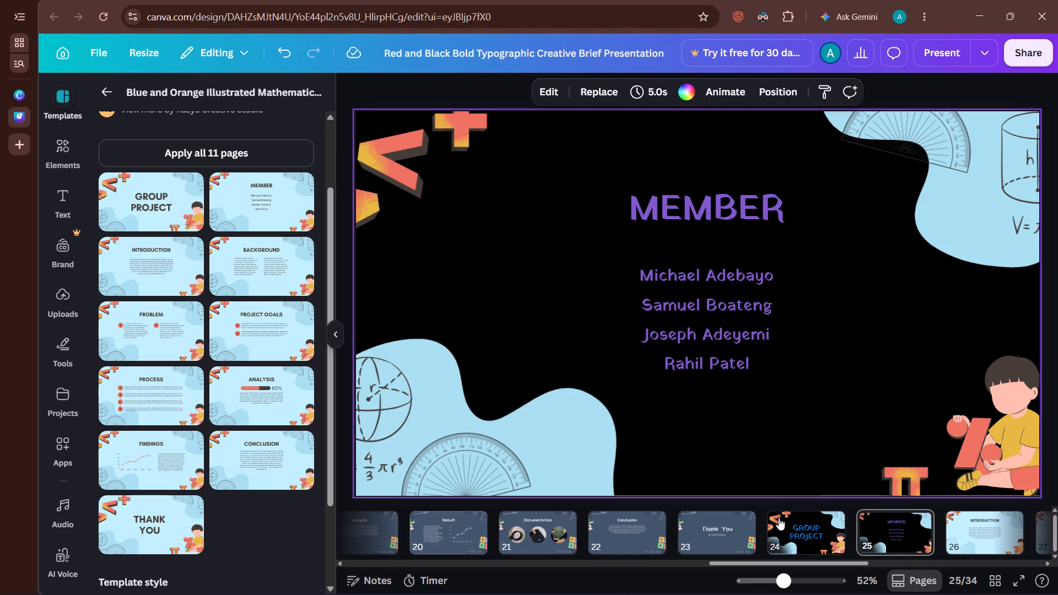
Change the background colour of the Introduction slide on page 26 to black.
{"action": "scroll", "coordinate": [843, 526], "scroll_direction": "left", "scroll_amount": 2}
{"action": "left_click", "coordinate": [866, 524]}
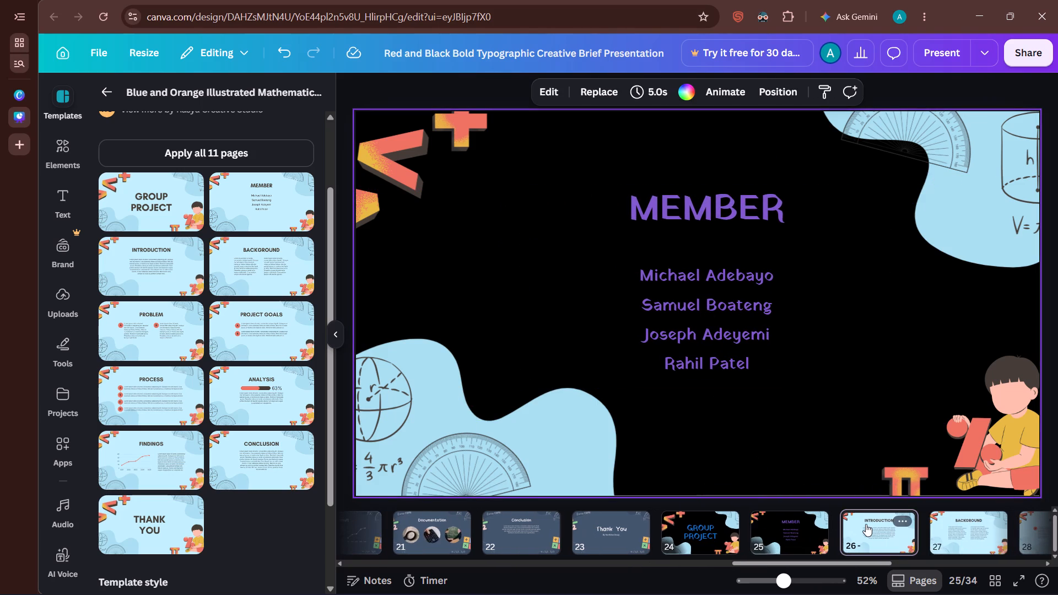
{"action": "left_click", "coordinate": [797, 404]}
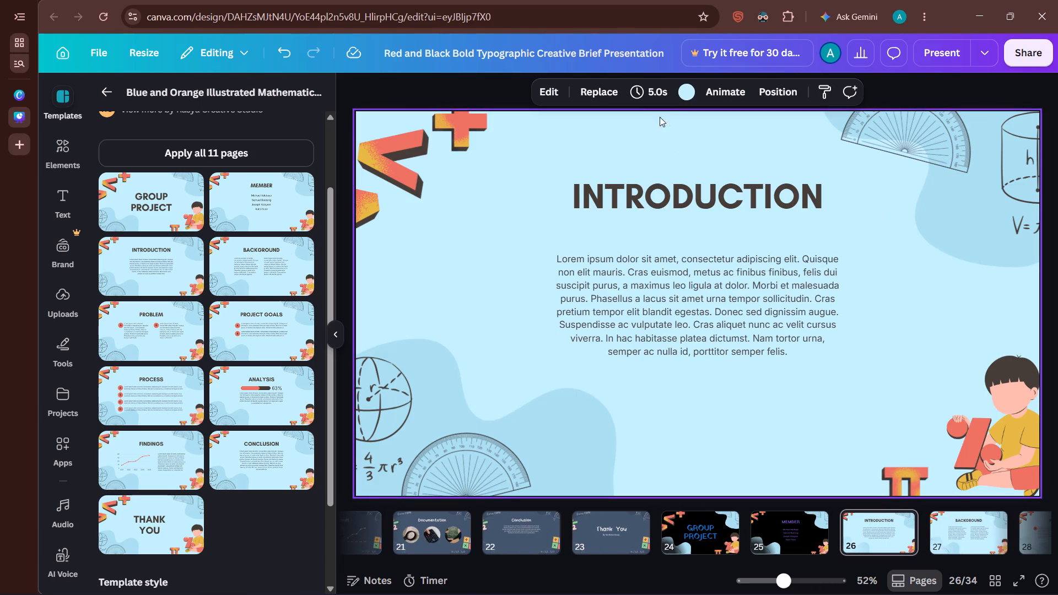
{"action": "left_click", "coordinate": [686, 96]}
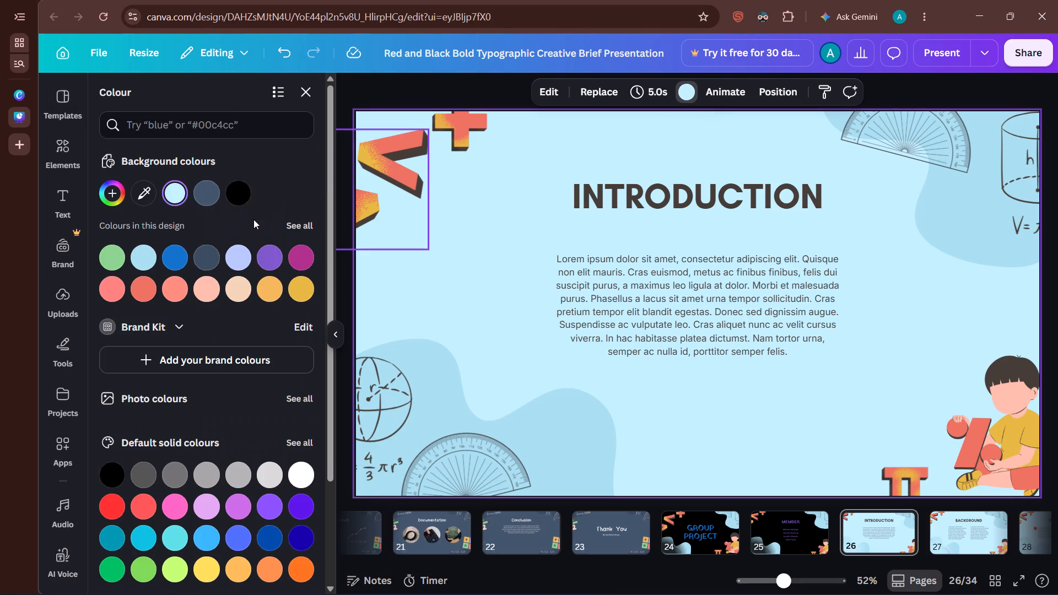
{"action": "left_click", "coordinate": [242, 199]}
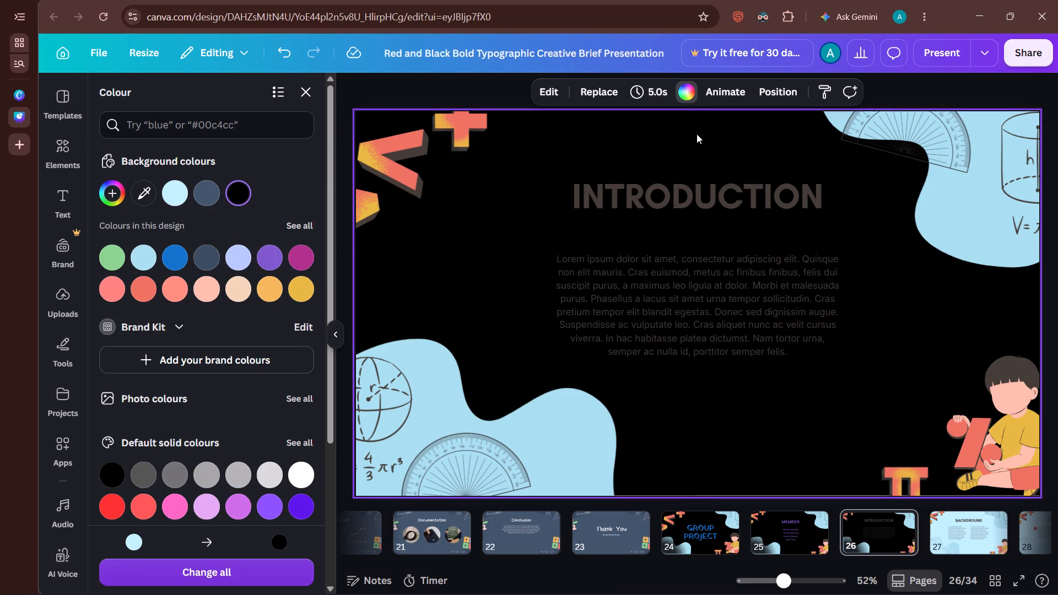
{"action": "left_click", "coordinate": [697, 133]}
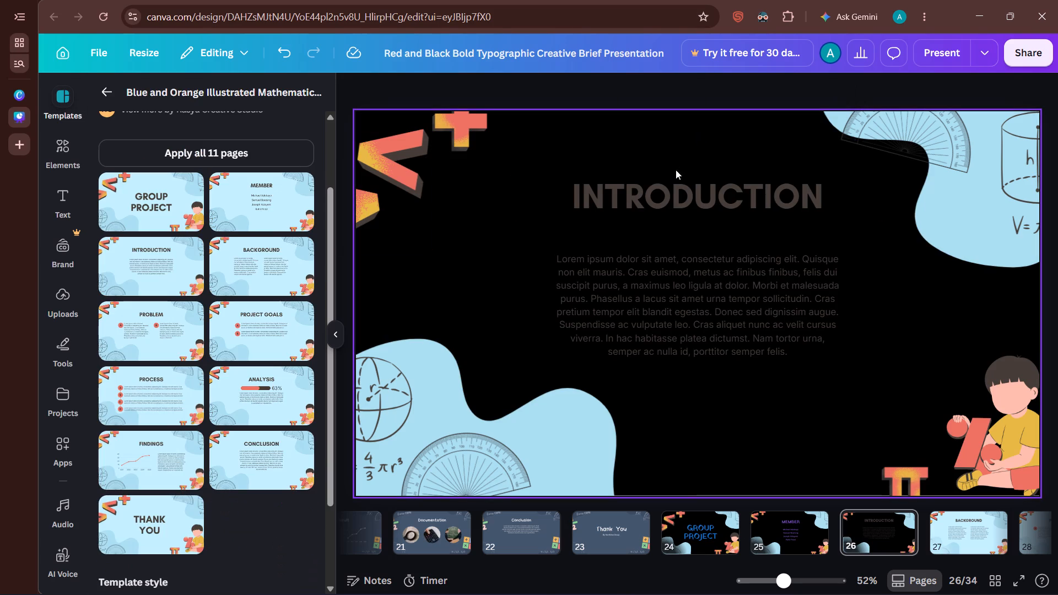
Set the Introduction heading and body text on page 26 to the Yatra One font in purple #7f59cb.
{"action": "left_click_drag", "start_coordinate": [676, 170], "coordinate": [697, 365]}
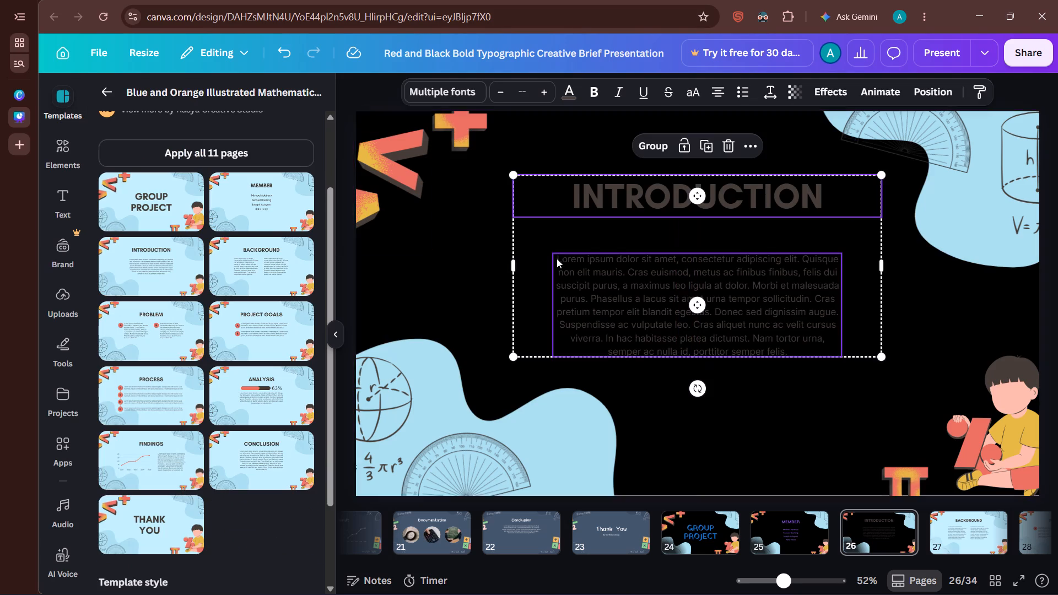
{"action": "left_click", "coordinate": [435, 93]}
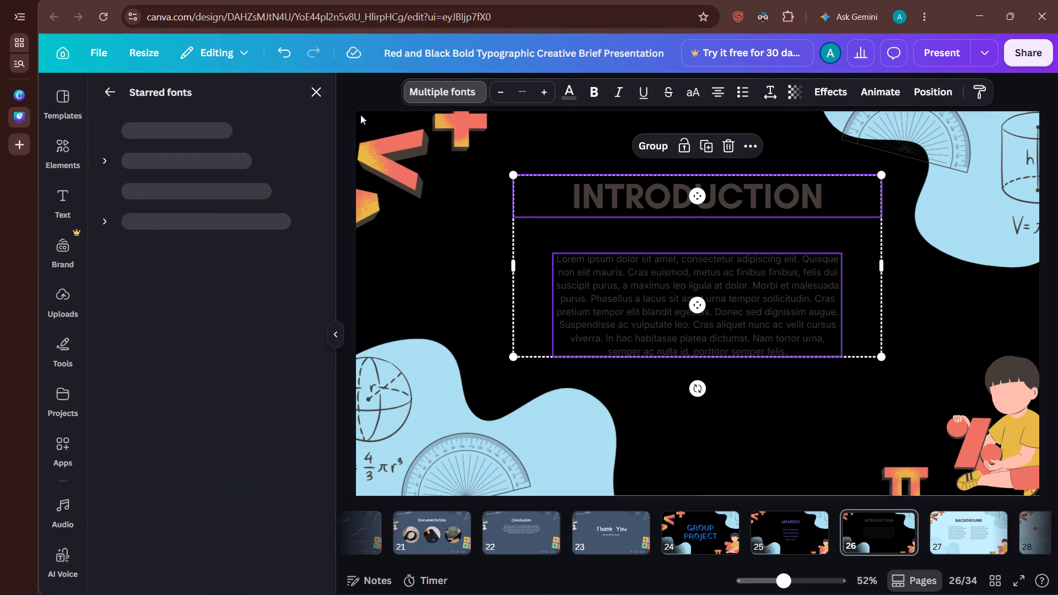
{"action": "left_click", "coordinate": [185, 143]}
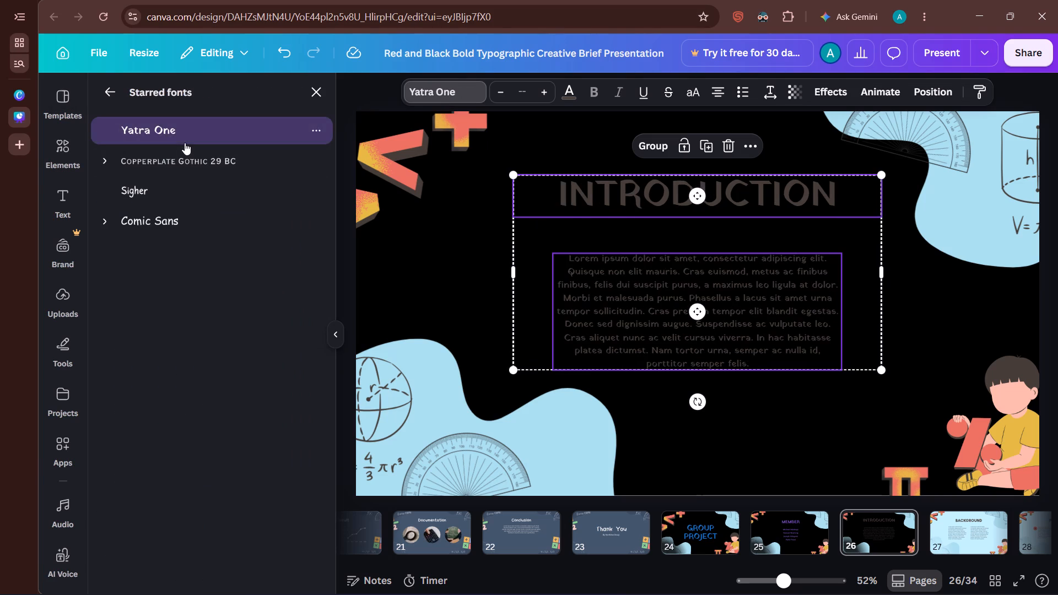
{"action": "left_click", "coordinate": [573, 84]}
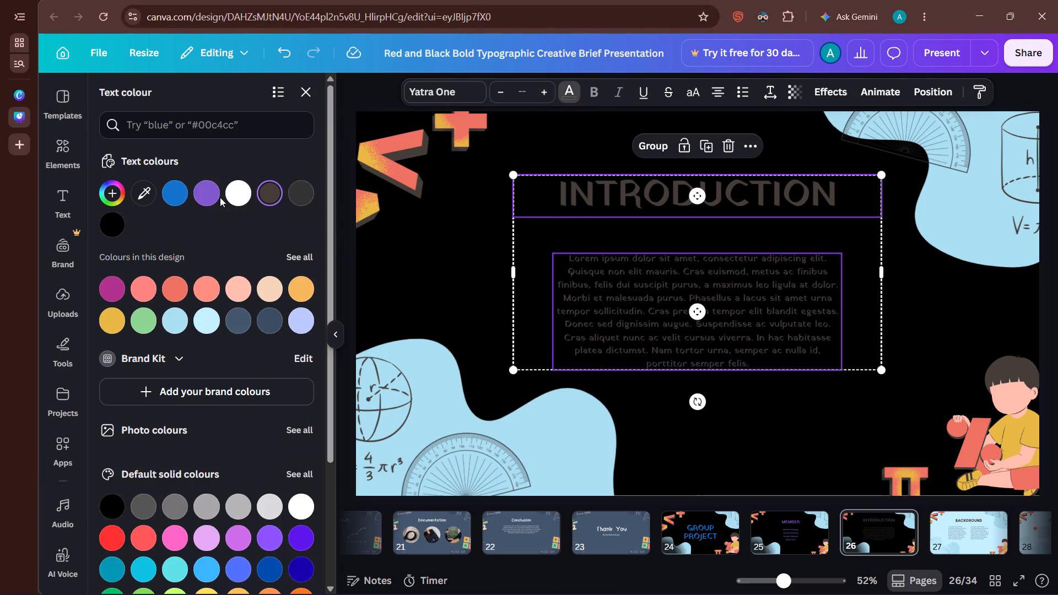
{"action": "left_click", "coordinate": [220, 197]}
{"action": "left_click", "coordinate": [243, 197]}
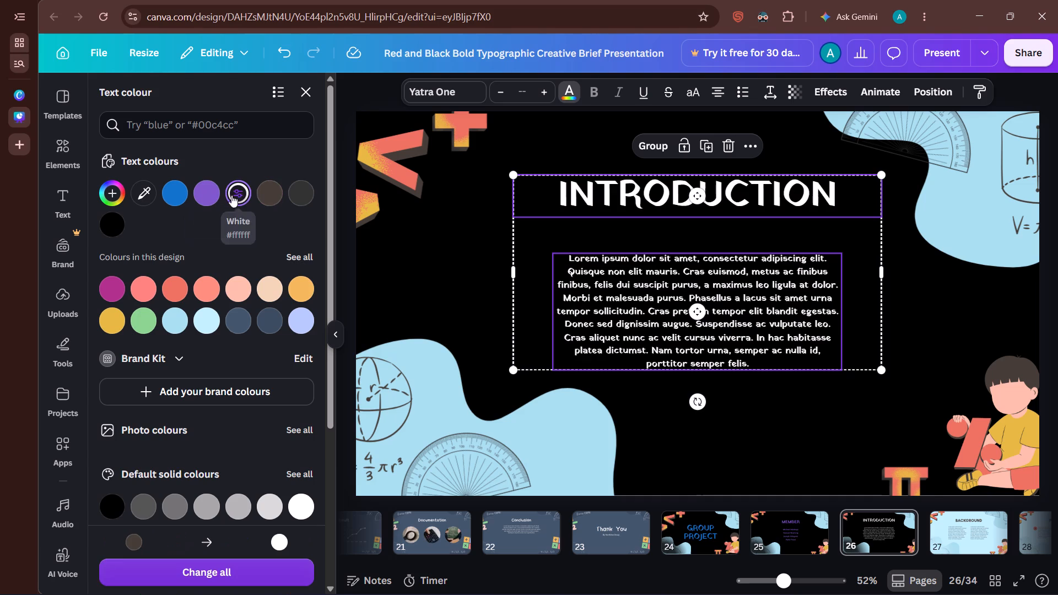
{"action": "left_click", "coordinate": [207, 193]}
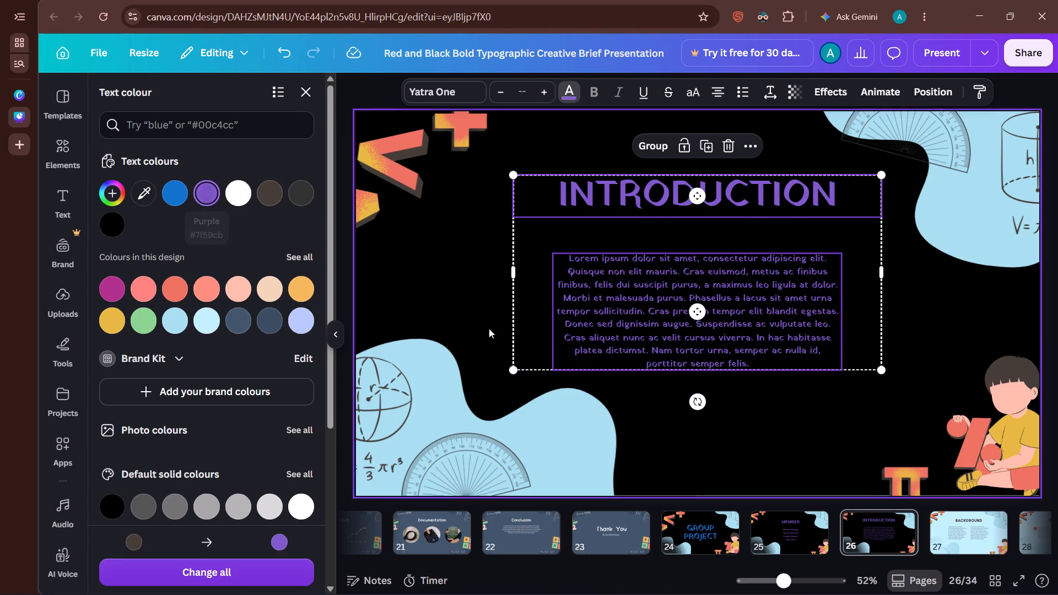
{"action": "left_click", "coordinate": [767, 415]}
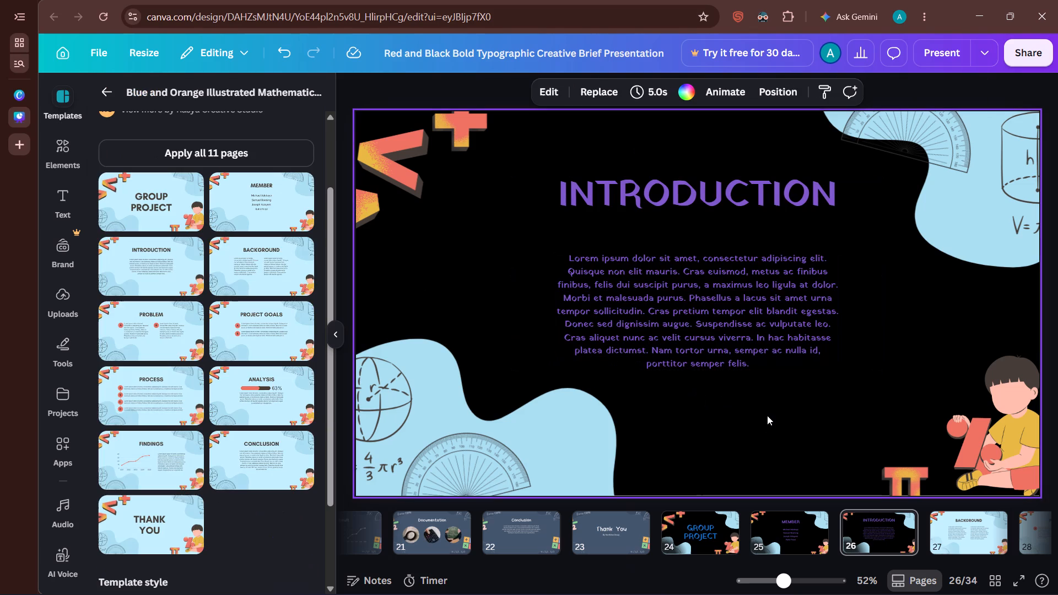
Change the background colour of the Background slide on page 27 to black.
{"action": "scroll", "coordinate": [811, 531], "scroll_direction": "left", "scroll_amount": 2}
{"action": "left_click", "coordinate": [816, 531]}
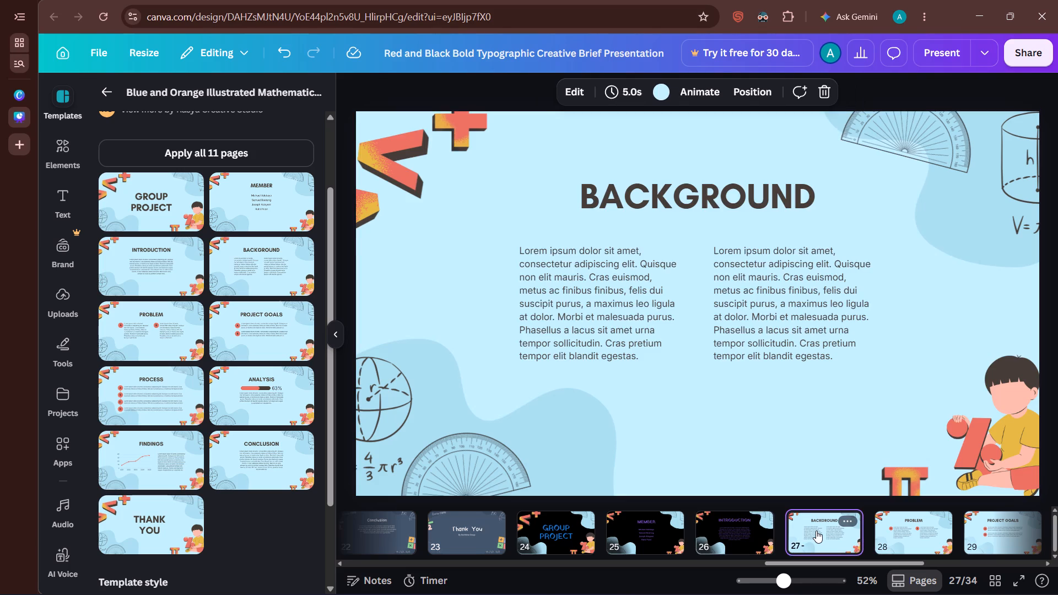
{"action": "left_click", "coordinate": [724, 401]}
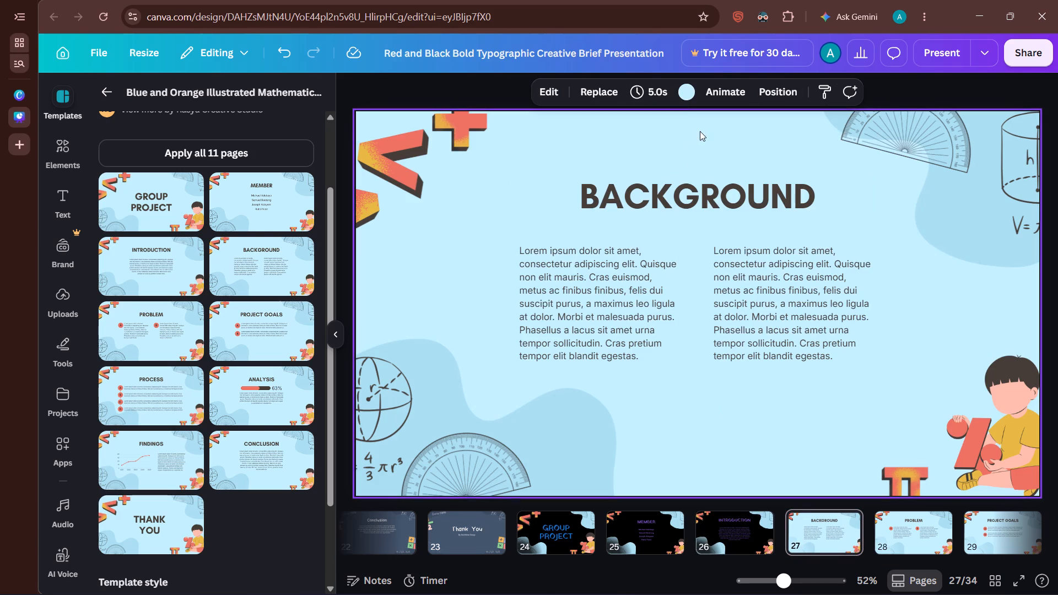
{"action": "left_click", "coordinate": [682, 92]}
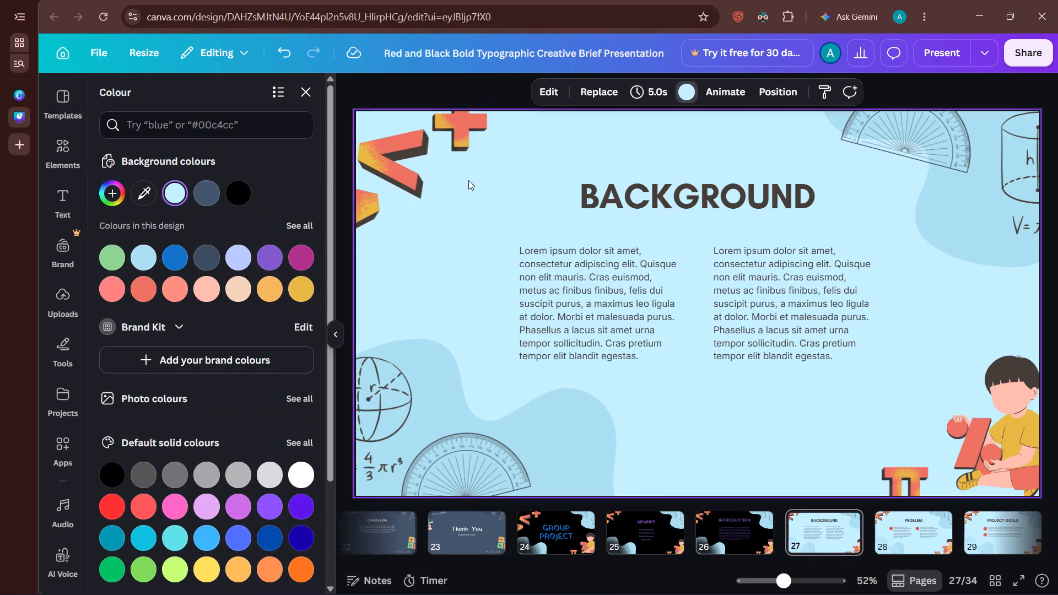
{"action": "left_click", "coordinate": [306, 265]}
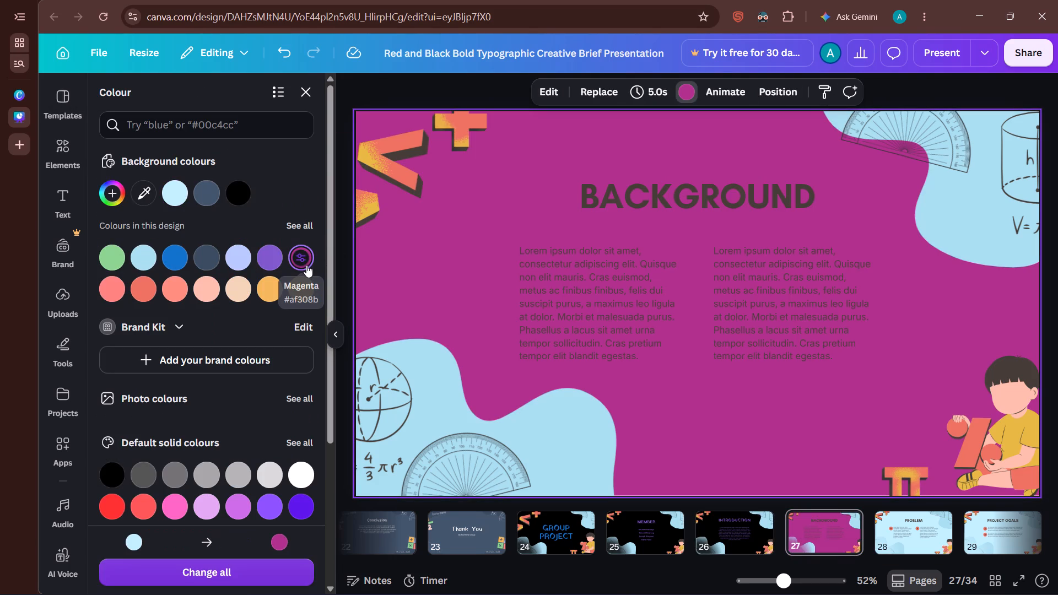
{"action": "left_click", "coordinate": [225, 195]}
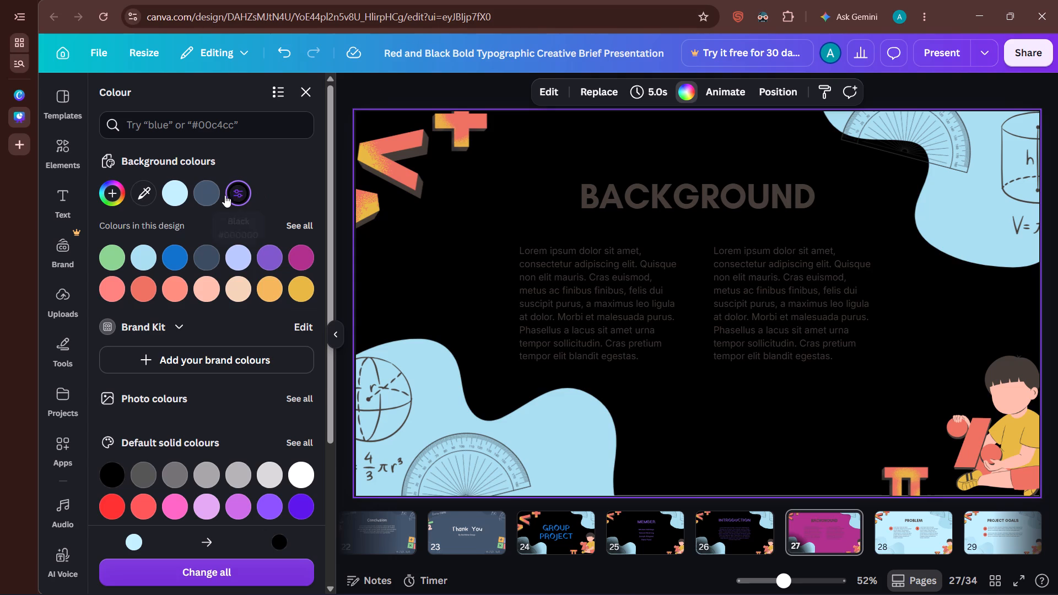
{"action": "left_click", "coordinate": [606, 152]}
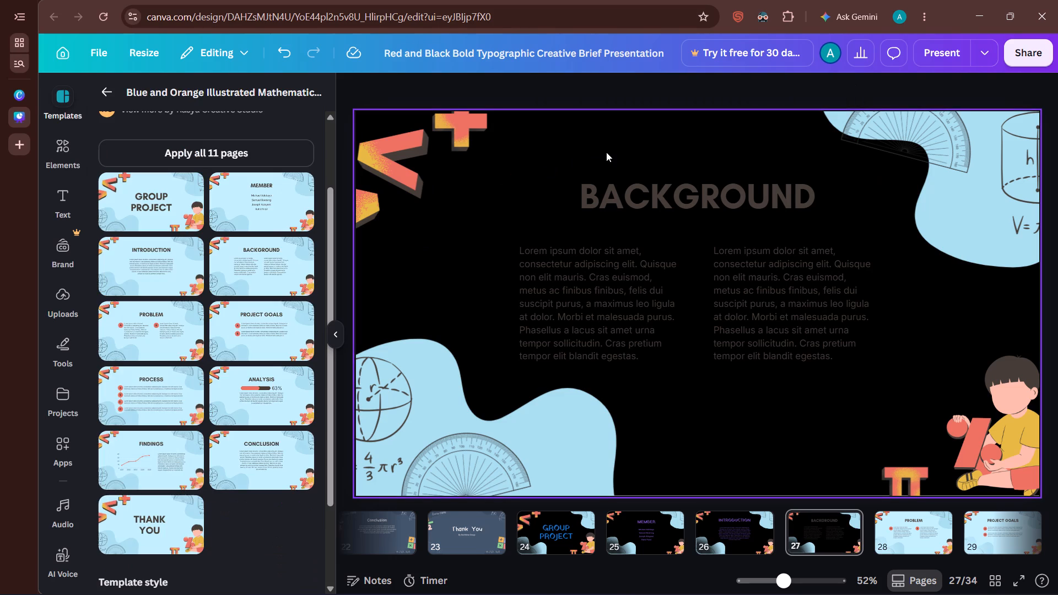
Set the Background heading and both text columns on page 27 to the Yatra One font in purple #7f59cb.
{"action": "left_click_drag", "start_coordinate": [608, 153], "coordinate": [770, 323]}
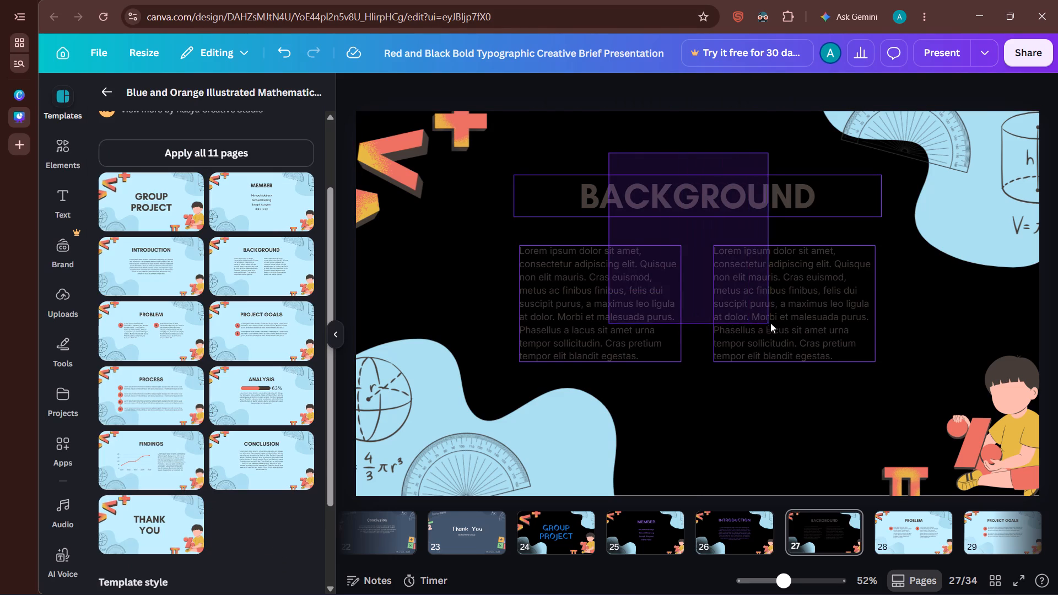
{"action": "left_click_drag", "start_coordinate": [770, 323], "coordinate": [772, 322]}
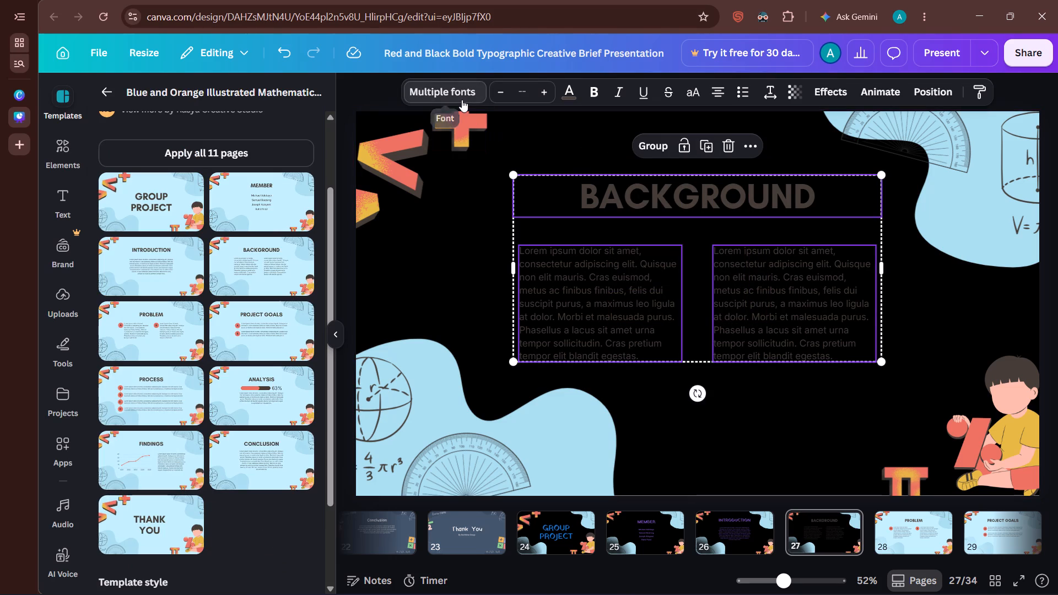
{"action": "left_click", "coordinate": [462, 100]}
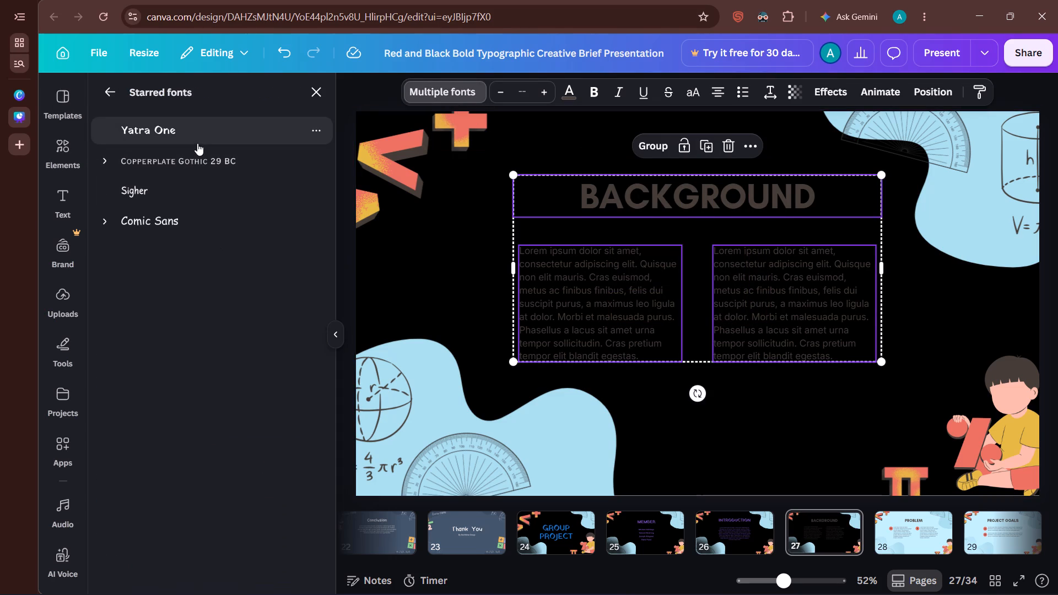
{"action": "left_click", "coordinate": [197, 143]}
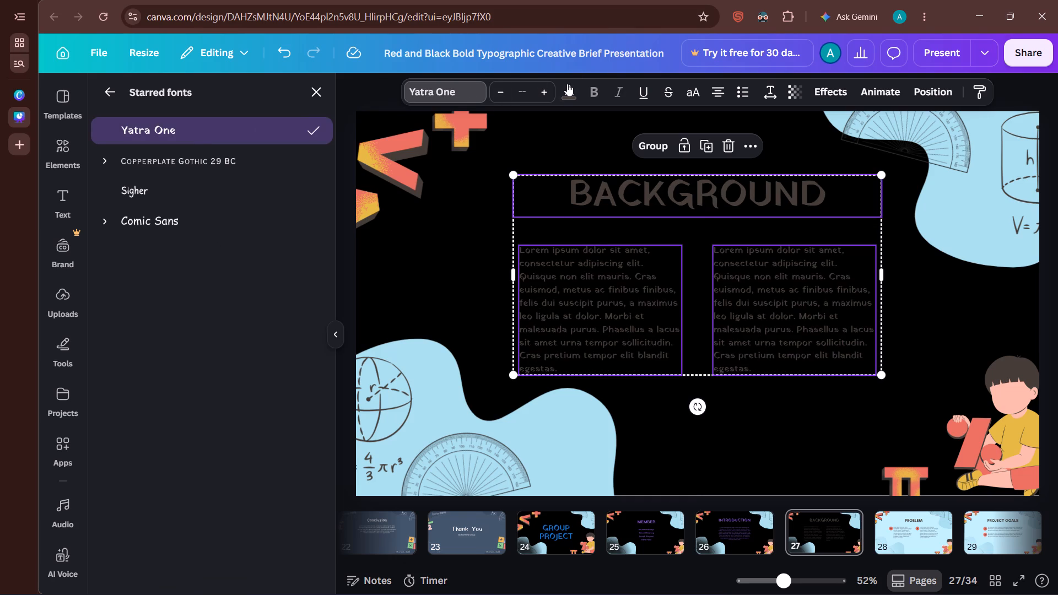
{"action": "left_click", "coordinate": [564, 87]}
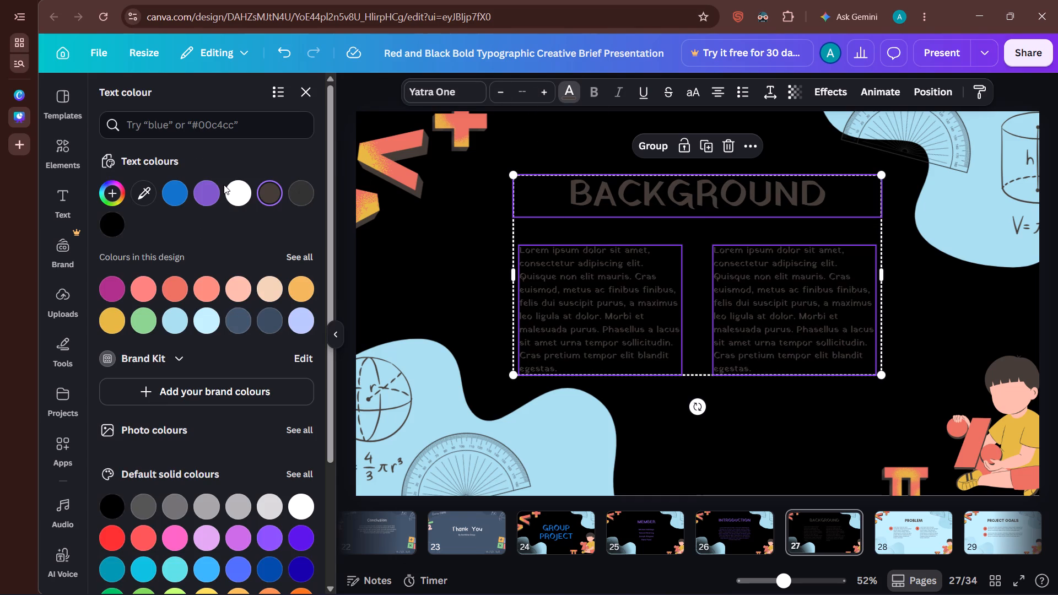
{"action": "left_click", "coordinate": [202, 194]}
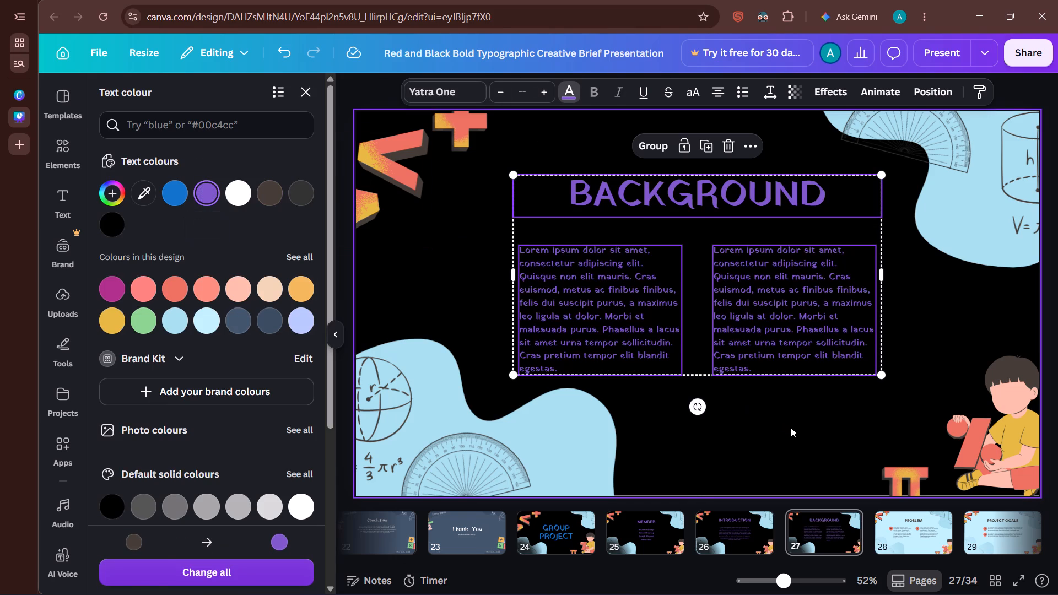
{"action": "left_click", "coordinate": [792, 428]}
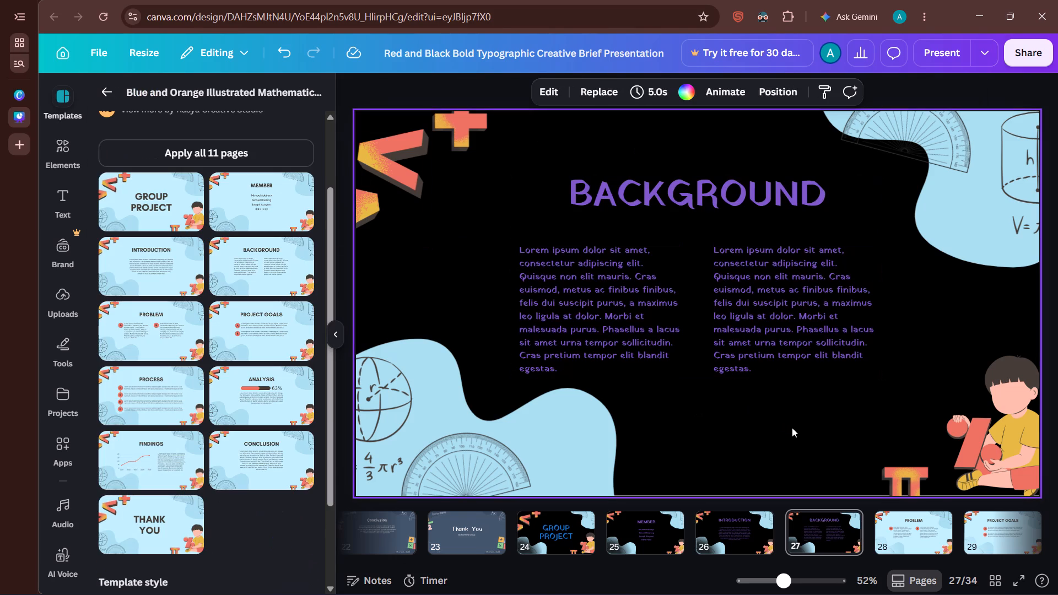
Change the background colour of the Problem slide on page 28 to black.
{"action": "key", "text": "Right"}
{"action": "left_click", "coordinate": [753, 428]}
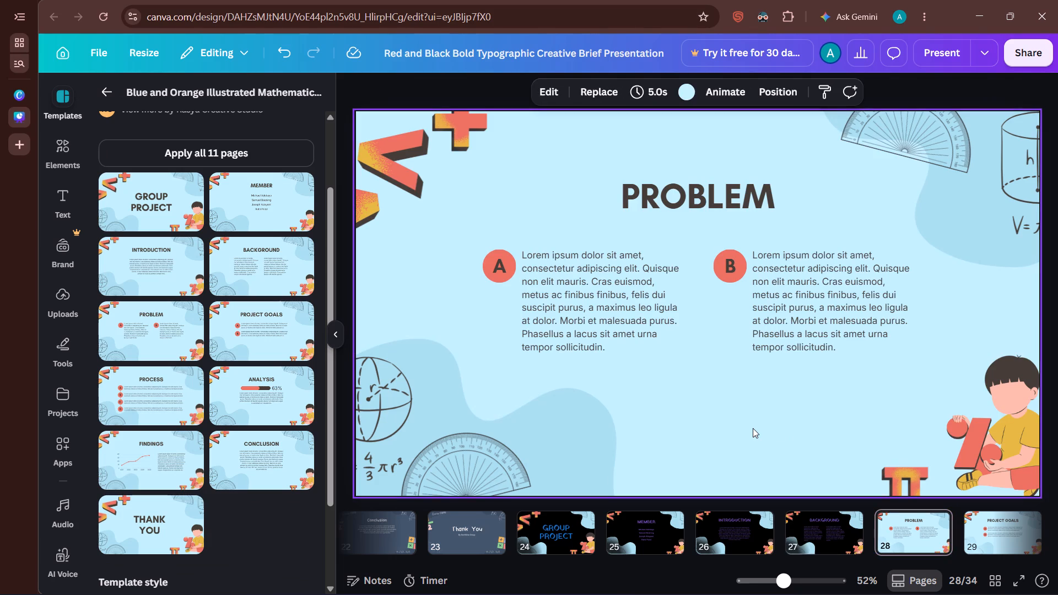
{"action": "left_click", "coordinate": [683, 104]}
{"action": "left_click", "coordinate": [683, 92]}
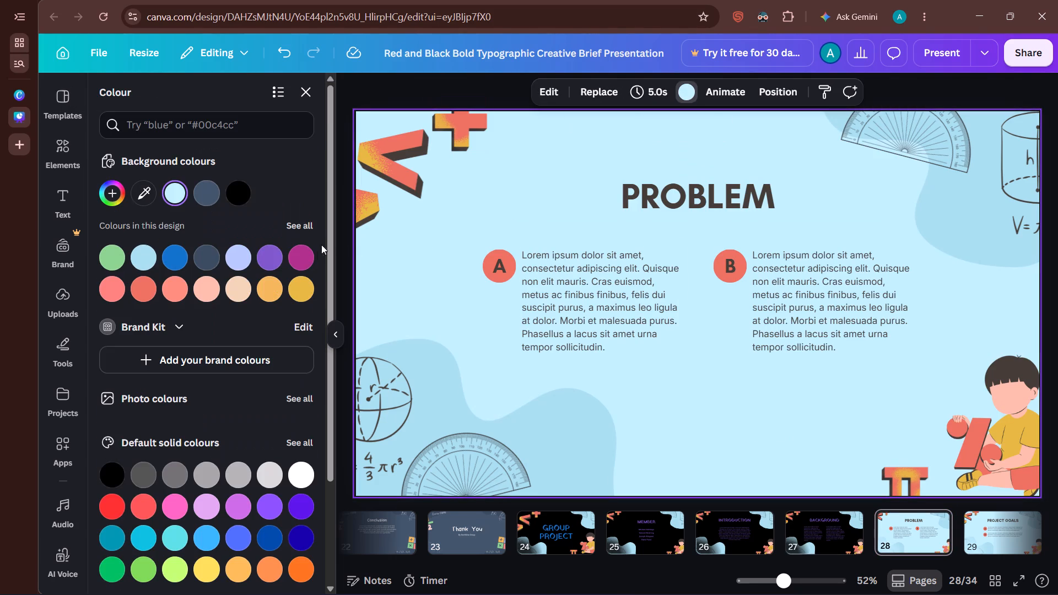
{"action": "left_click", "coordinate": [236, 198]}
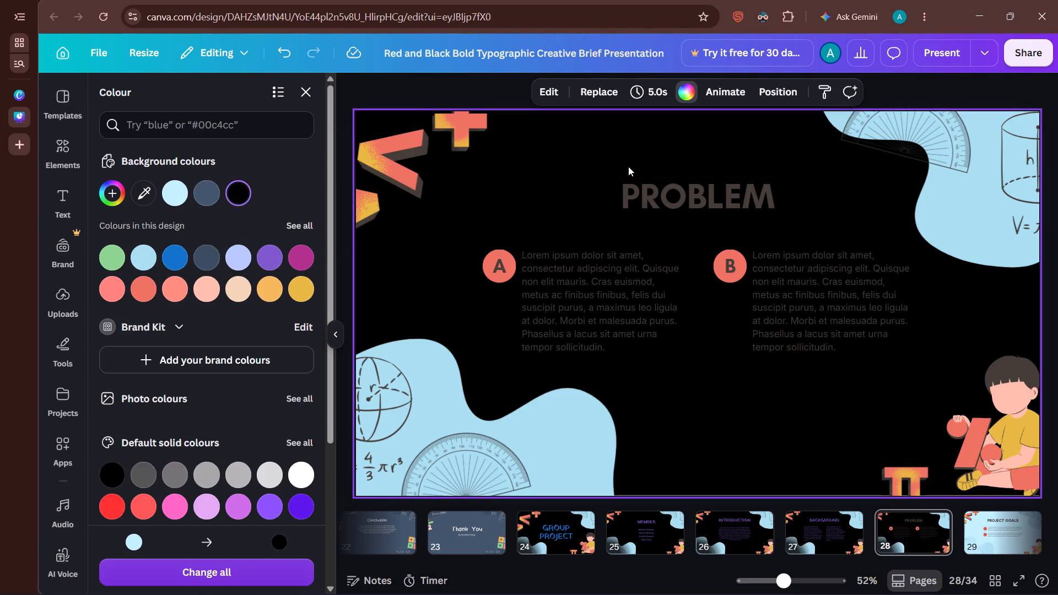
Set the Problem heading, both paragraphs and the B label on page 28 to the Yatra One font in purple #7f59cb.
{"action": "left_click_drag", "start_coordinate": [638, 147], "coordinate": [739, 316]}
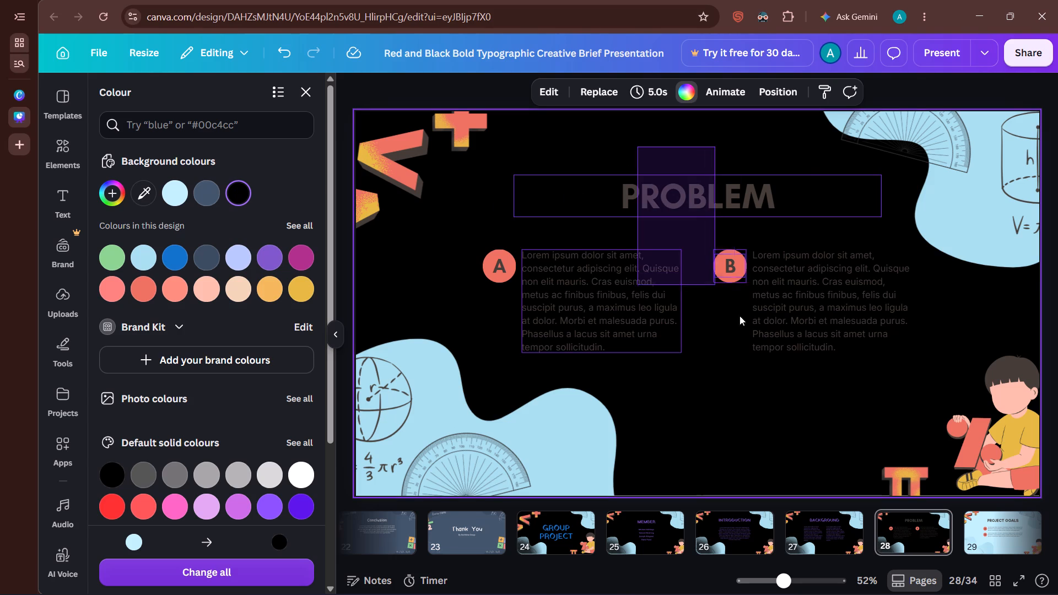
{"action": "left_click_drag", "start_coordinate": [739, 316], "coordinate": [781, 330]}
{"action": "left_click", "coordinate": [762, 410]}
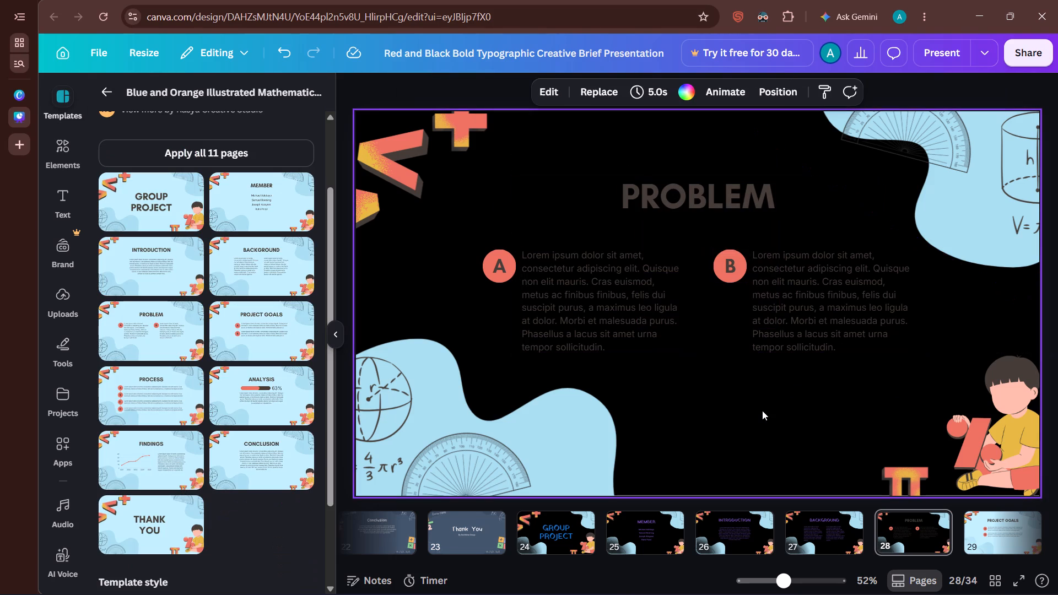
{"action": "left_click", "coordinate": [687, 139]}
{"action": "left_click_drag", "start_coordinate": [611, 166], "coordinate": [766, 275]}
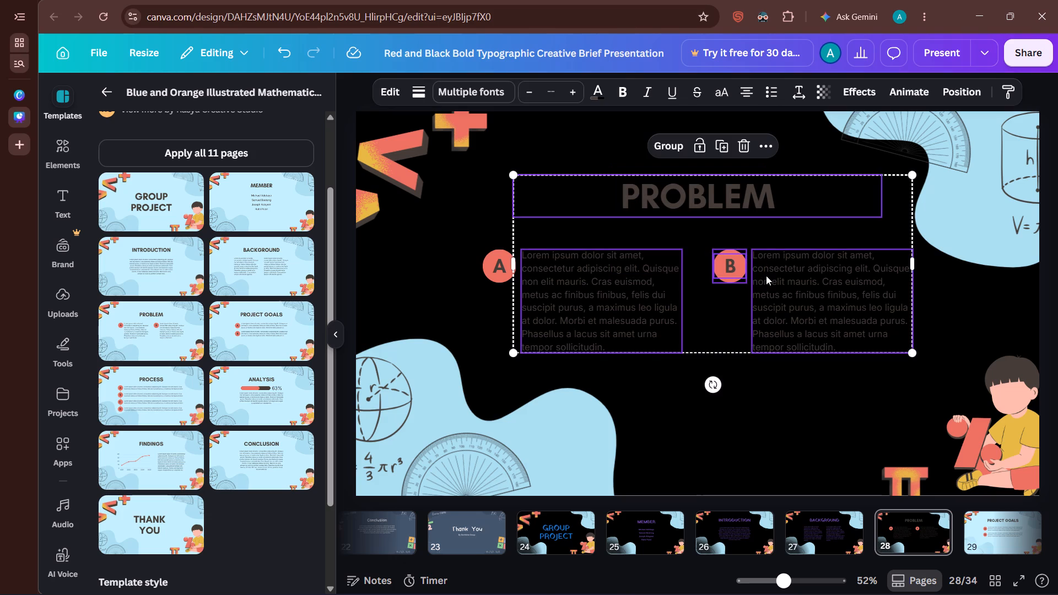
{"action": "left_click", "coordinate": [493, 83]}
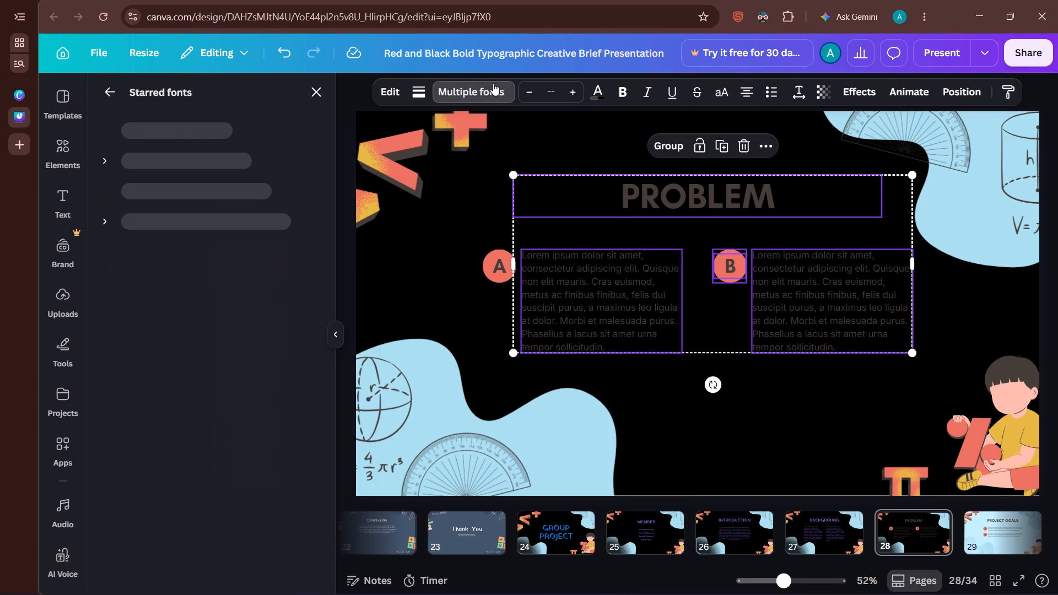
{"action": "left_click", "coordinate": [219, 138]}
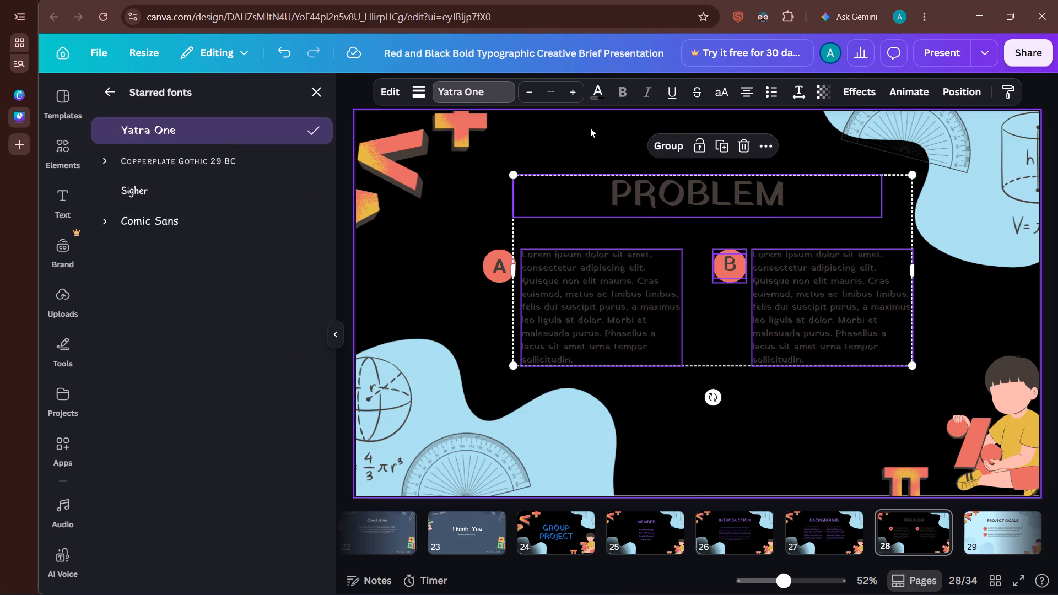
{"action": "left_click", "coordinate": [598, 99]}
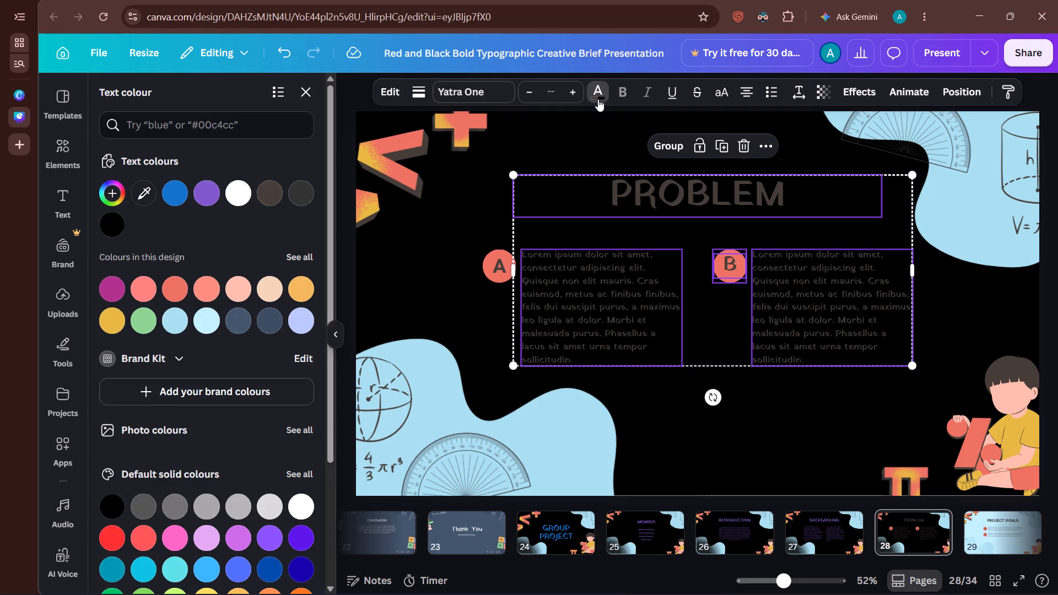
{"action": "left_click", "coordinate": [206, 200]}
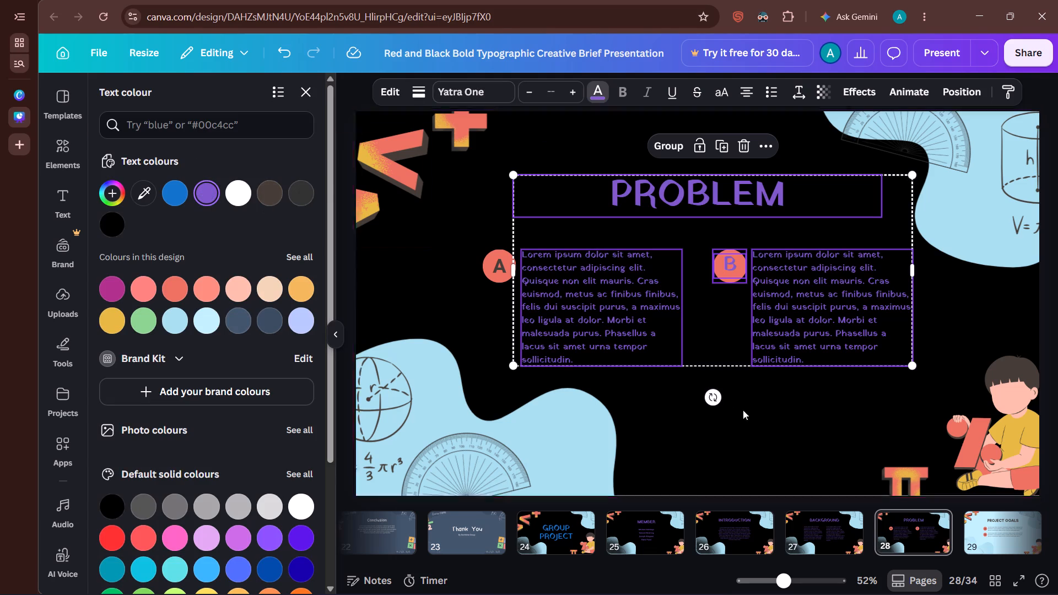
Change the background colour of the Project Goals slide on page 29 to black.
{"action": "left_click", "coordinate": [781, 424]}
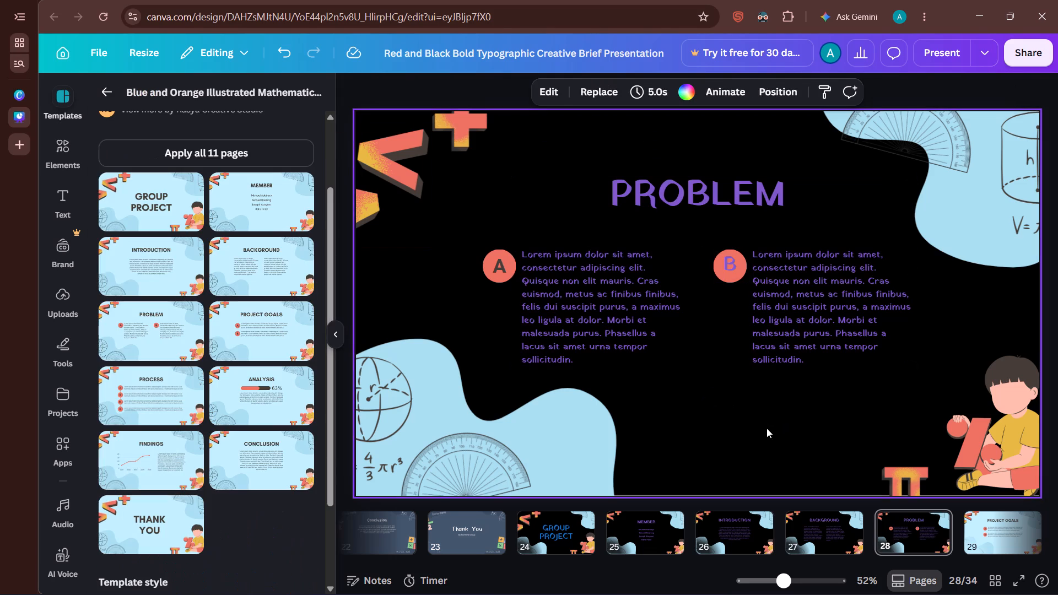
{"action": "key", "text": "Right"}
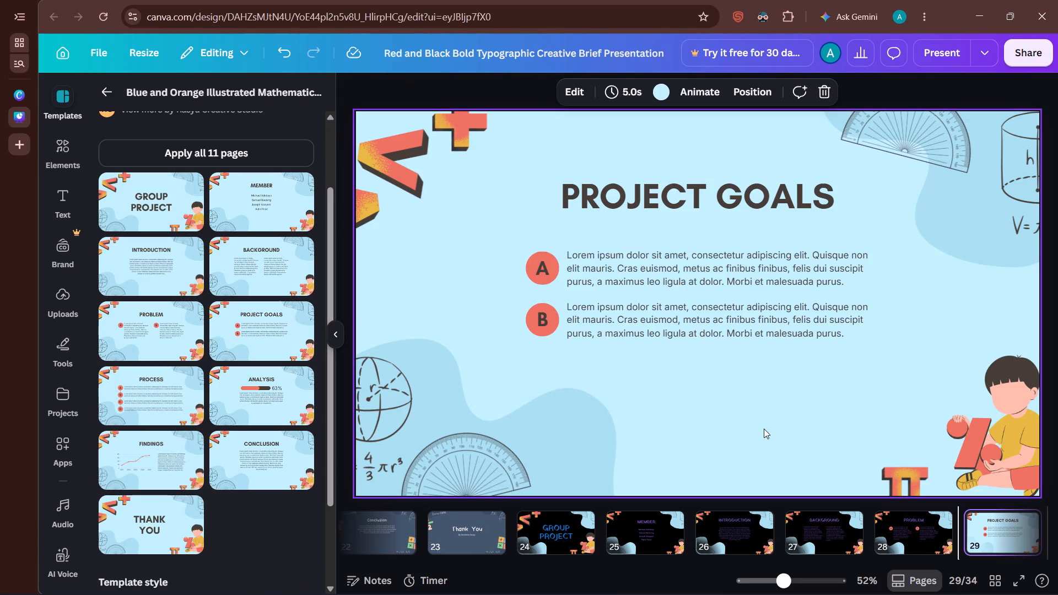
{"action": "left_click", "coordinate": [729, 432]}
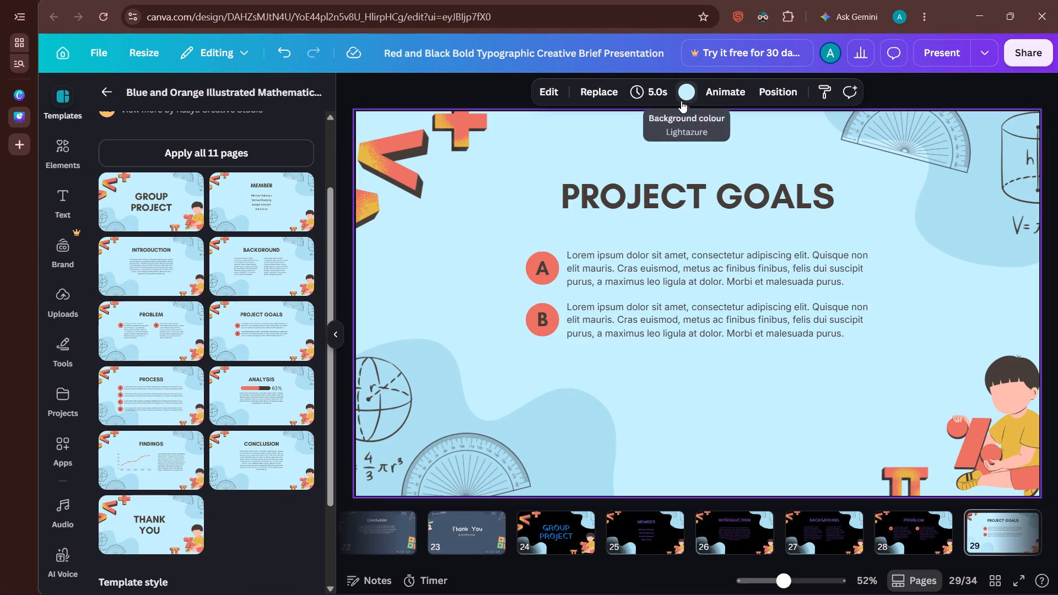
{"action": "left_click", "coordinate": [681, 101]}
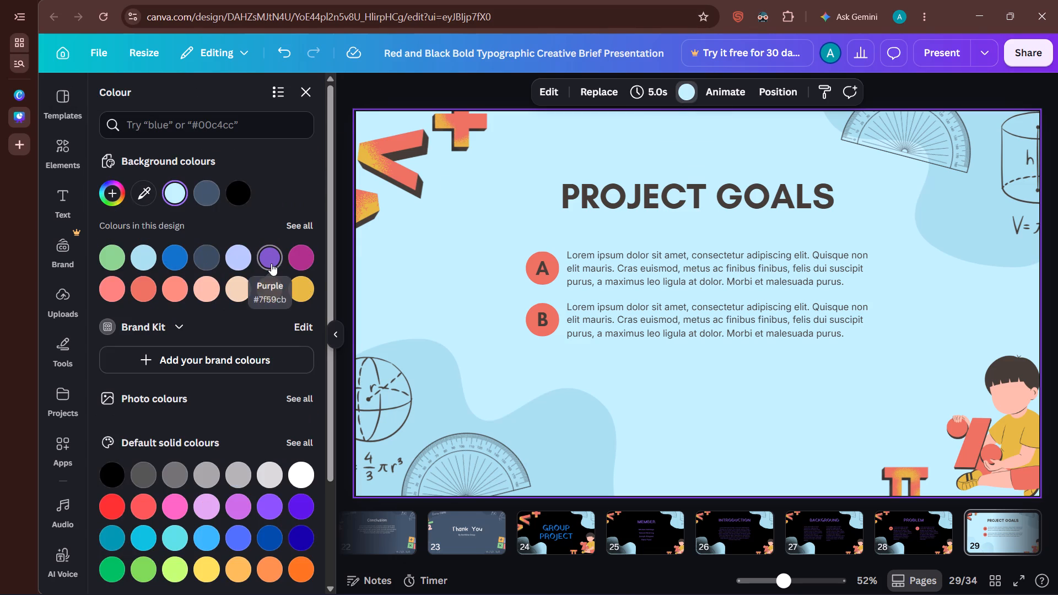
{"action": "left_click", "coordinate": [271, 263]}
{"action": "left_click", "coordinate": [236, 187]}
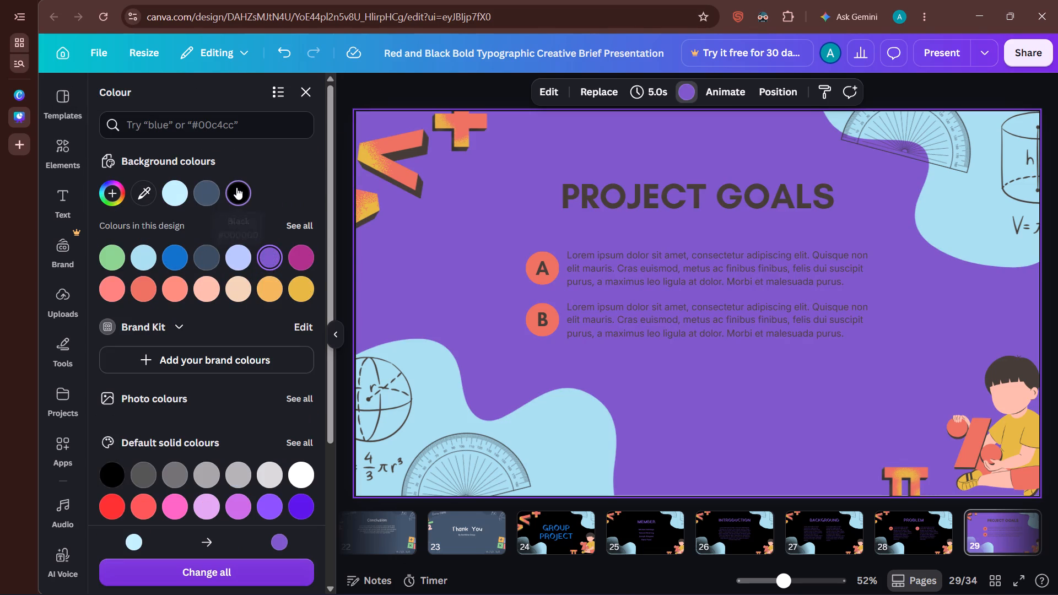
Set the Project Goals heading and both paragraphs on page 29 to the Yatra One font in purple #7f59cb.
{"action": "left_click", "coordinate": [603, 134]}
{"action": "left_click_drag", "start_coordinate": [603, 134], "coordinate": [701, 327]}
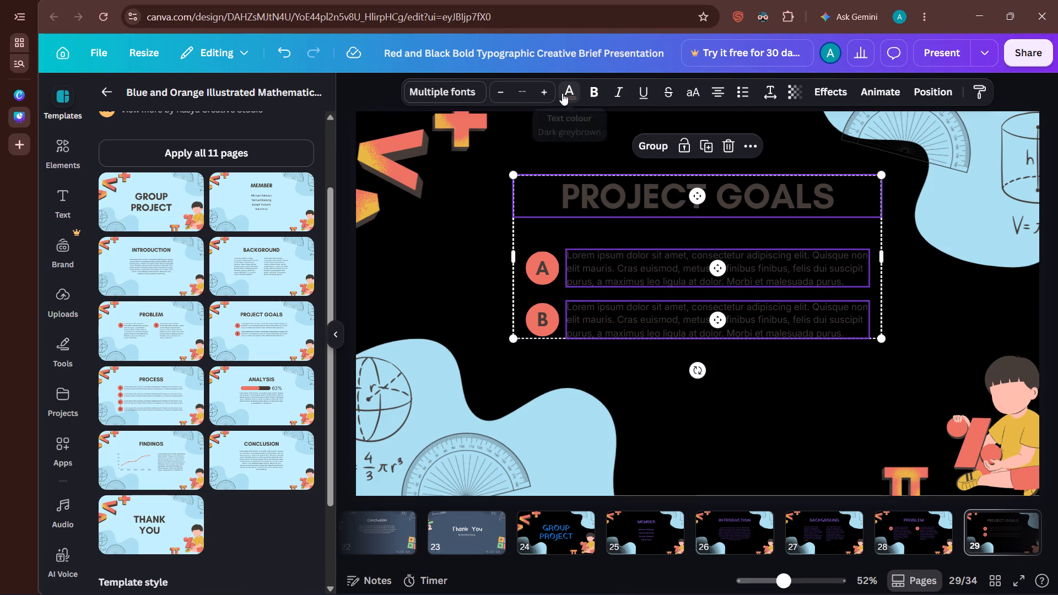
{"action": "left_click", "coordinate": [562, 93]}
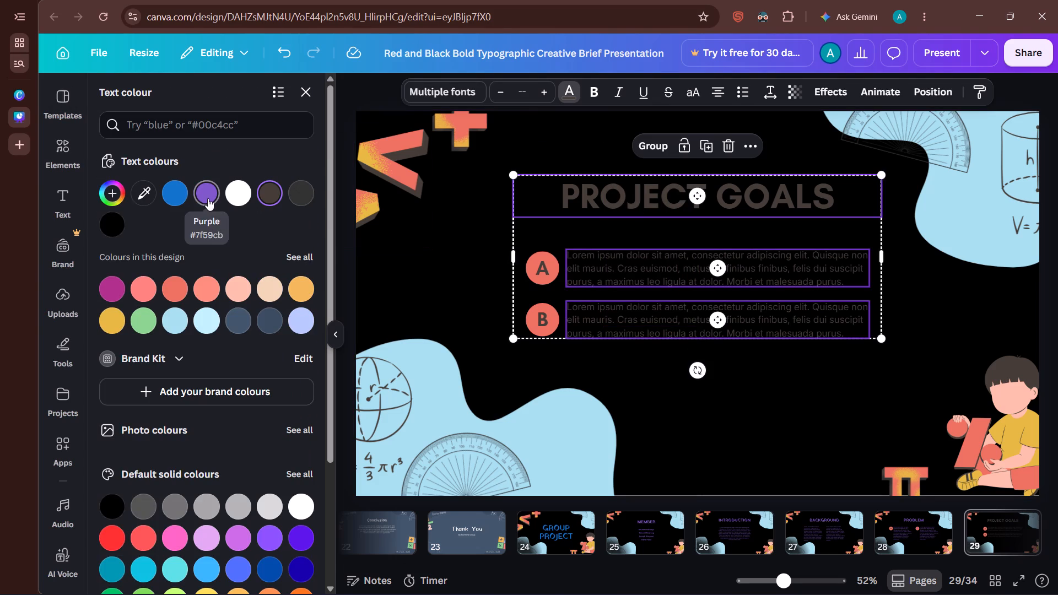
{"action": "left_click", "coordinate": [208, 198]}
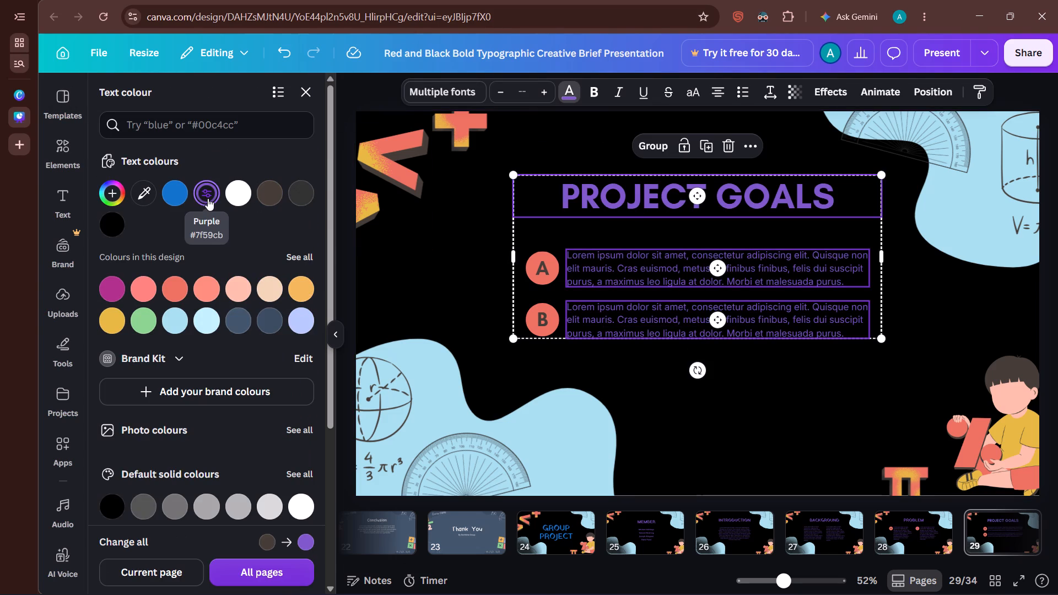
{"action": "left_click", "coordinate": [434, 88]}
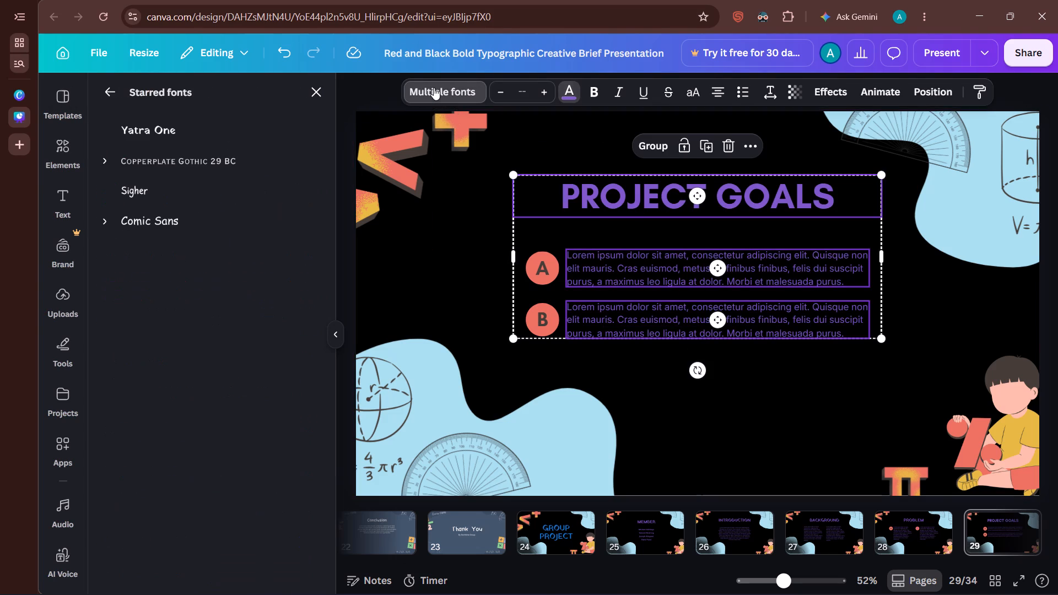
{"action": "left_click", "coordinate": [171, 131]}
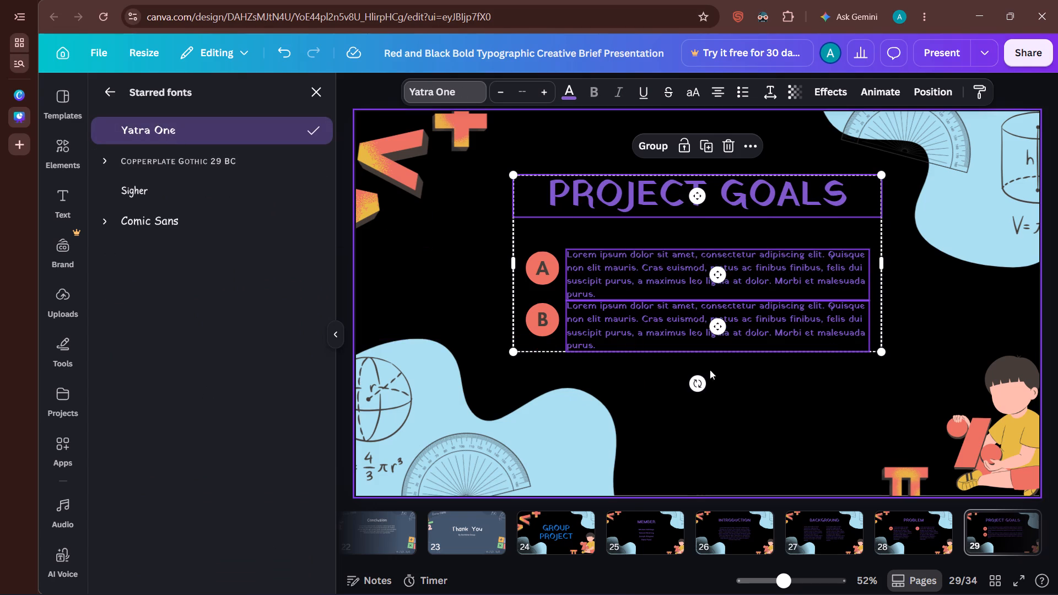
{"action": "left_click", "coordinate": [753, 385]}
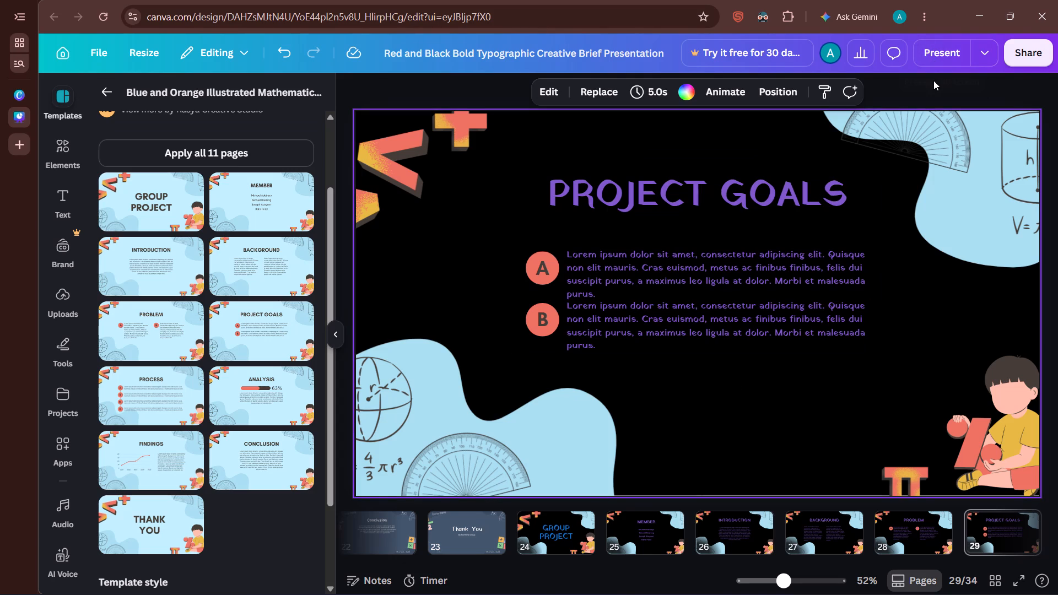
Change the background colour of the Process slide on page 30 to black.
{"action": "left_click", "coordinate": [935, 85]}
{"action": "key", "text": "Right"}
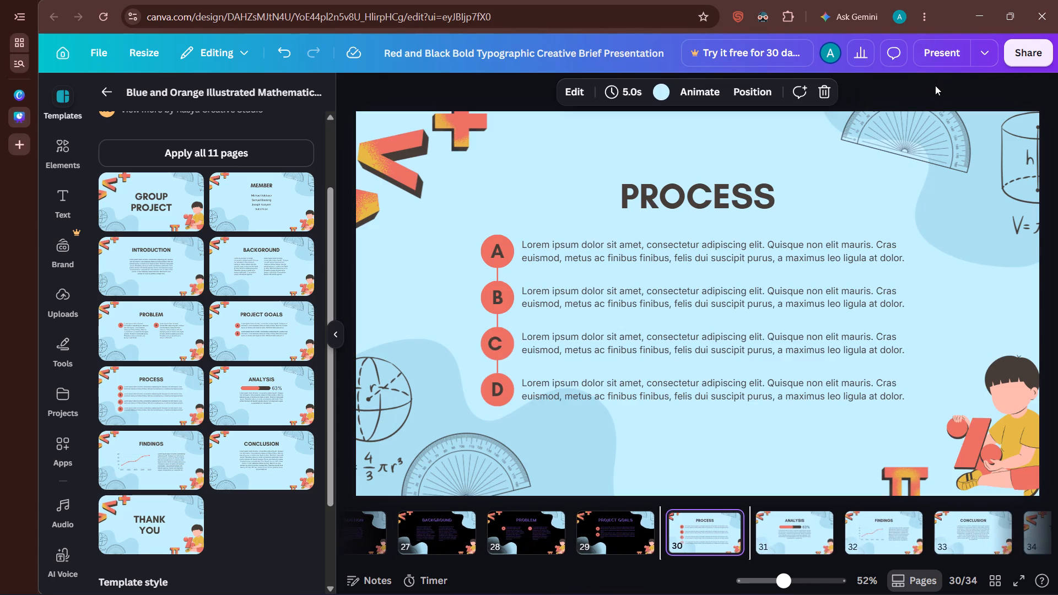
{"action": "left_click", "coordinate": [748, 446]}
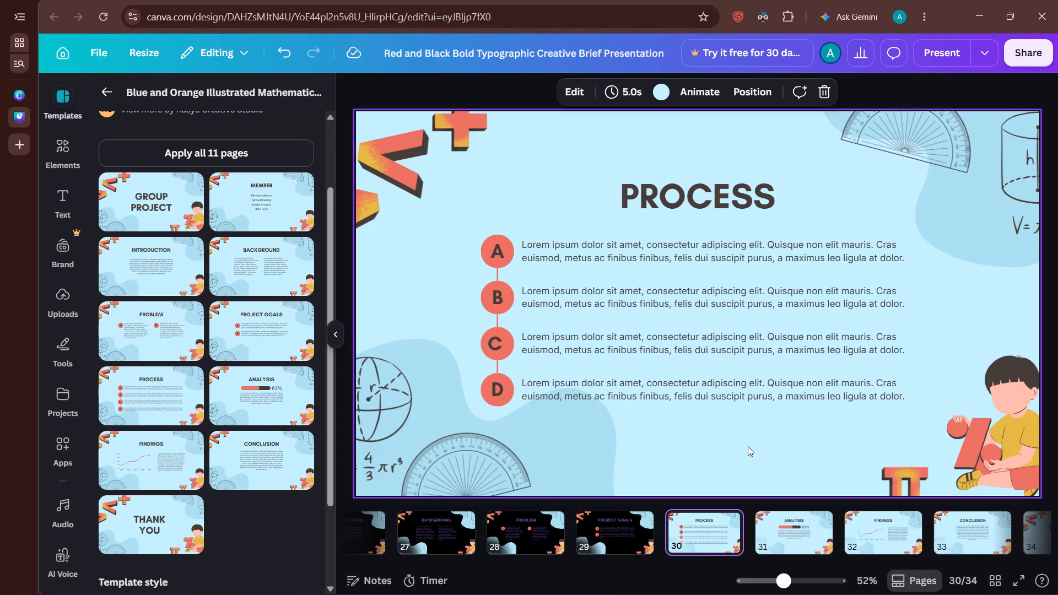
{"action": "left_click", "coordinate": [688, 98]}
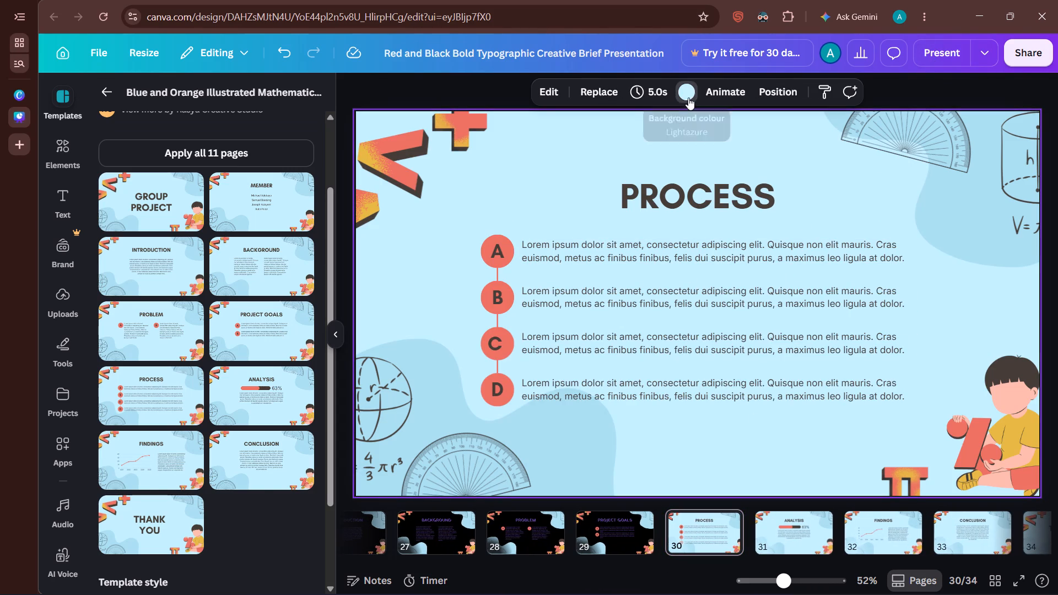
{"action": "left_click", "coordinate": [231, 189]}
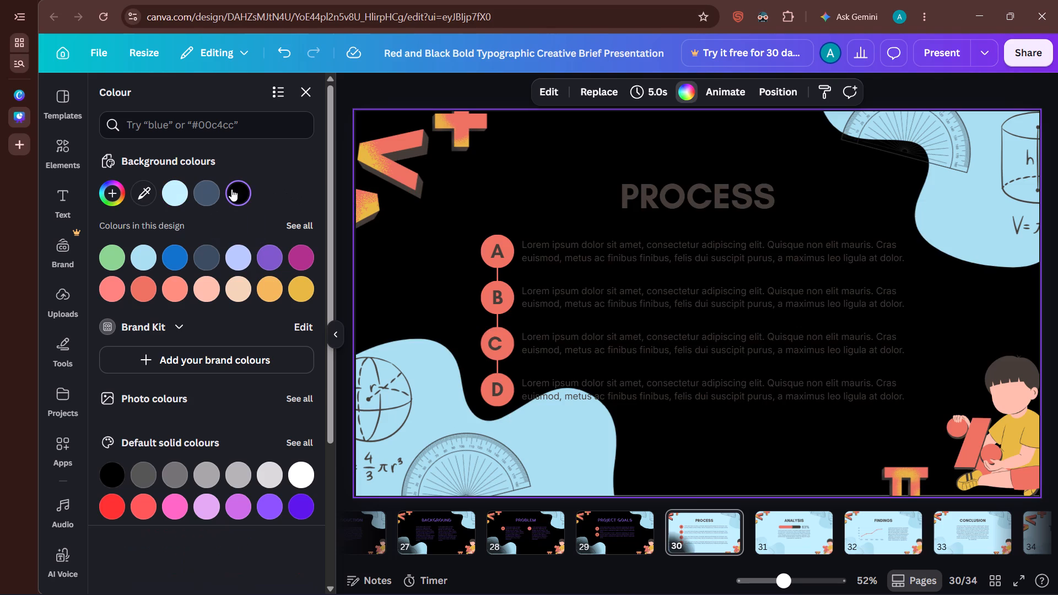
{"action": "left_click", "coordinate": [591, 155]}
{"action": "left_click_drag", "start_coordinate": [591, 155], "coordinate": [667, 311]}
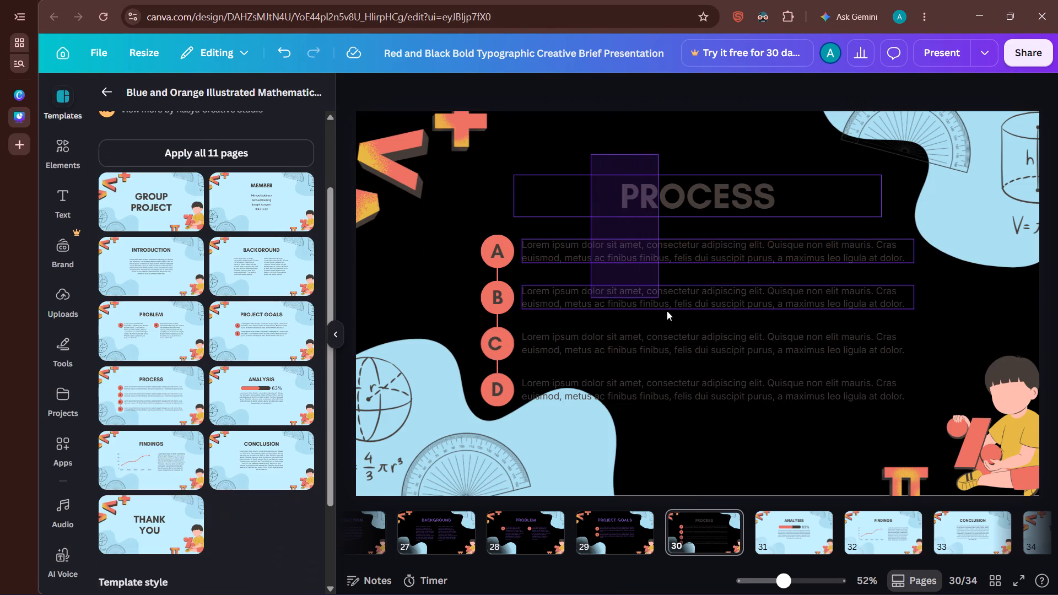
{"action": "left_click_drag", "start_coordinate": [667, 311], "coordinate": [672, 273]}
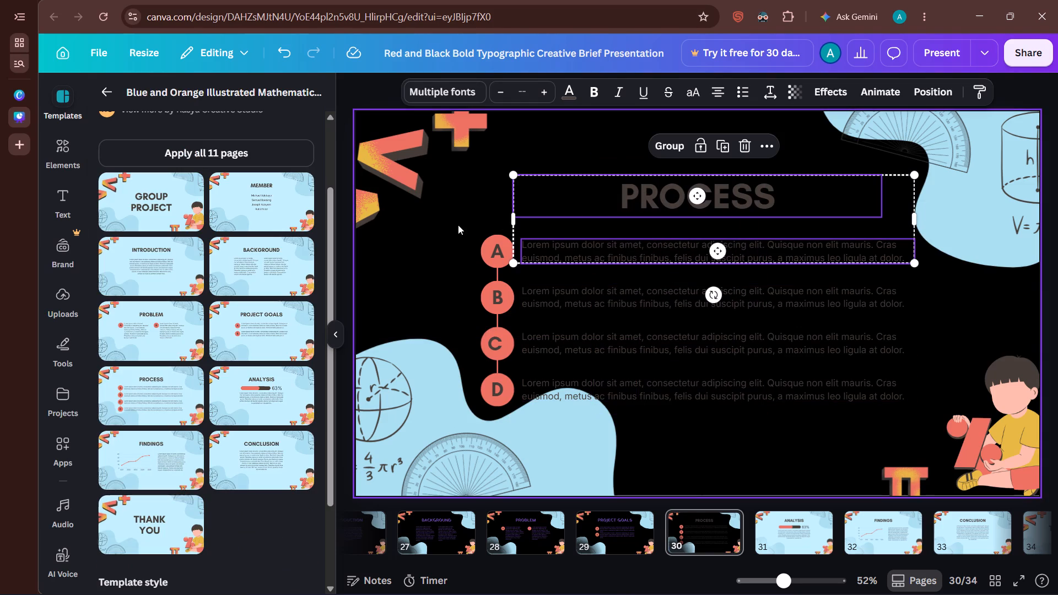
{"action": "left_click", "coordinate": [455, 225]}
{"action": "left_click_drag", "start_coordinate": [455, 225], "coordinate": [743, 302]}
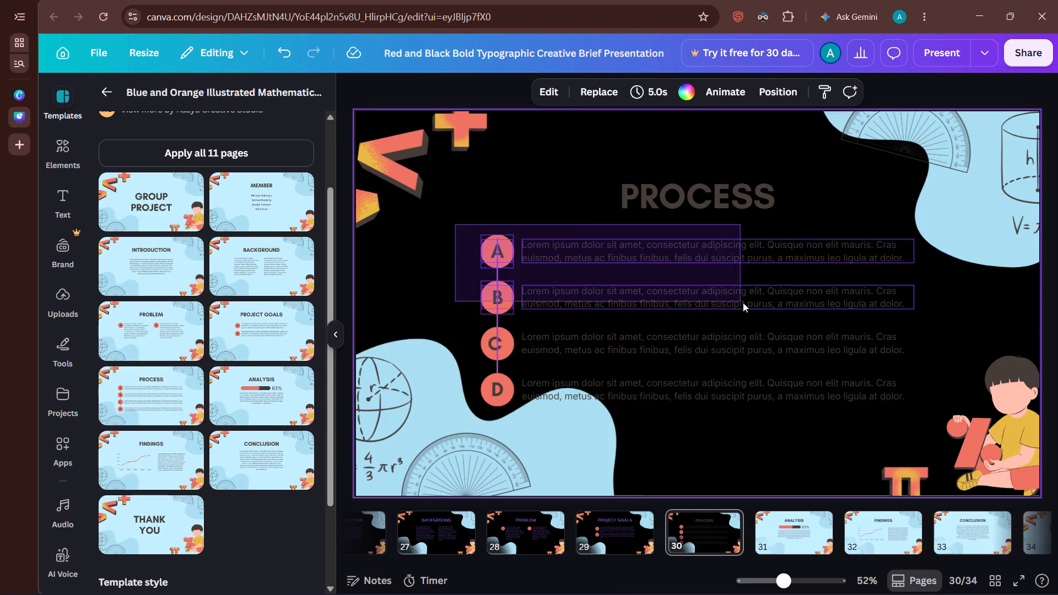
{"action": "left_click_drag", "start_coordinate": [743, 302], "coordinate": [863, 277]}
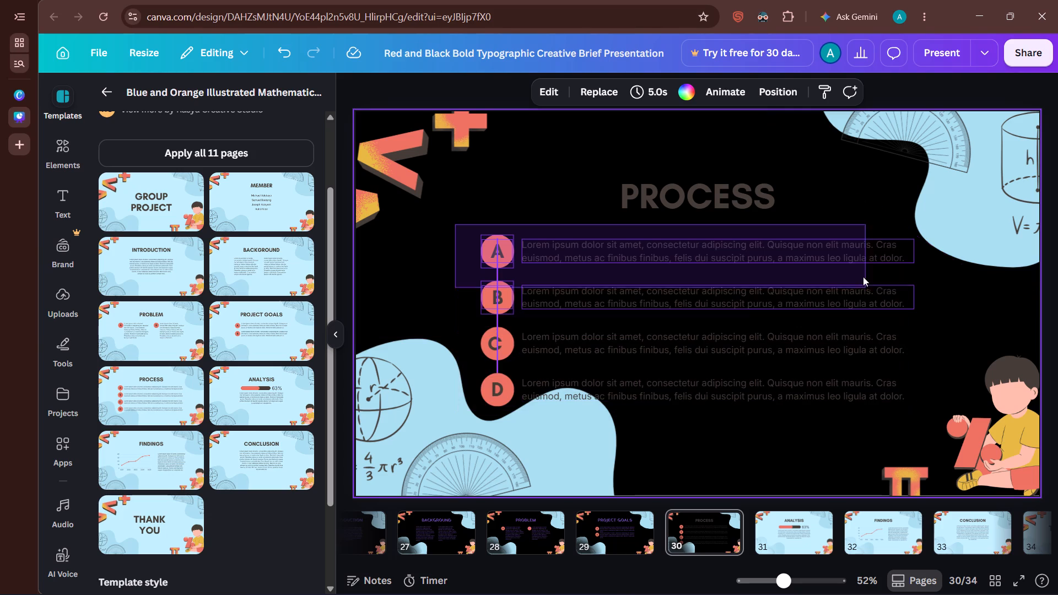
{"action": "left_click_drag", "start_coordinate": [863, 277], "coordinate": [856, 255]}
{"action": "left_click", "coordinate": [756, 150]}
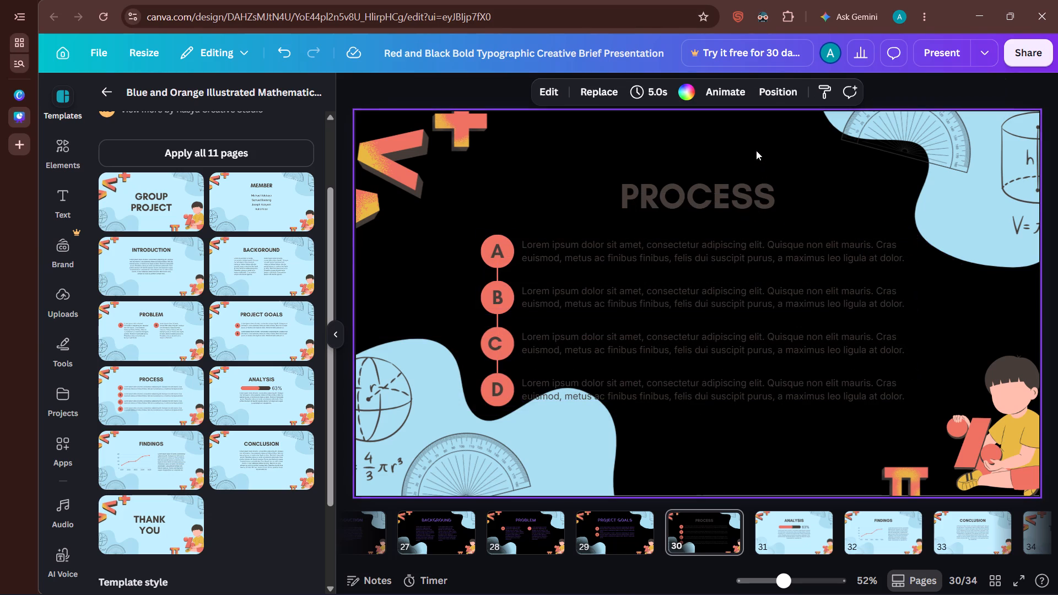
Open the stroke colour choices for the A label, its paragraph and the connecting line on the Process slide, page 30.
{"action": "left_click_drag", "start_coordinate": [474, 244], "coordinate": [547, 281]}
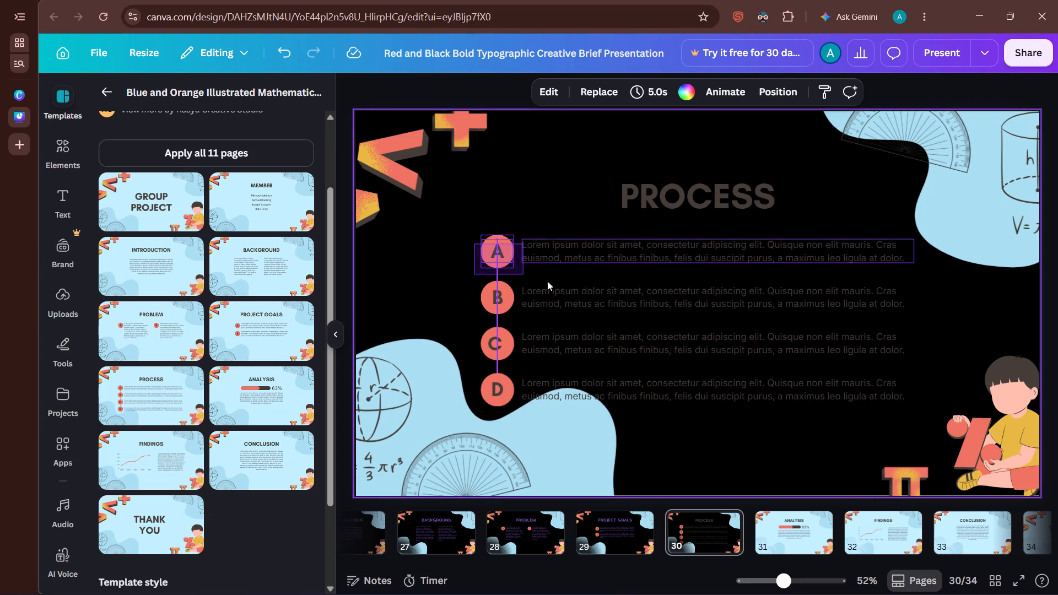
{"action": "left_click_drag", "start_coordinate": [547, 281], "coordinate": [861, 259]}
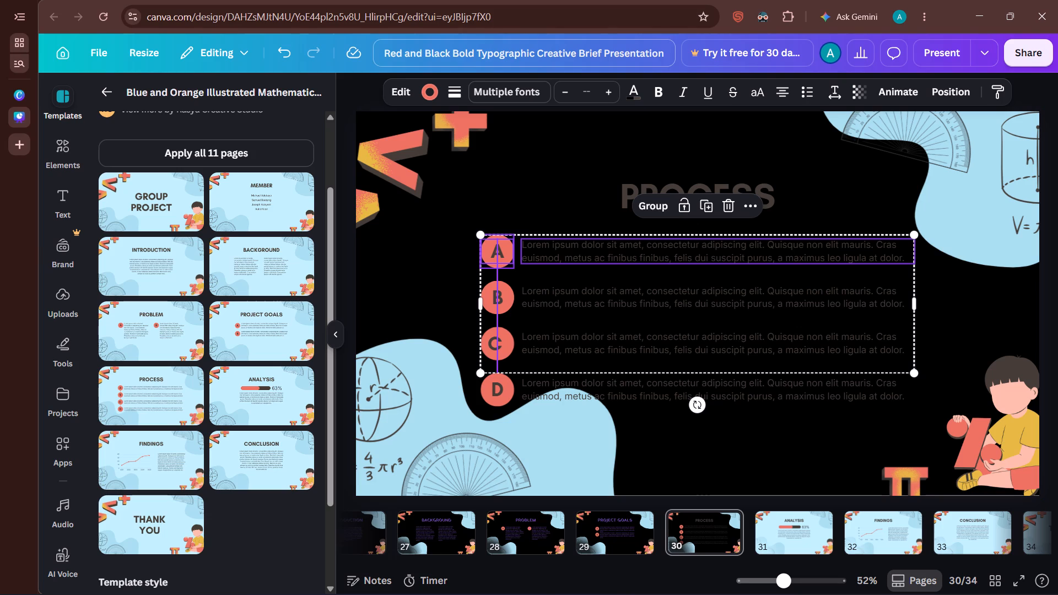
{"action": "left_click", "coordinate": [426, 88]}
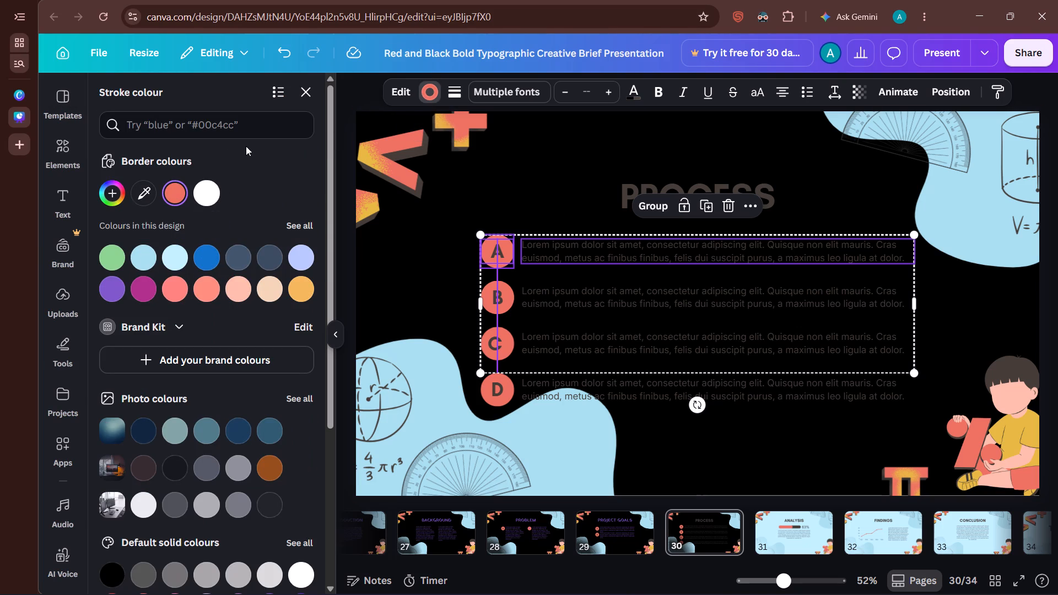
{"action": "scroll", "coordinate": [181, 326], "scroll_direction": "down", "scroll_amount": 1}
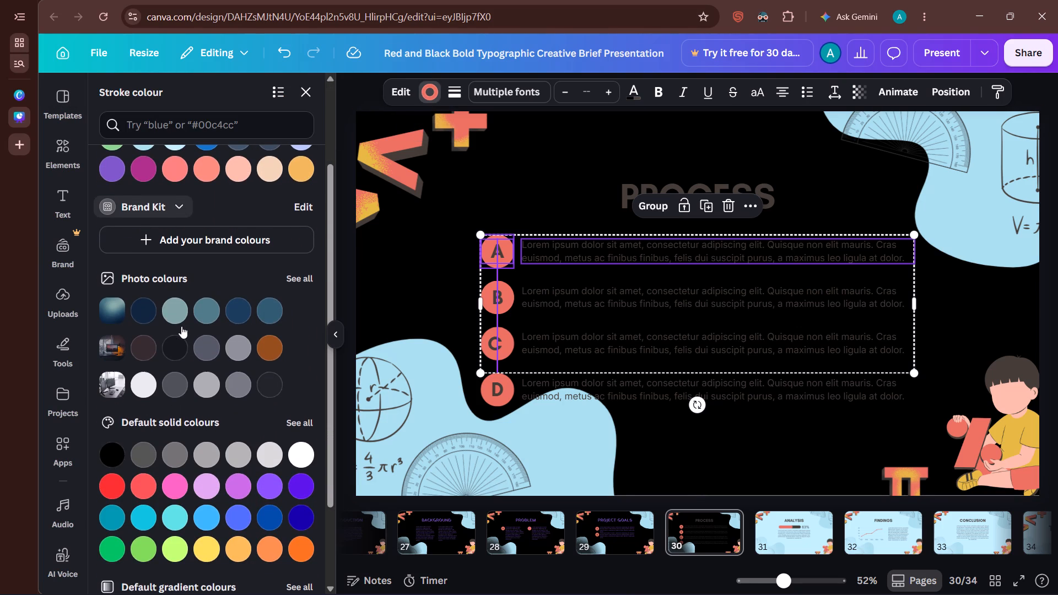
{"action": "scroll", "coordinate": [181, 326], "scroll_direction": "down", "scroll_amount": 1}
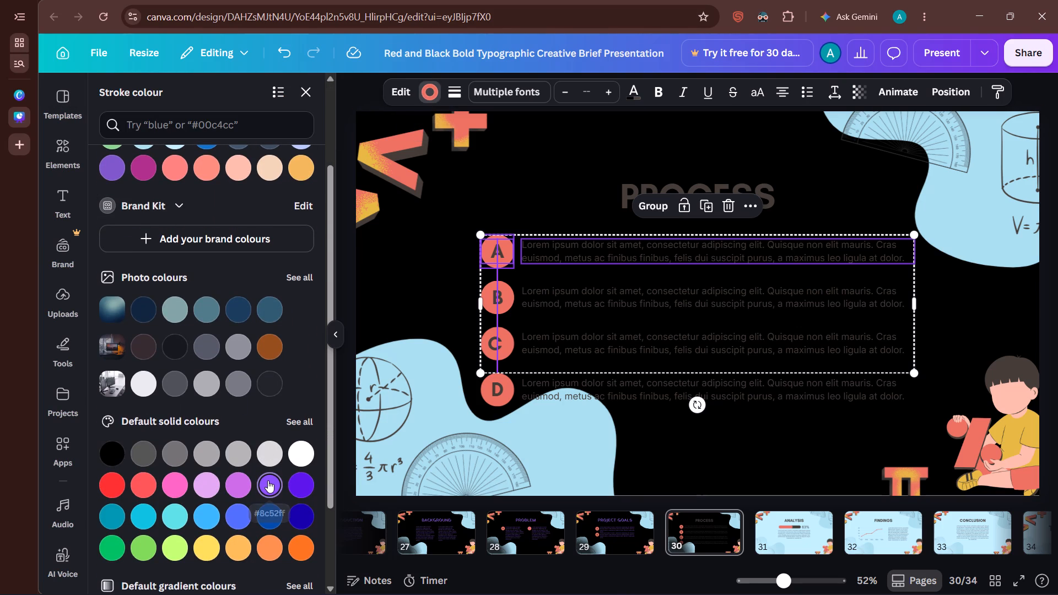
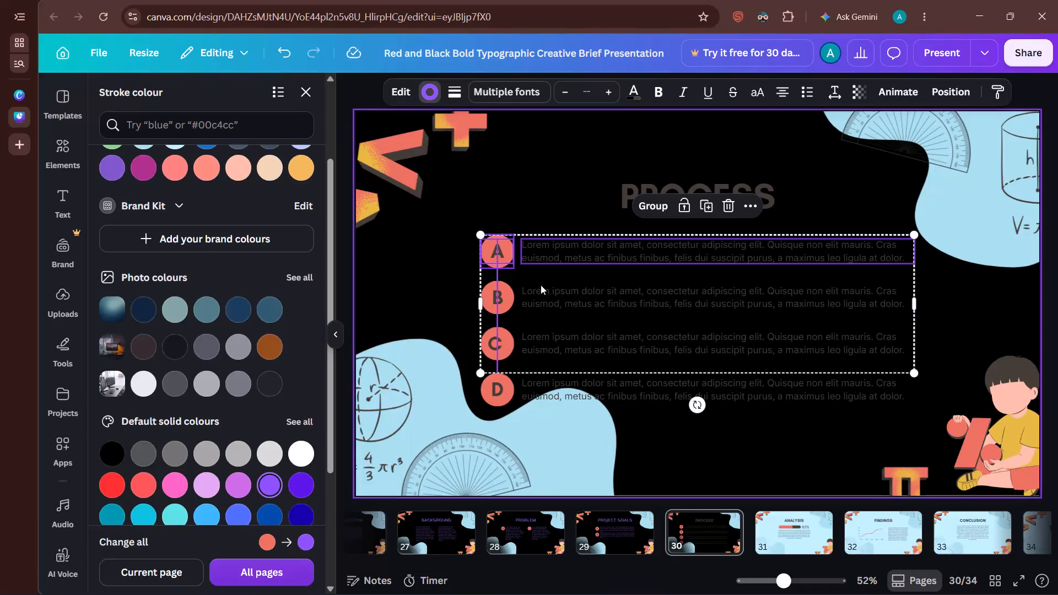
Set the A paragraph on the Process slide, page 30, to the Yatra One font in purple #7f59cb.
{"action": "left_click", "coordinate": [500, 97]}
{"action": "left_click", "coordinate": [290, 124]}
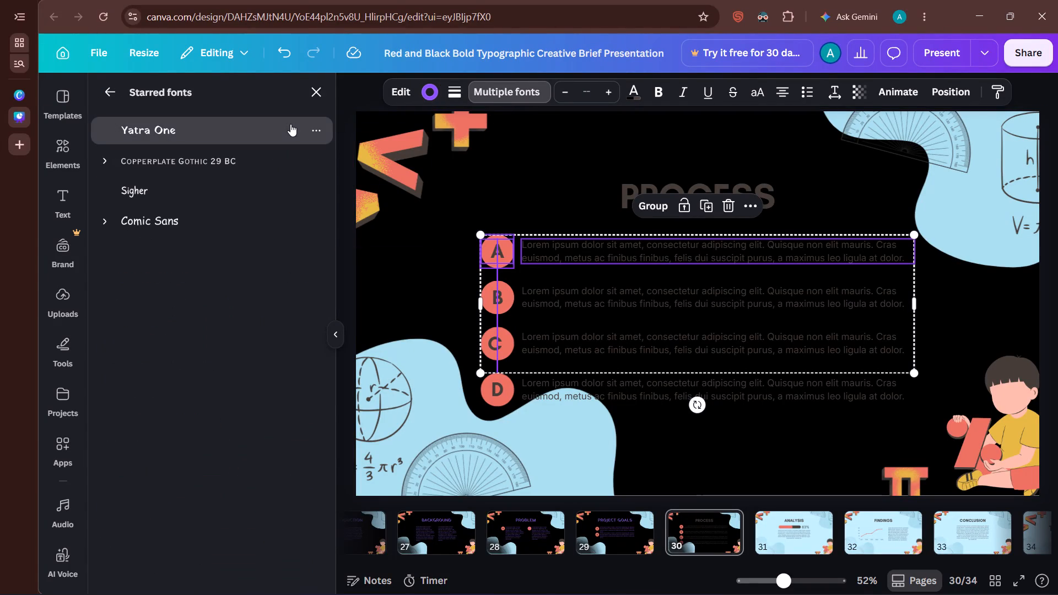
{"action": "left_click", "coordinate": [568, 178]}
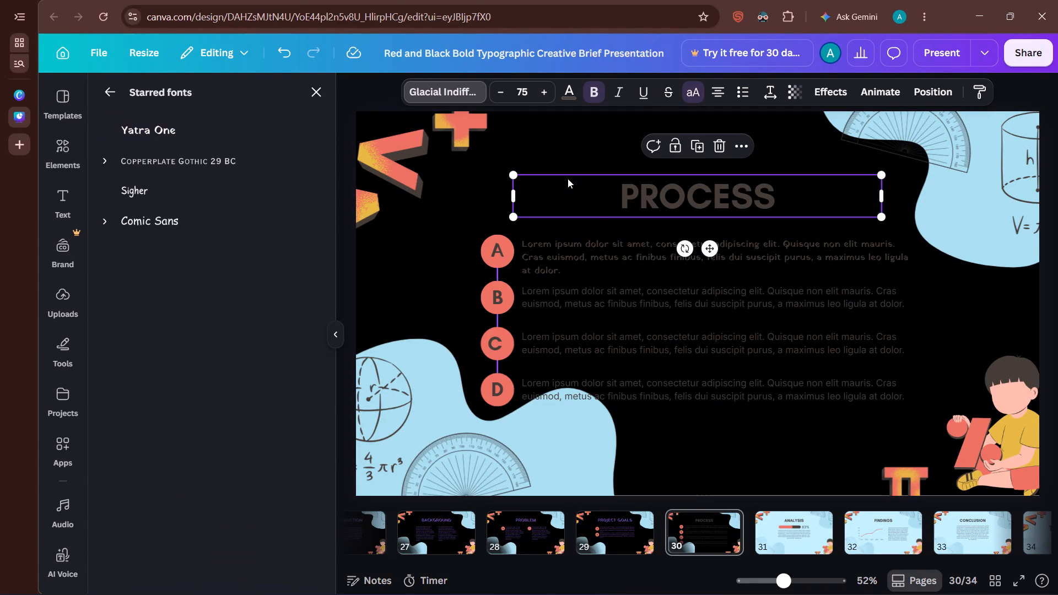
{"action": "left_click", "coordinate": [592, 258]}
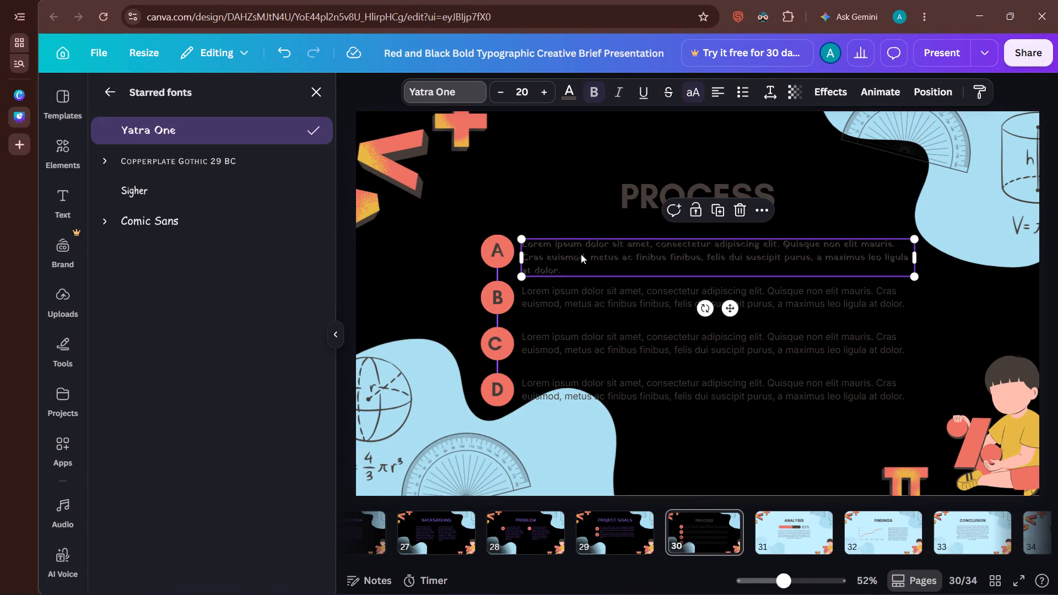
{"action": "left_click", "coordinate": [569, 92]}
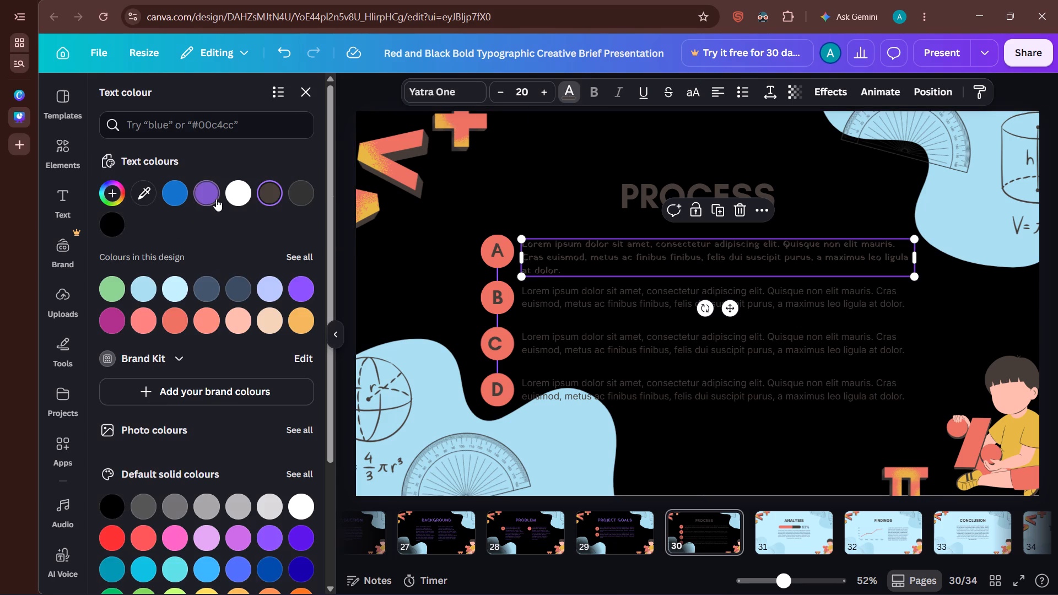
{"action": "left_click", "coordinate": [217, 196]}
Colour the B paragraph on the Process slide purple #7f59cb and the C and D paragraphs purple #8c52ff.
{"action": "left_click", "coordinate": [576, 295]}
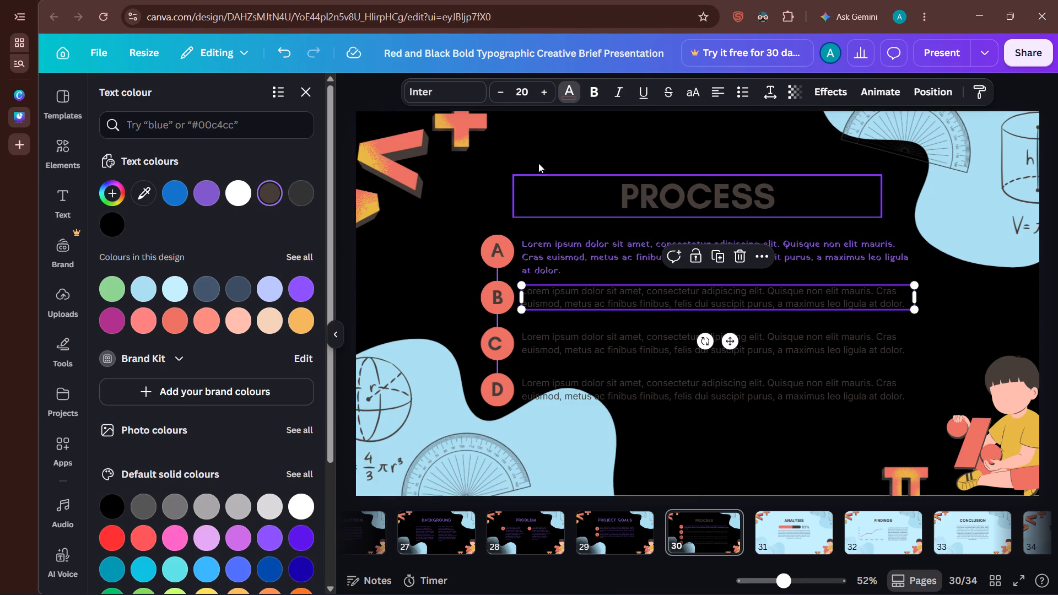
{"action": "left_click", "coordinate": [214, 197]}
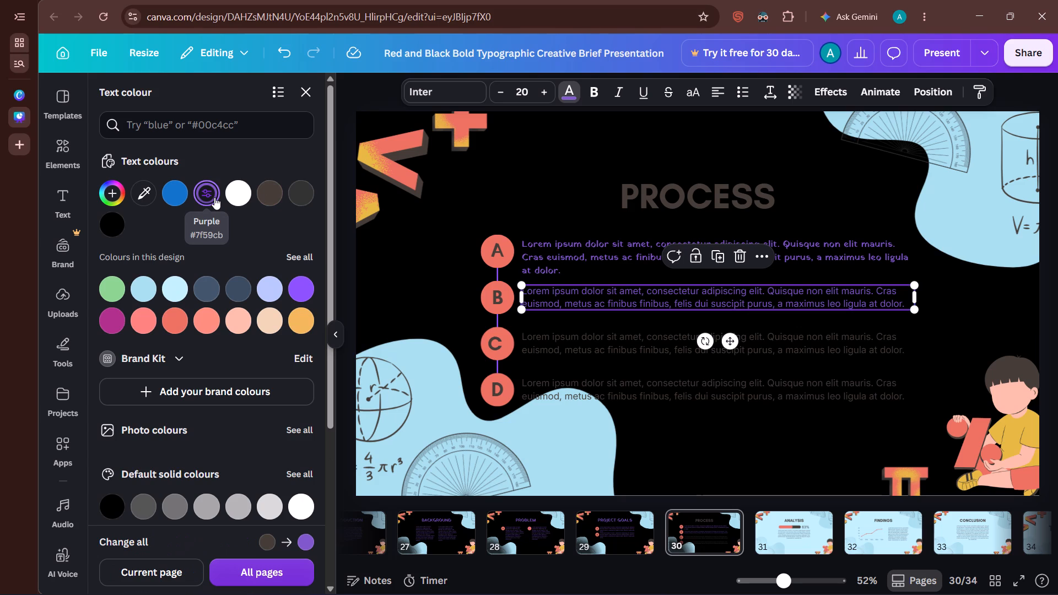
{"action": "left_click", "coordinate": [597, 338]}
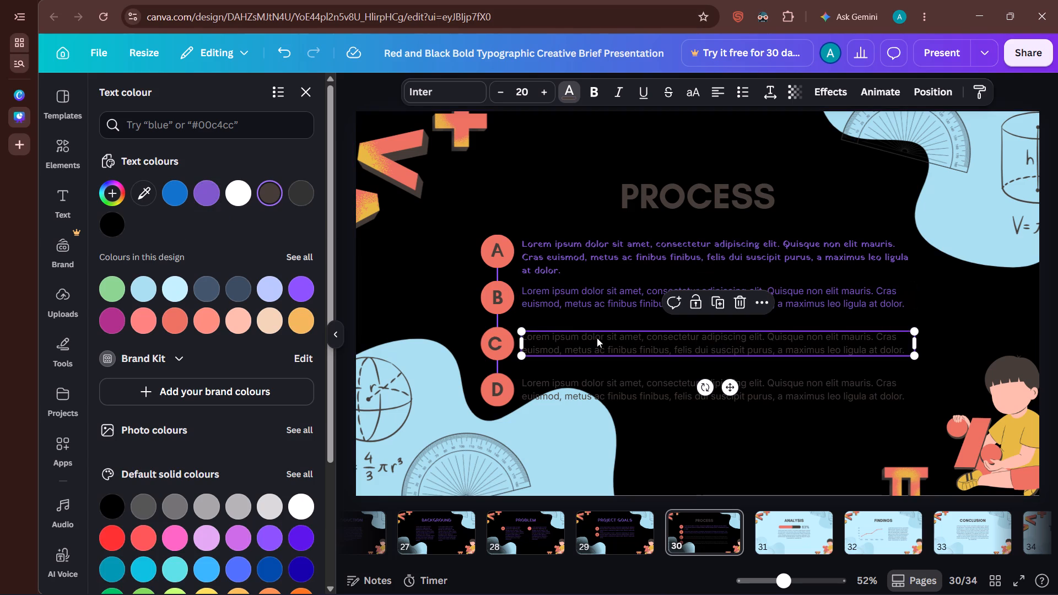
{"action": "left_click", "coordinate": [661, 390]}
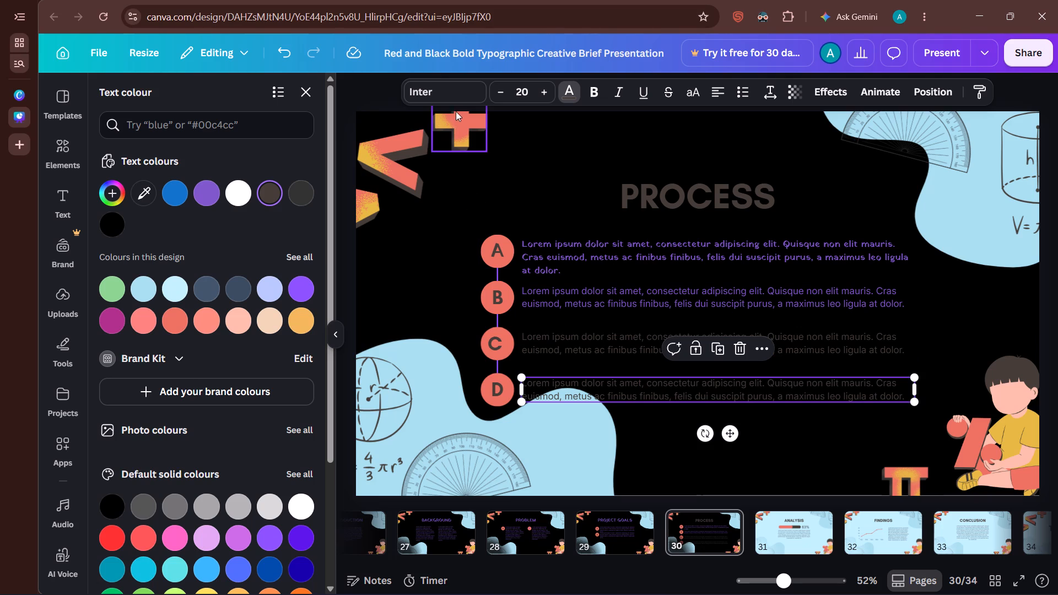
{"action": "left_click", "coordinate": [569, 98]}
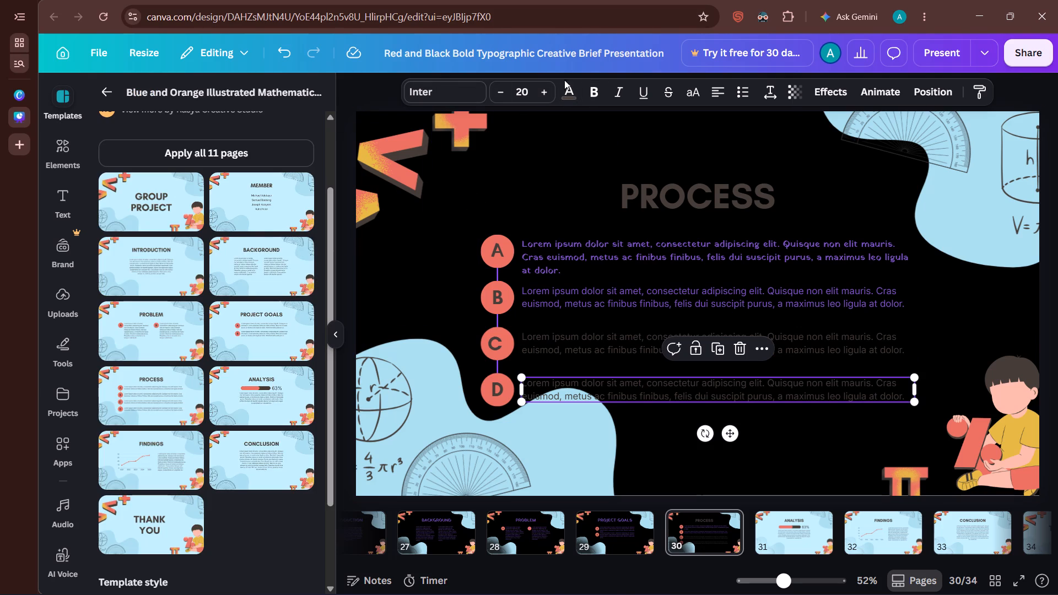
{"action": "left_click", "coordinate": [558, 92]}
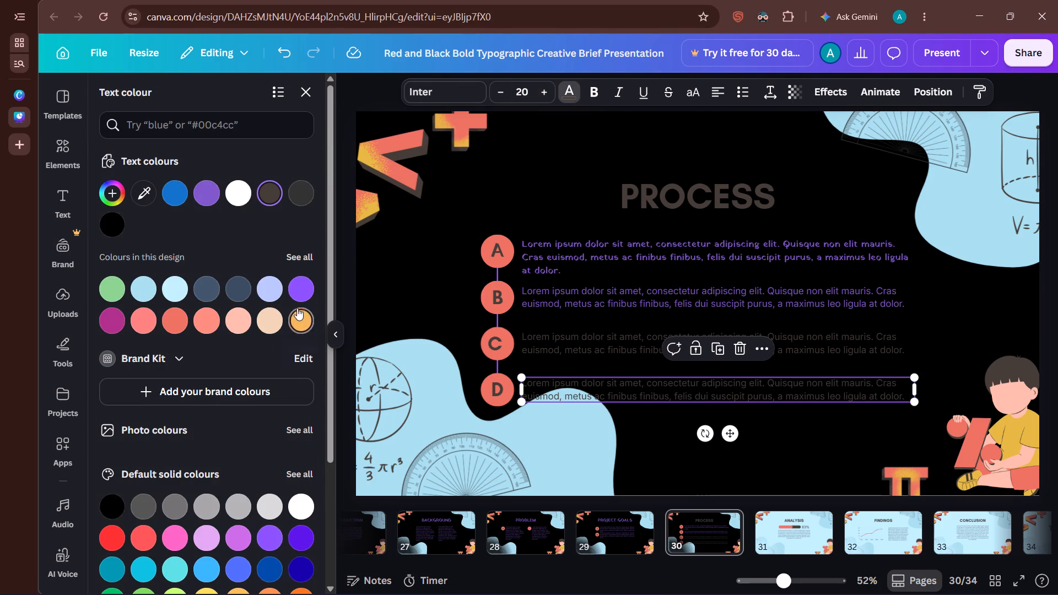
{"action": "left_click", "coordinate": [306, 280]}
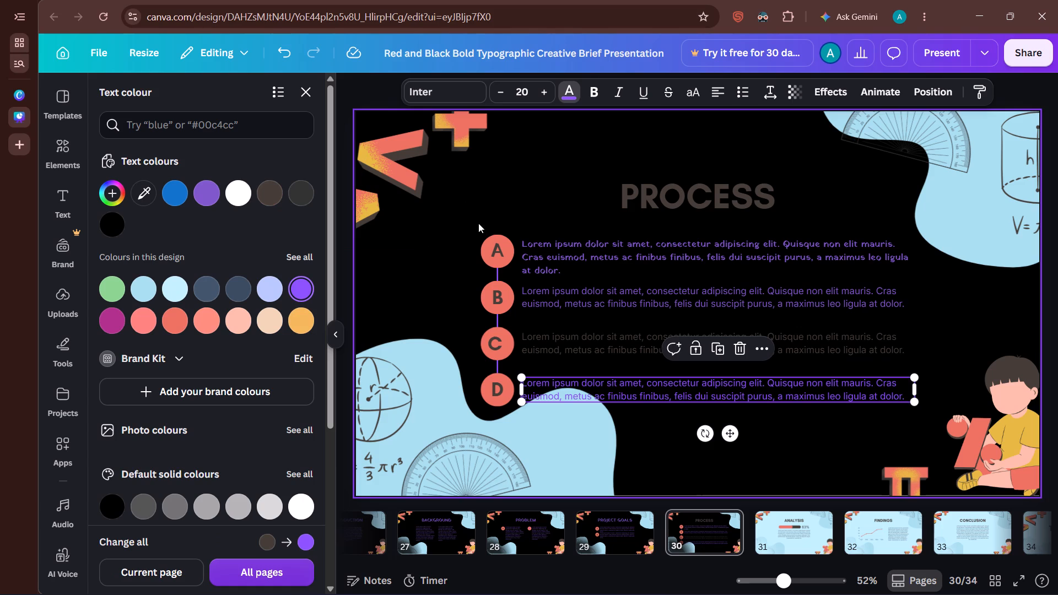
{"action": "left_click", "coordinate": [613, 339]}
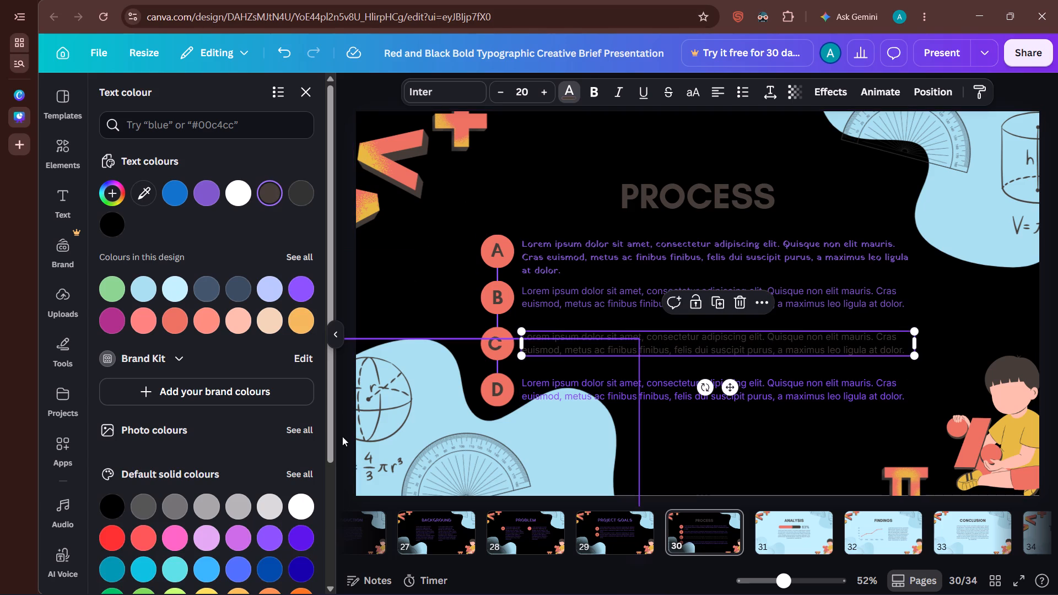
{"action": "left_click", "coordinate": [300, 294]}
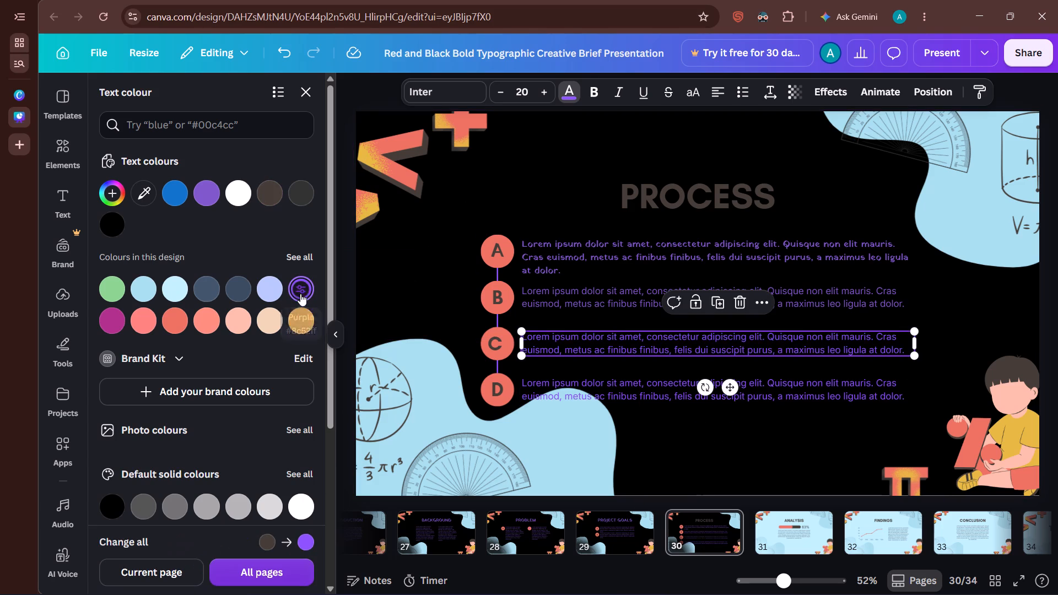
Set the Process heading and the B, C and D paragraphs on page 30 to the Yatra One font.
{"action": "left_click", "coordinate": [574, 147]}
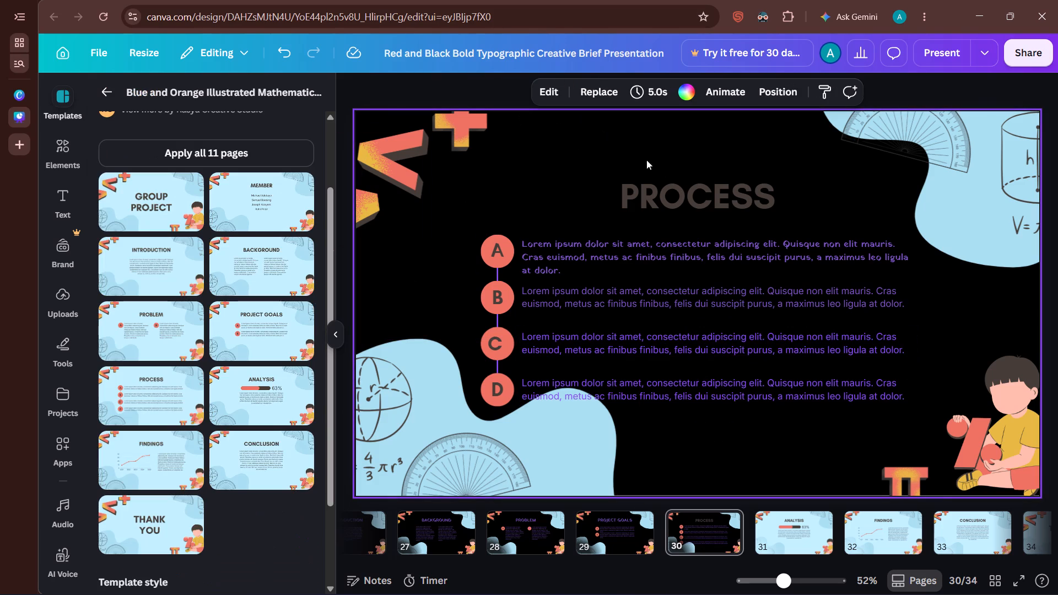
{"action": "left_click", "coordinate": [678, 186]}
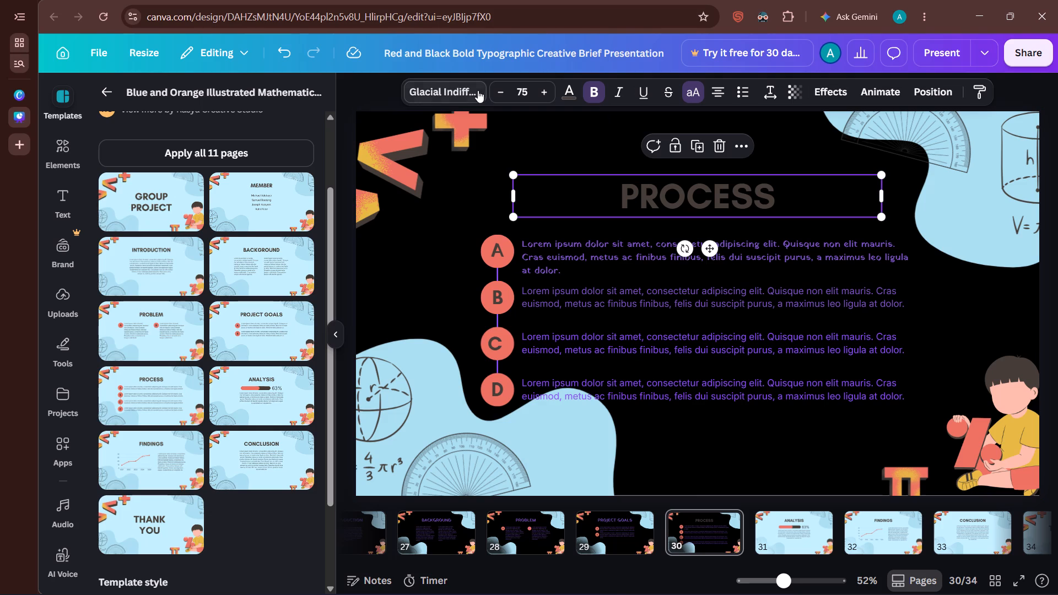
{"action": "left_click", "coordinate": [463, 93]}
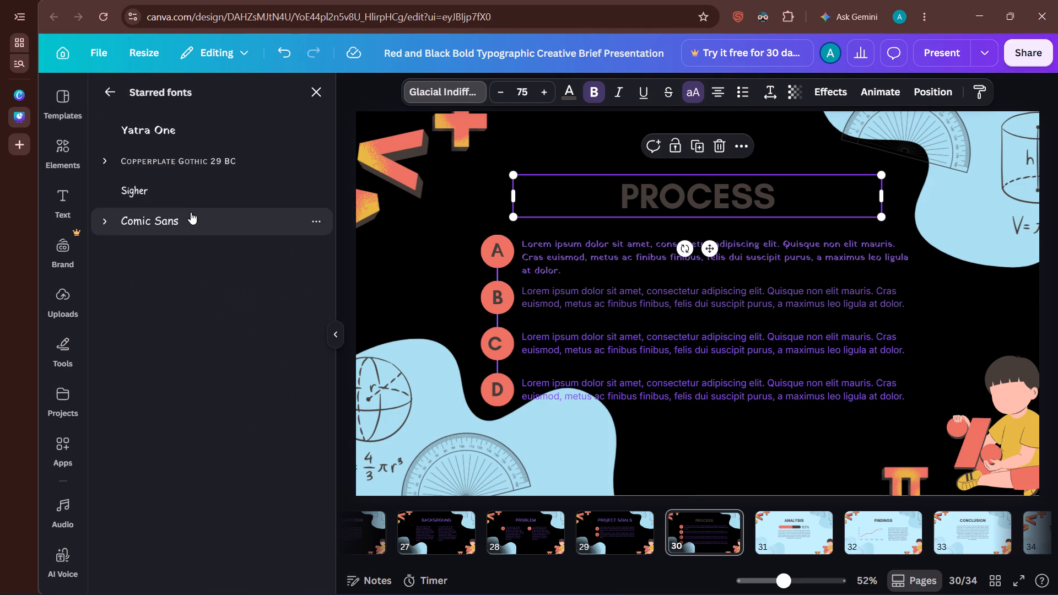
{"action": "left_click", "coordinate": [220, 132]}
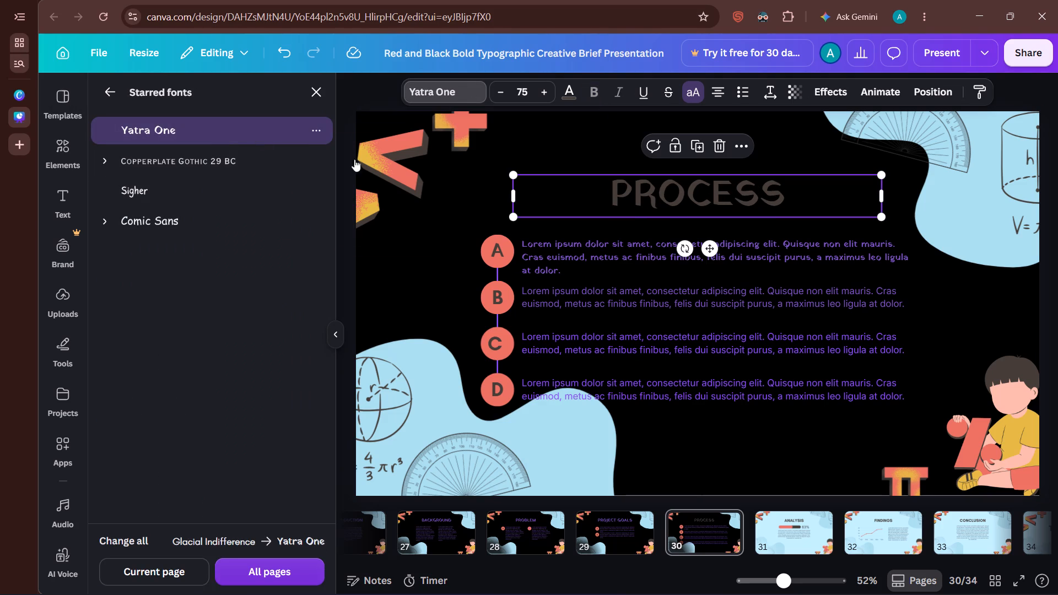
{"action": "left_click", "coordinate": [590, 289]}
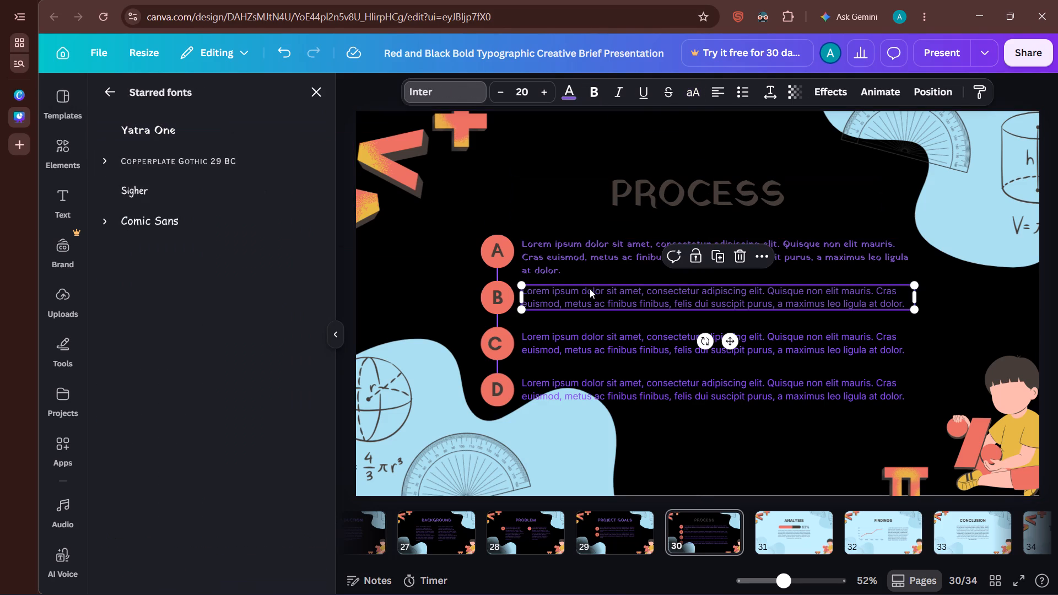
{"action": "left_click", "coordinate": [227, 126]}
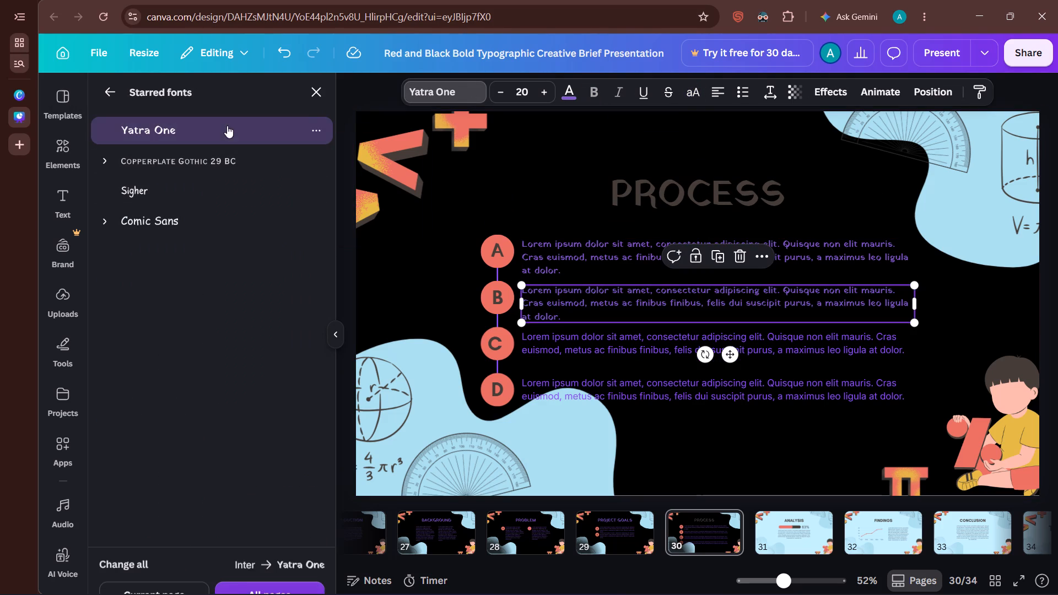
{"action": "left_click", "coordinate": [608, 330]}
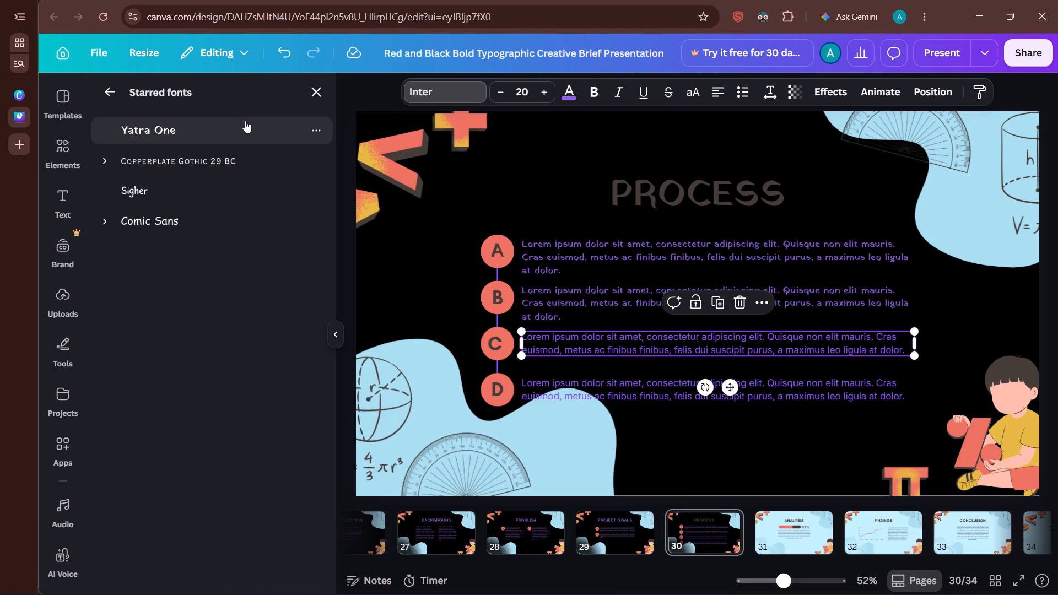
{"action": "left_click", "coordinate": [222, 134]}
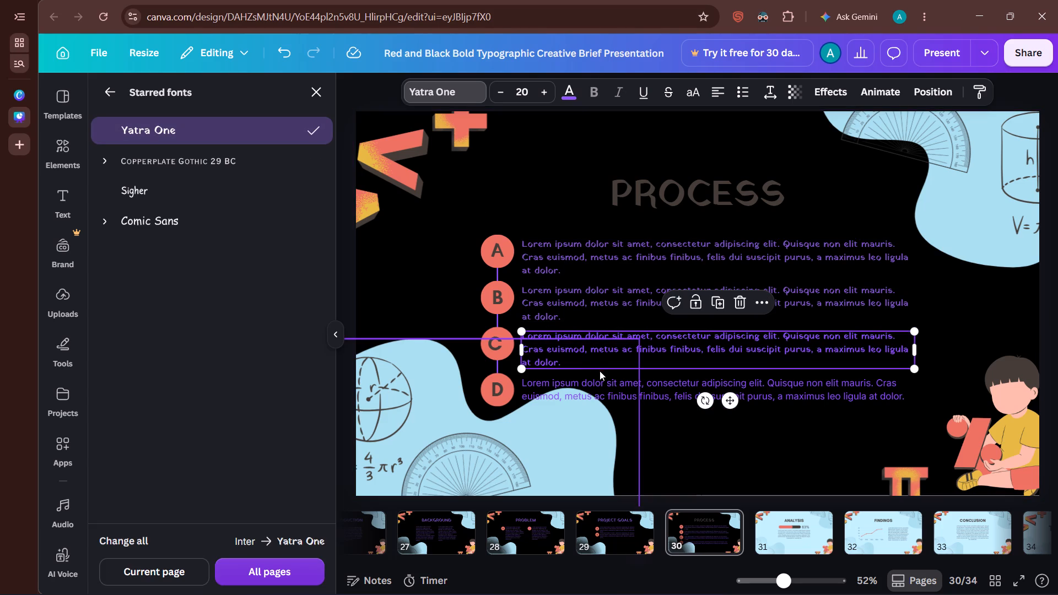
{"action": "left_click", "coordinate": [607, 378]}
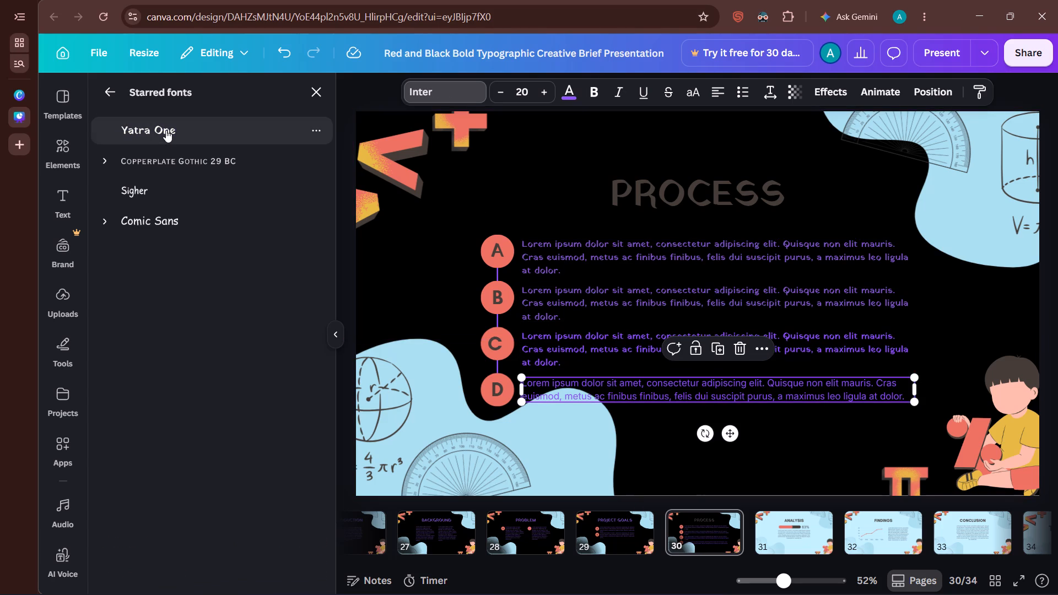
{"action": "left_click", "coordinate": [165, 130]}
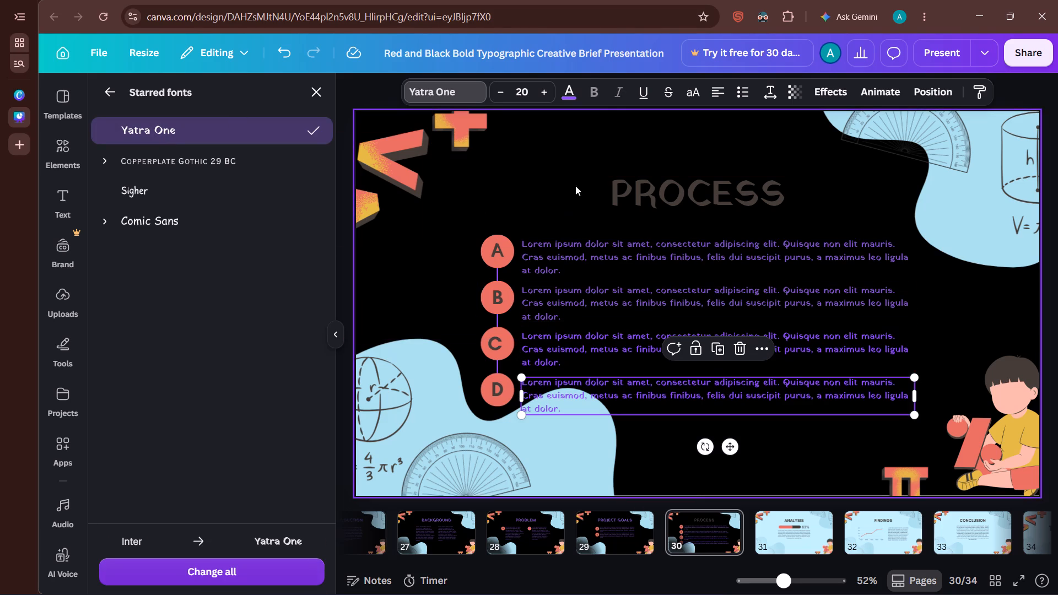
Change the Process heading's text colour on page 30 to purple #7f59cb.
{"action": "left_click", "coordinate": [373, 85]}
{"action": "left_click", "coordinate": [373, 85]}
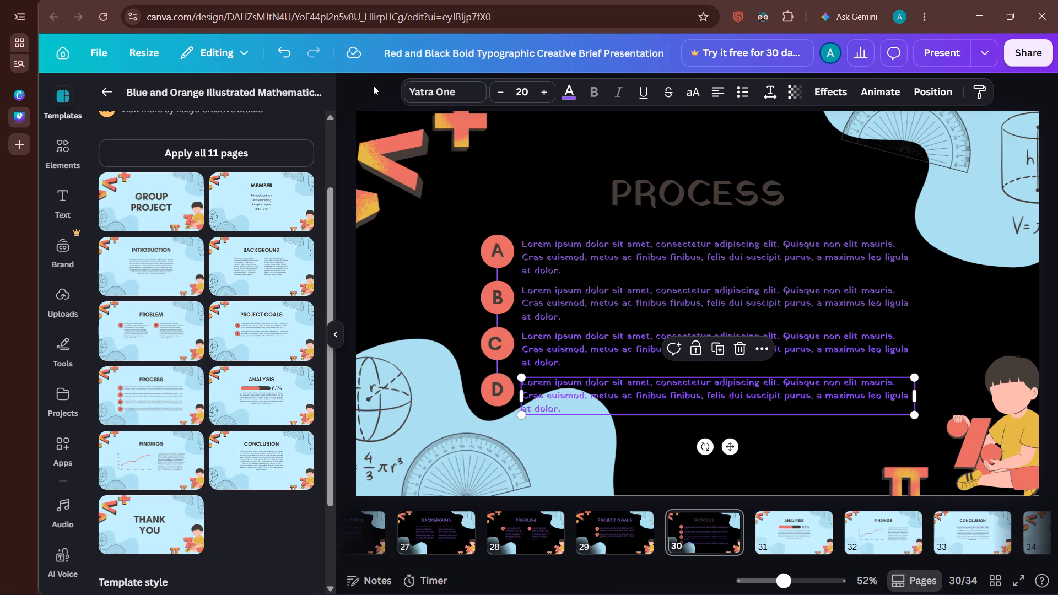
{"action": "left_click", "coordinate": [771, 180]}
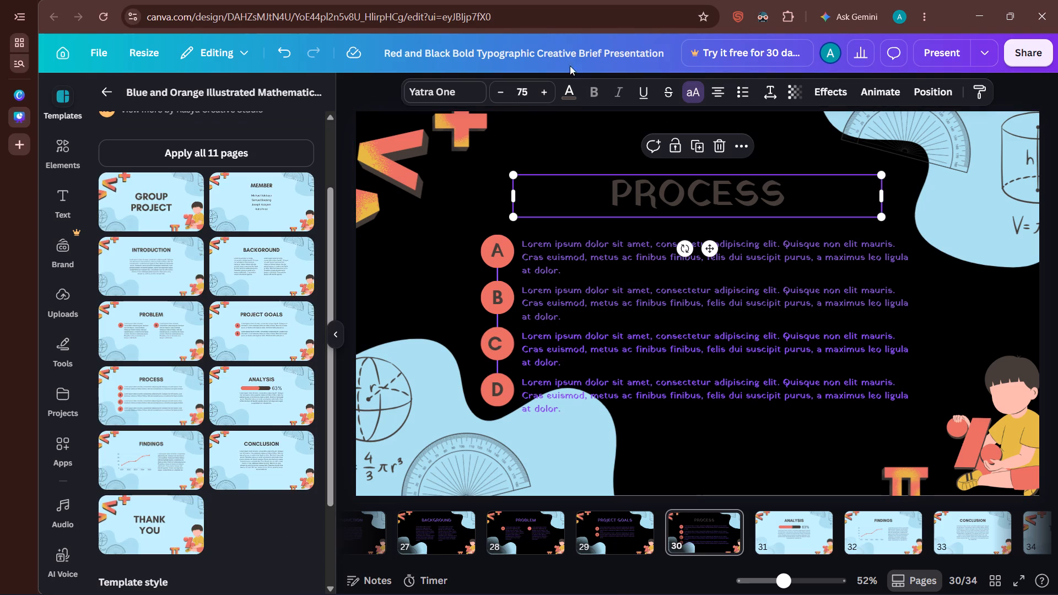
{"action": "left_click", "coordinate": [568, 90]}
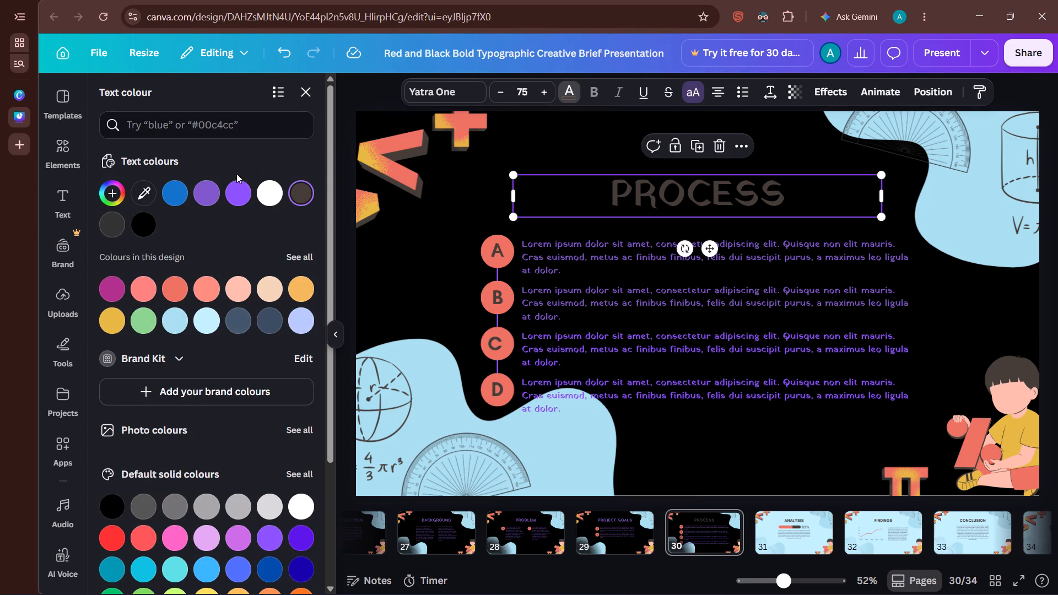
{"action": "left_click", "coordinate": [218, 194]}
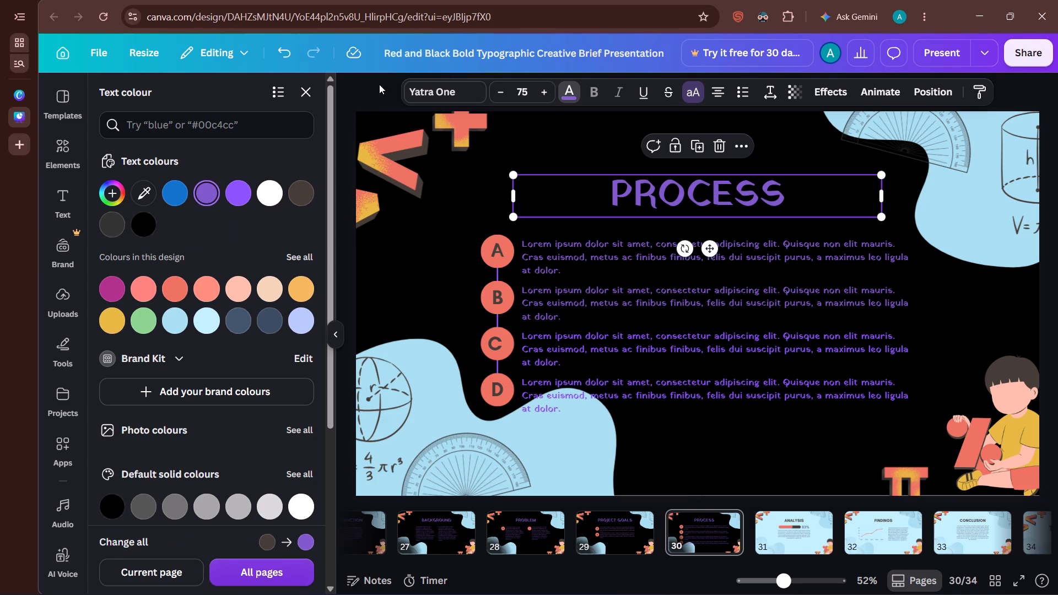
{"action": "left_click", "coordinate": [380, 97]}
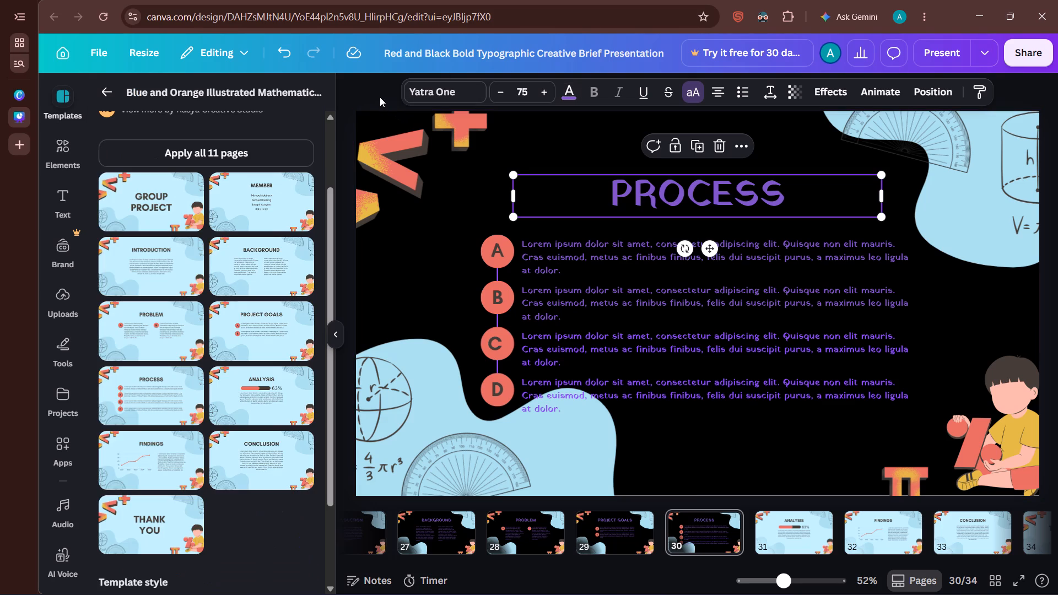
{"action": "left_click", "coordinate": [380, 97]}
Change the background colour of the Analysis slide on page 31 to purple #7f59cb.
{"action": "key", "text": "Right"}
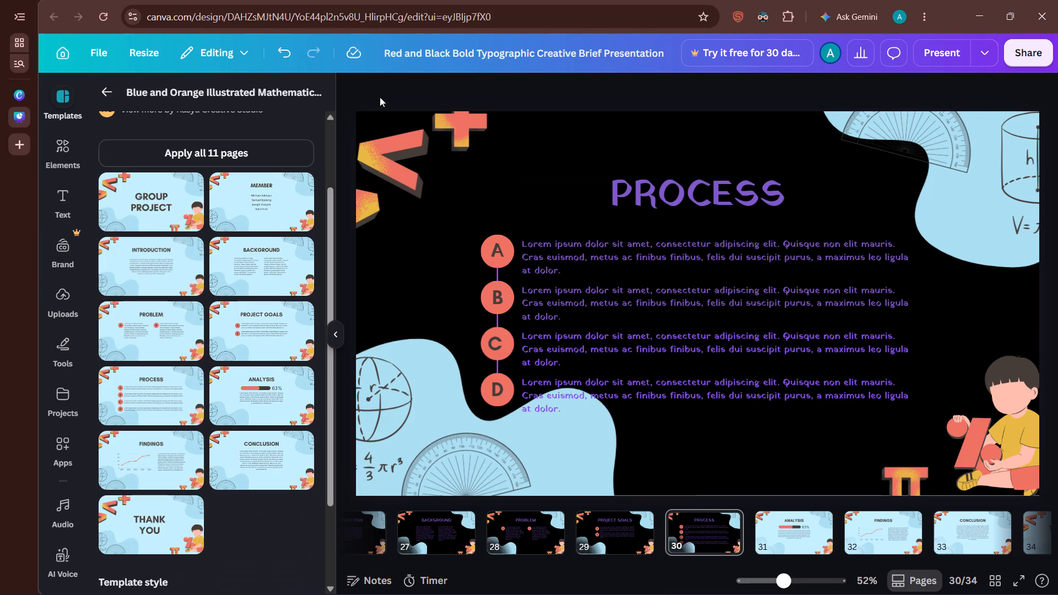
{"action": "left_click", "coordinate": [560, 185]}
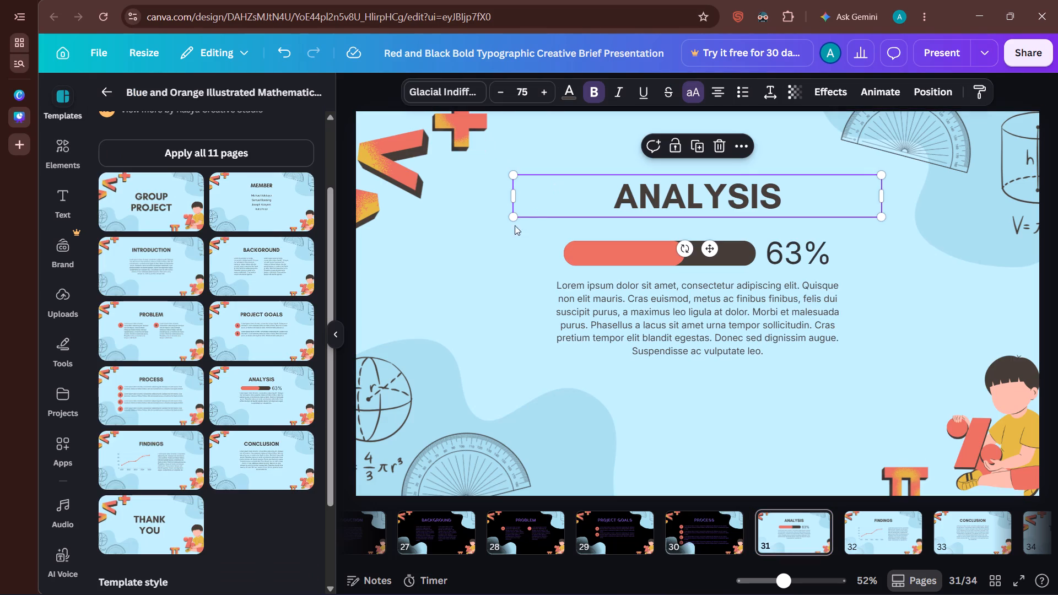
{"action": "left_click", "coordinate": [484, 253]}
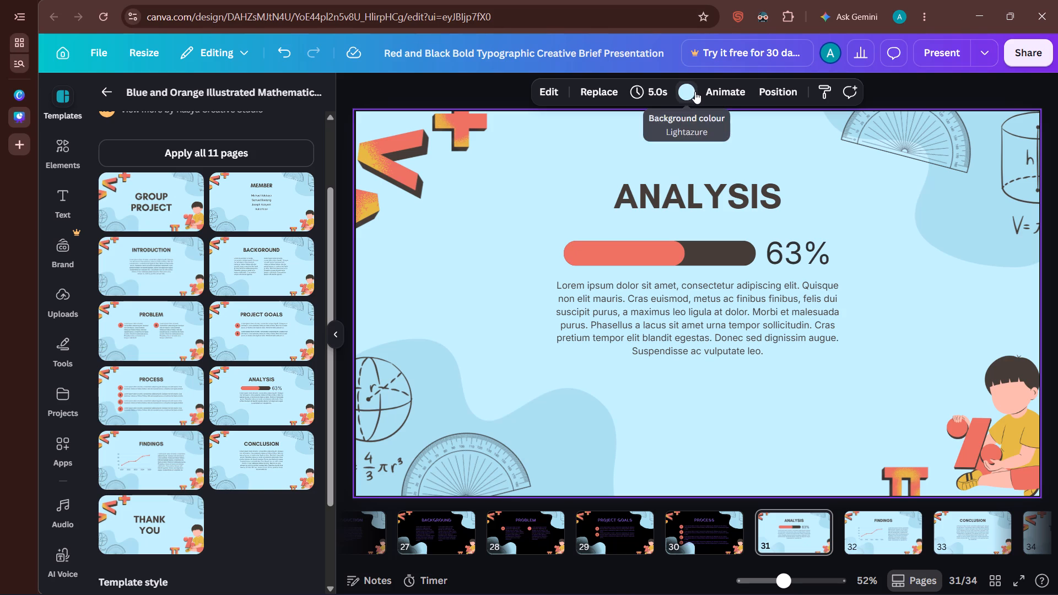
{"action": "left_click", "coordinate": [693, 94]}
{"action": "left_click", "coordinate": [298, 249]}
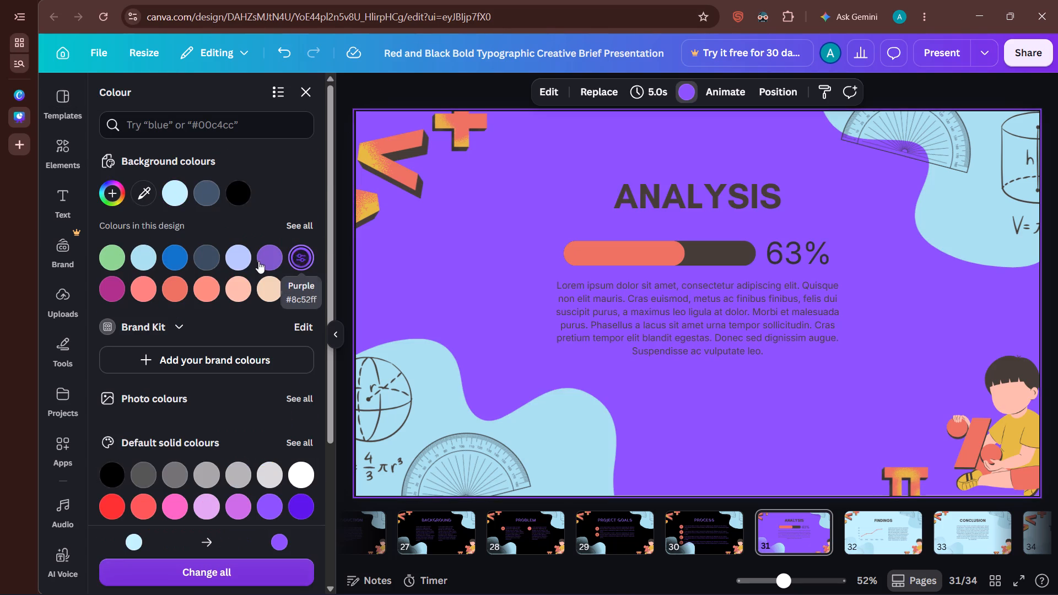
{"action": "left_click", "coordinate": [258, 262]}
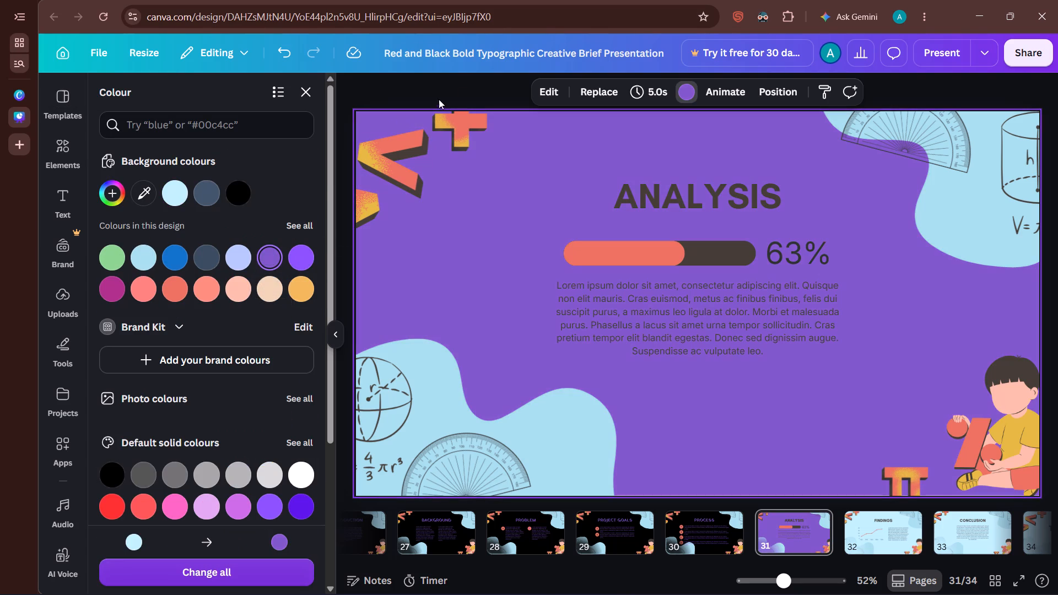
{"action": "left_click", "coordinate": [465, 88]}
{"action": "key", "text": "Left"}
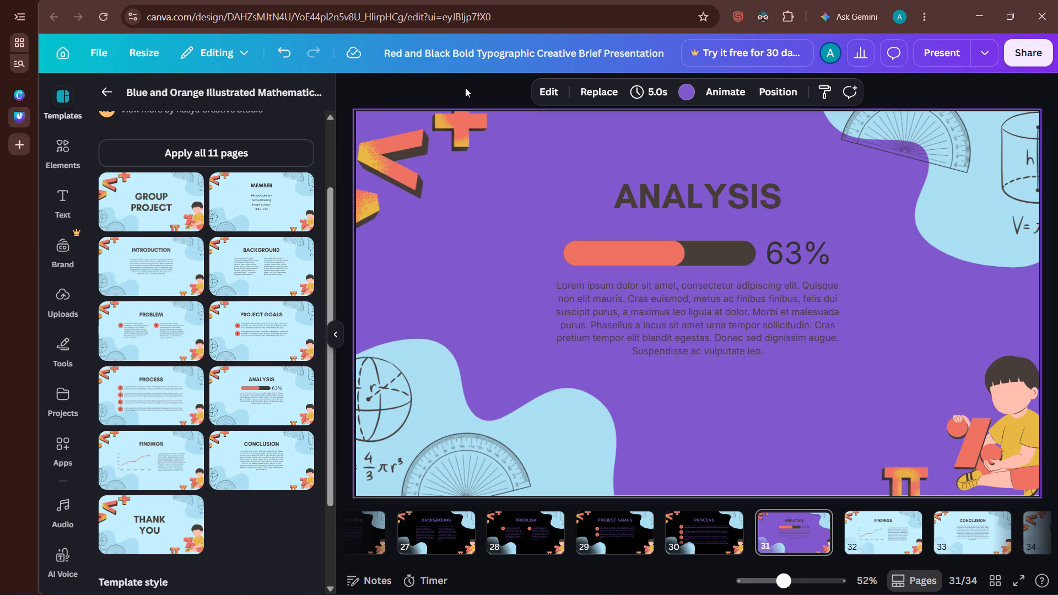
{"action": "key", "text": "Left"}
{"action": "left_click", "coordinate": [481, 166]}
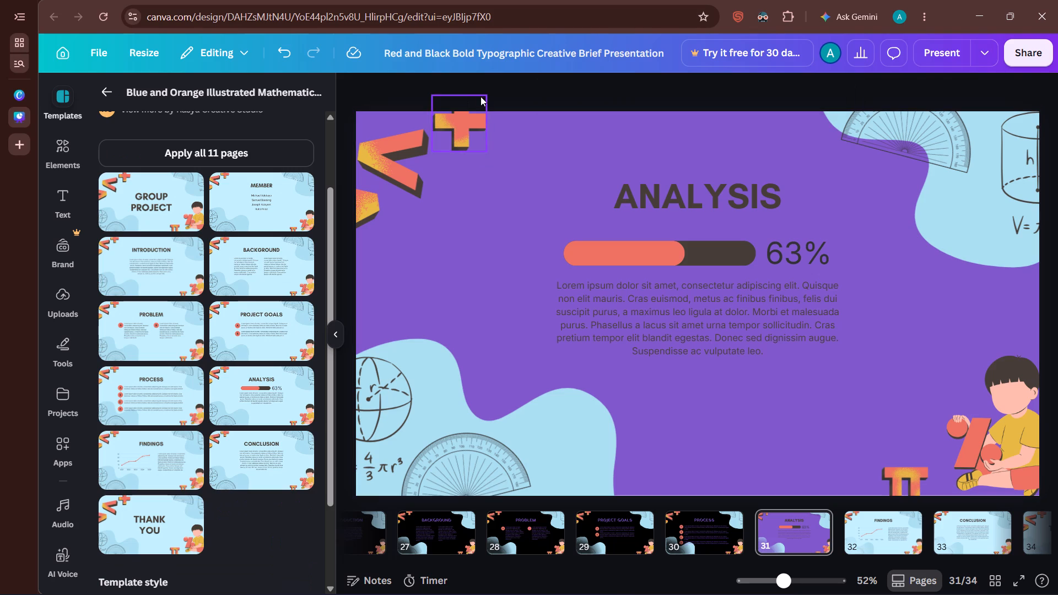
Change the background colour of the Analysis slide on page 31 to black.
{"action": "left_click", "coordinate": [481, 92]}
{"action": "key", "text": "Left"}
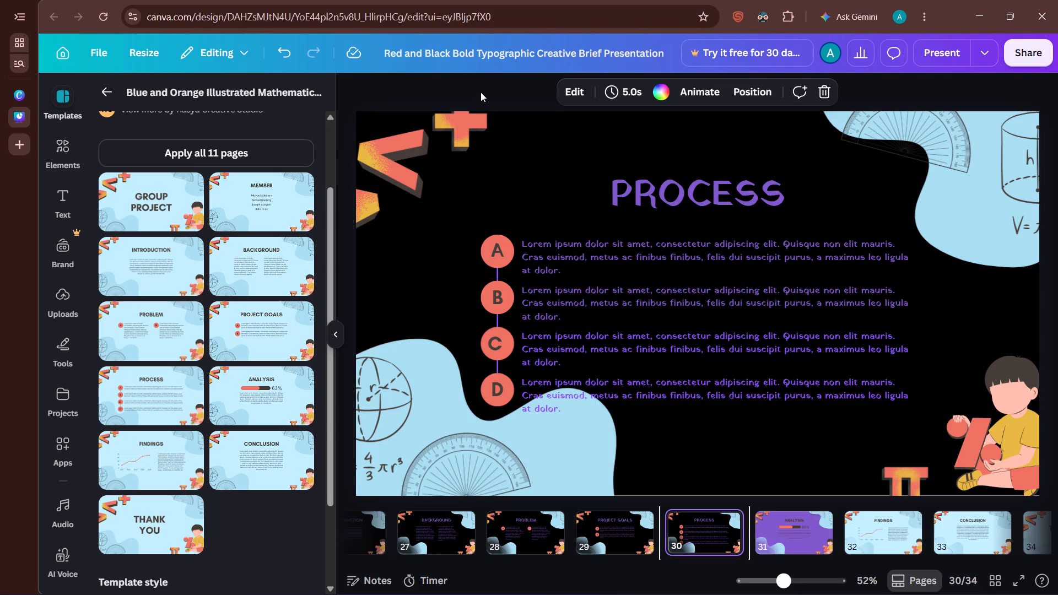
{"action": "key", "text": "Right"}
{"action": "left_click", "coordinate": [615, 157]}
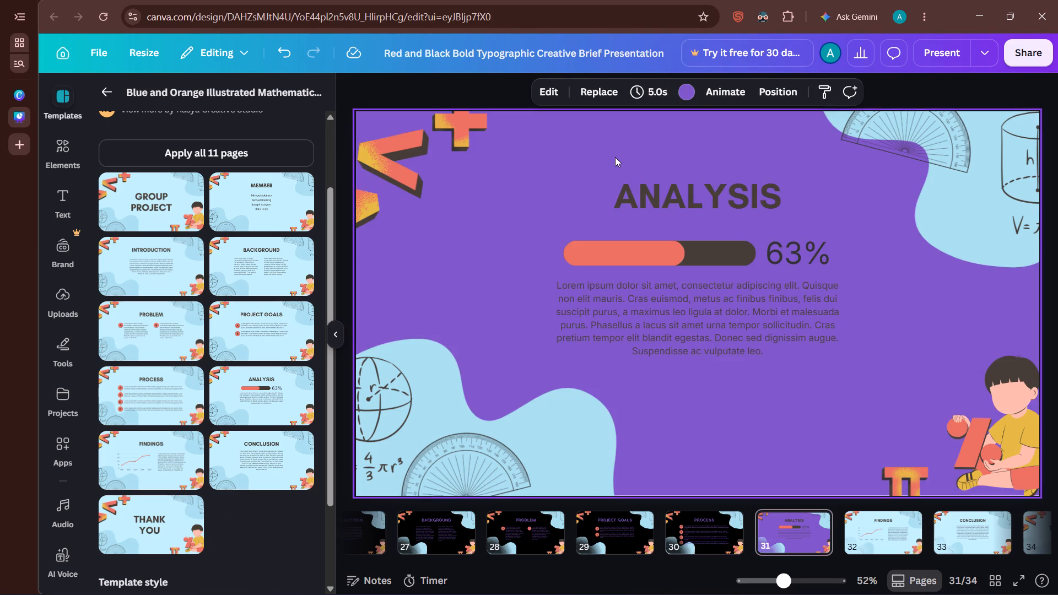
{"action": "left_click", "coordinate": [682, 89]}
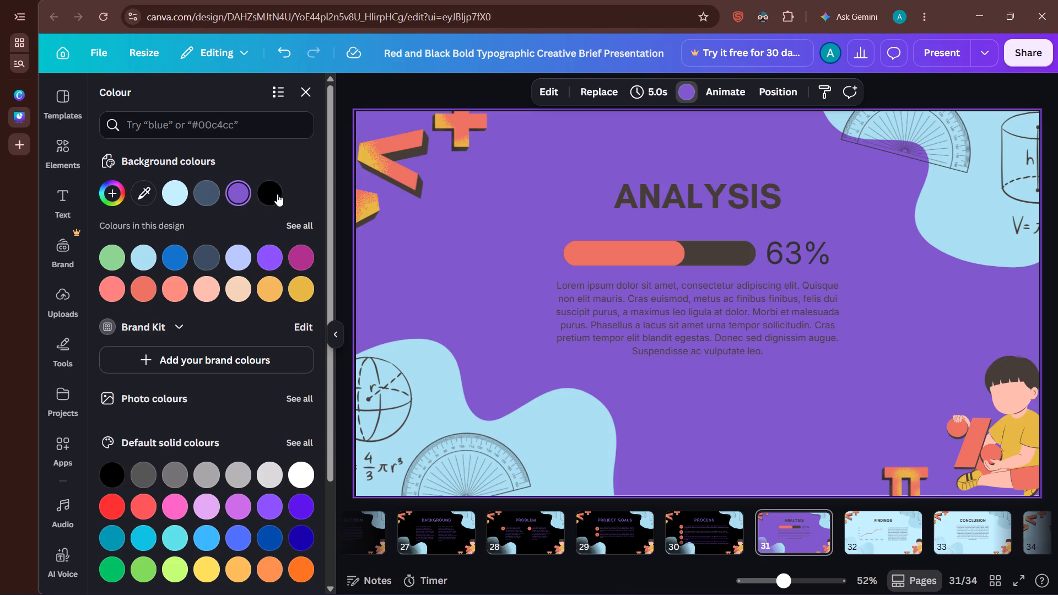
{"action": "left_click", "coordinate": [276, 194]}
Set the Analysis heading and the body paragraph on page 31 to the Yatra One font.
{"action": "left_click", "coordinate": [679, 178]}
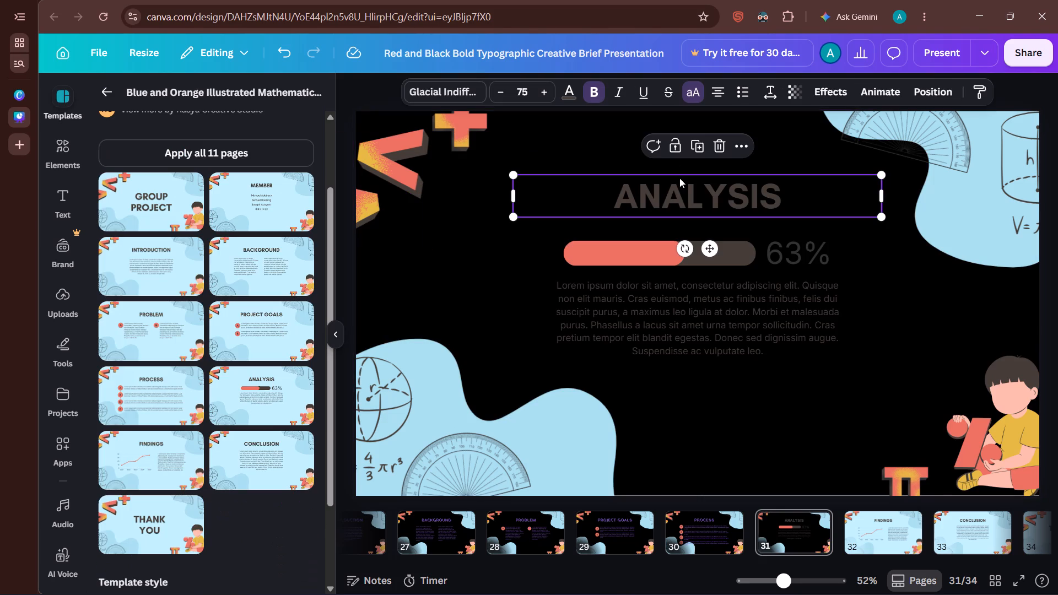
{"action": "left_click", "coordinate": [467, 93]}
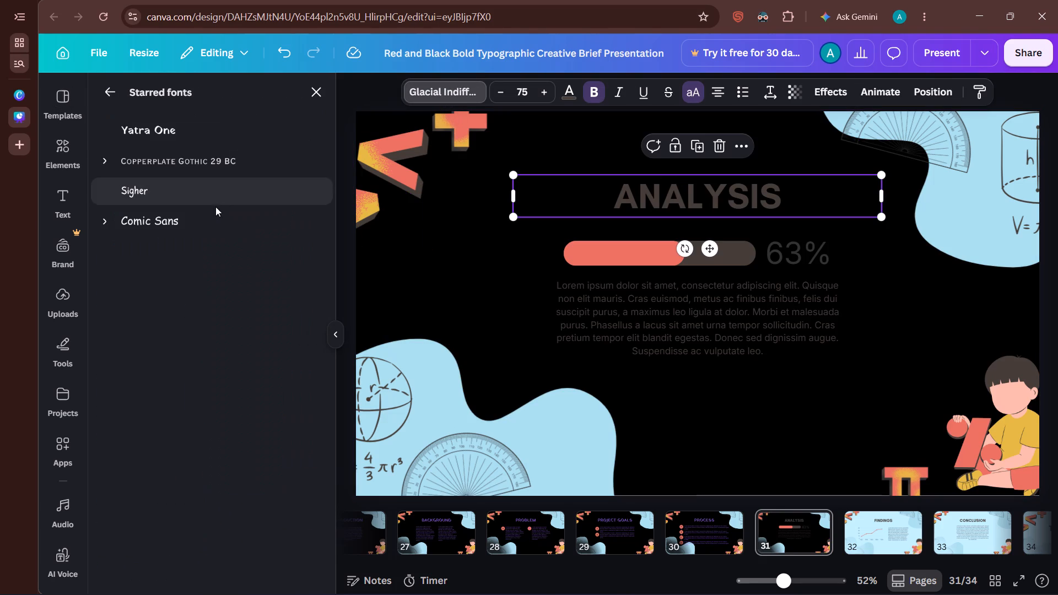
{"action": "left_click", "coordinate": [230, 130]}
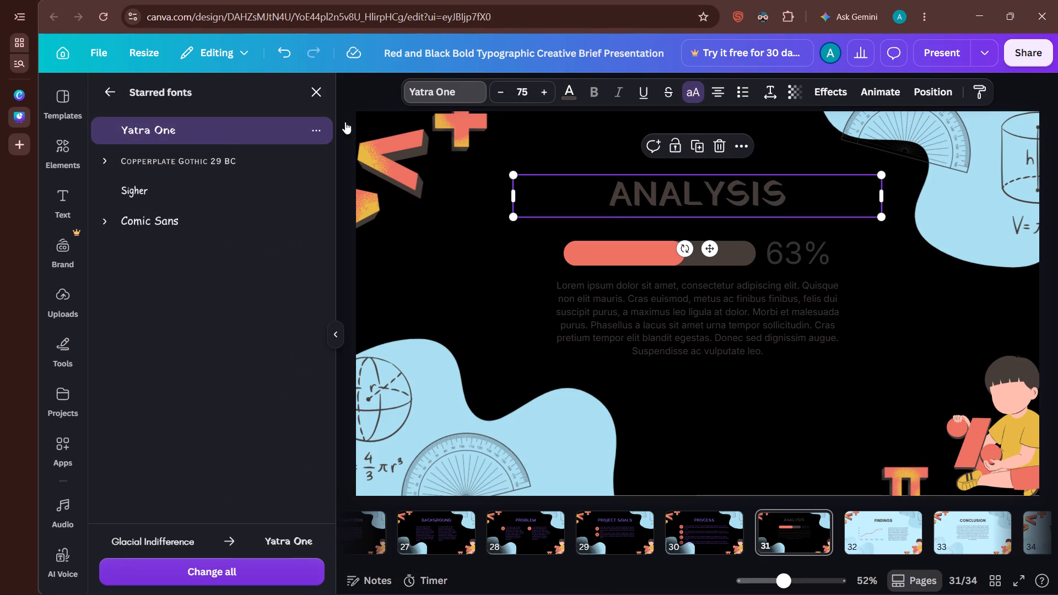
{"action": "left_click", "coordinate": [661, 248]}
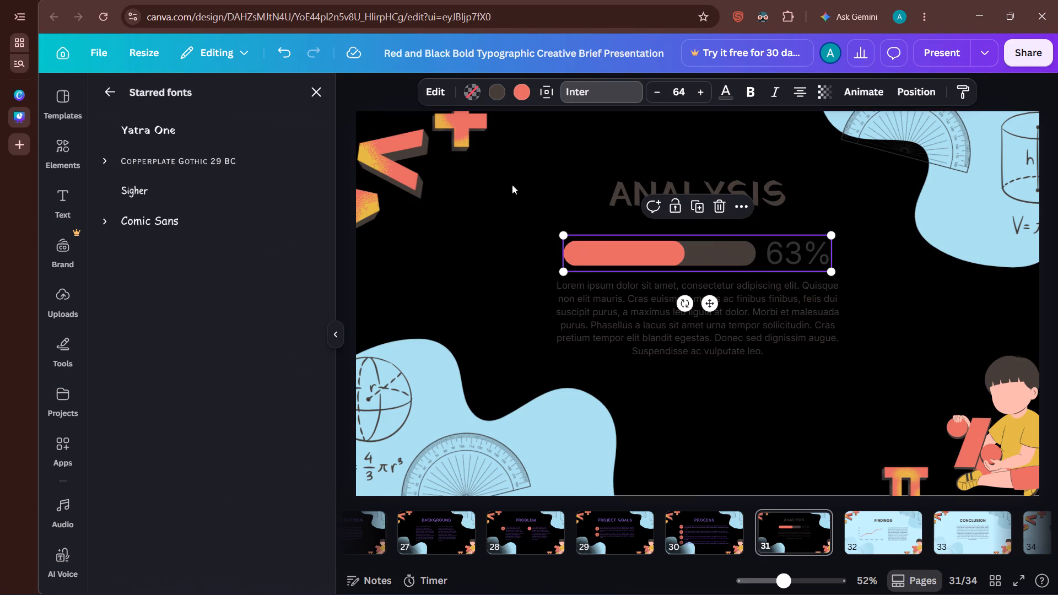
{"action": "left_click", "coordinate": [624, 311]}
{"action": "left_click", "coordinate": [223, 138]}
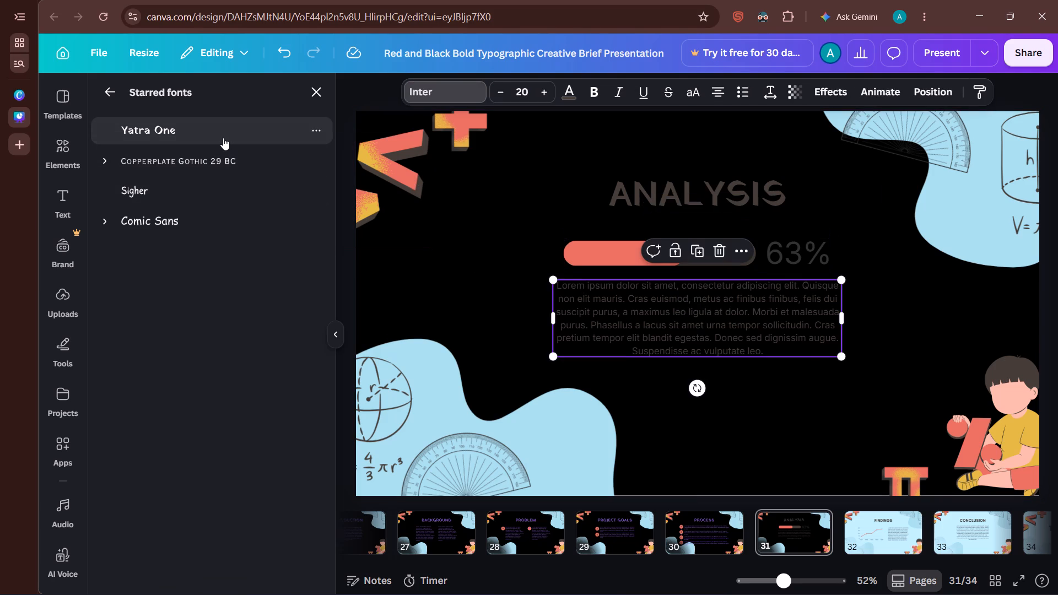
Colour the Analysis slide's body paragraph, heading and 63% progress label purple #7f59cb.
{"action": "left_click", "coordinate": [565, 94]}
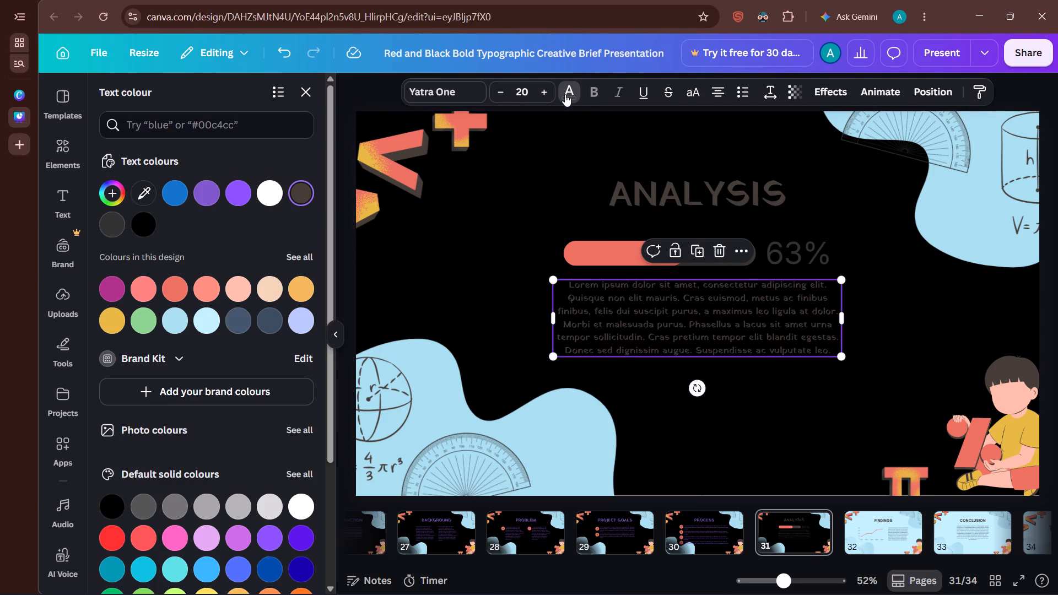
{"action": "left_click", "coordinate": [206, 193]}
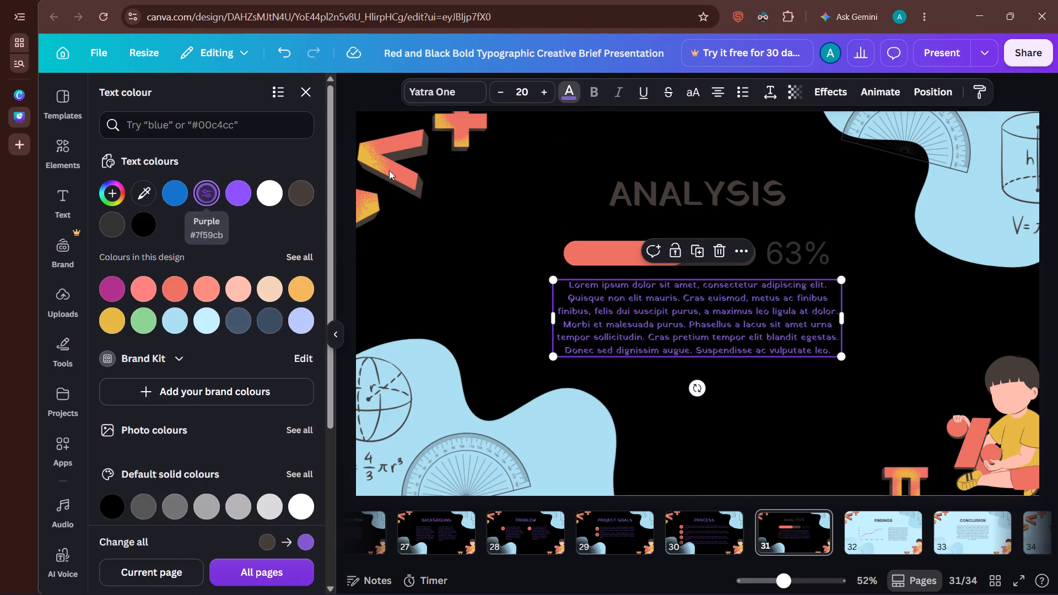
{"action": "left_click", "coordinate": [660, 182]}
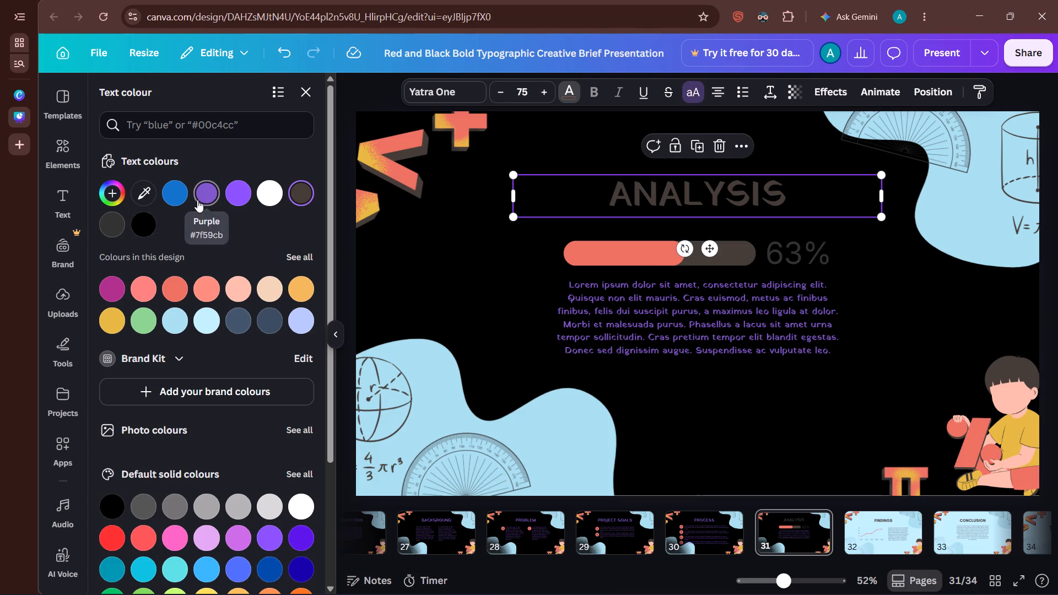
{"action": "left_click", "coordinate": [196, 200]}
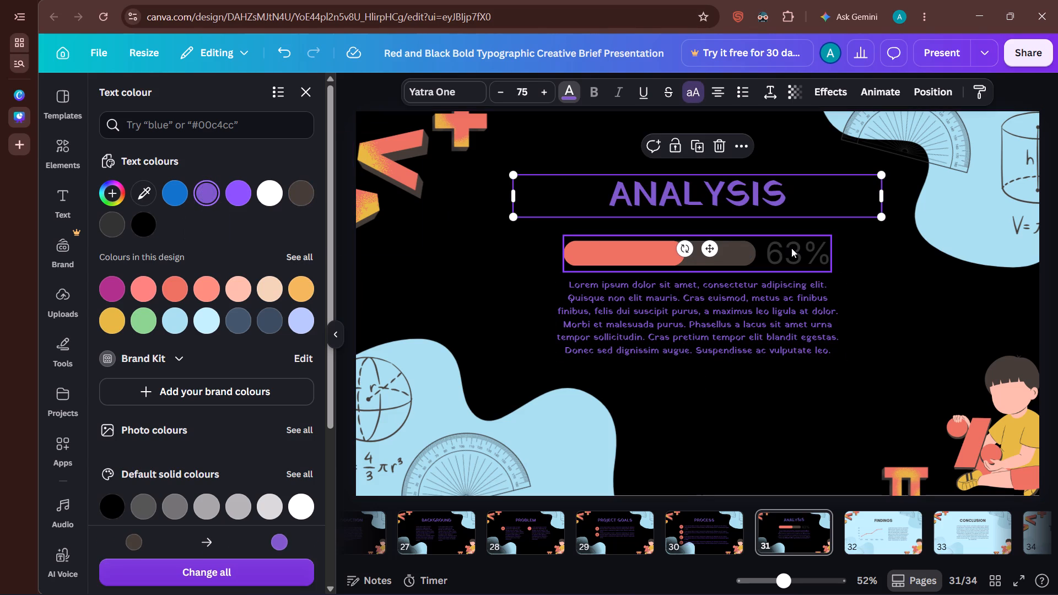
{"action": "left_click", "coordinate": [792, 248]}
{"action": "left_click", "coordinate": [203, 199]}
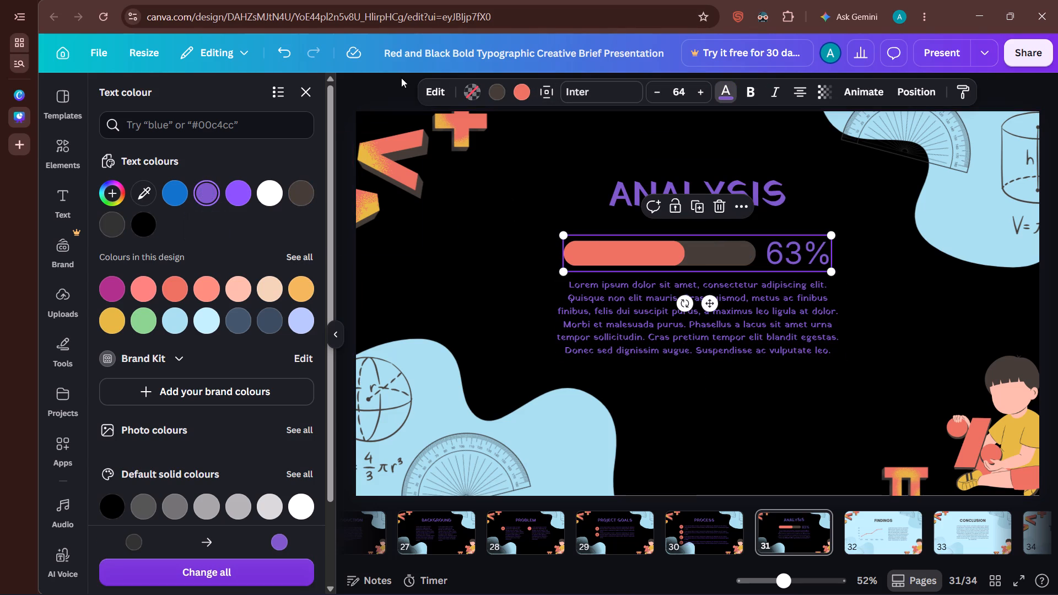
{"action": "left_click", "coordinate": [371, 89]}
{"action": "left_click", "coordinate": [371, 89]}
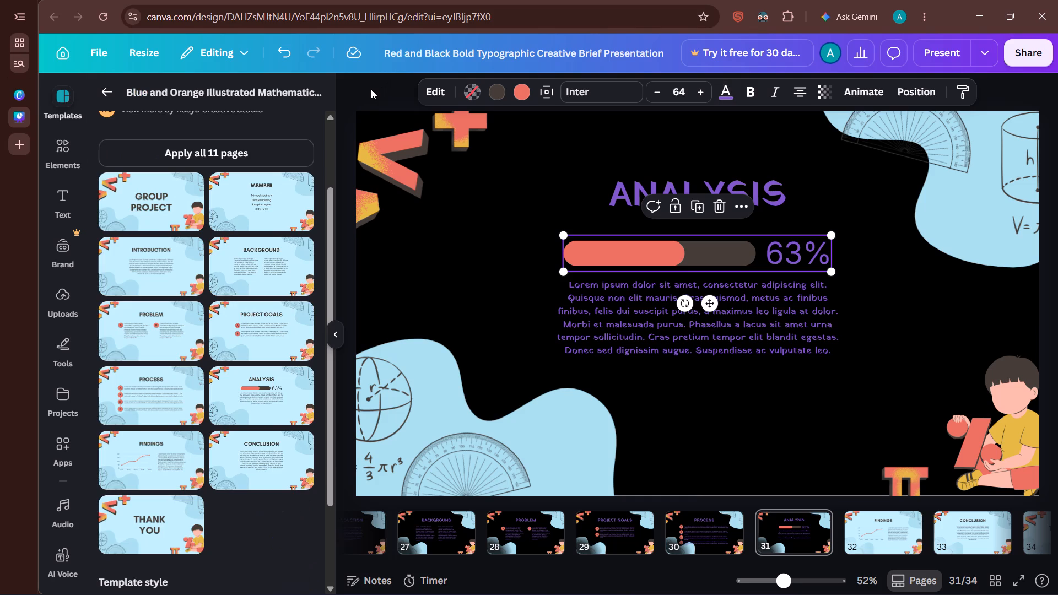
{"action": "left_click", "coordinate": [798, 397]}
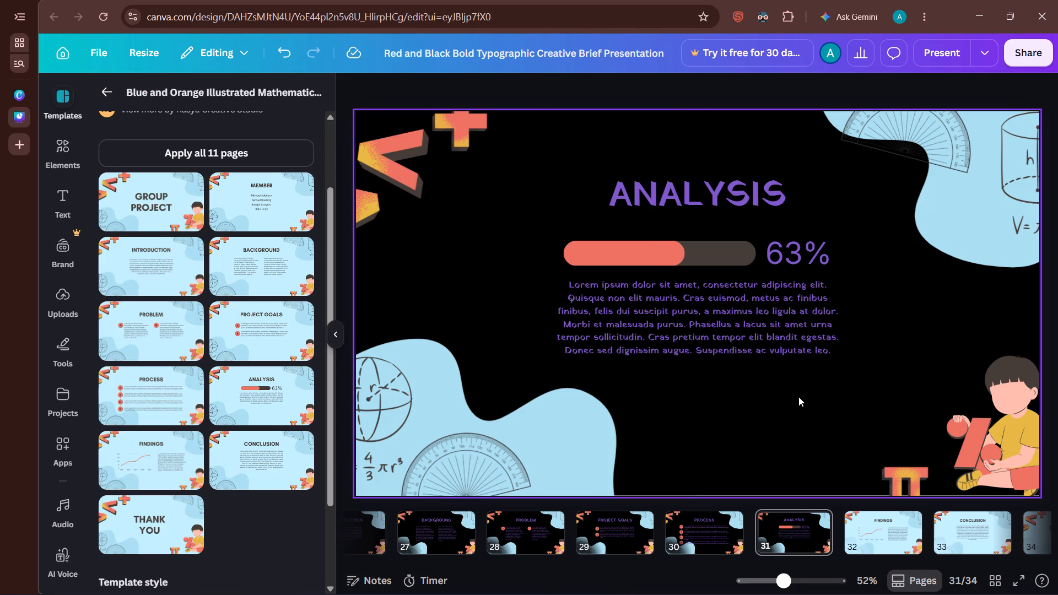
Change the background colour of the Findings slide on page 32 to black.
{"action": "left_click", "coordinate": [967, 90]}
{"action": "key", "text": "Right"}
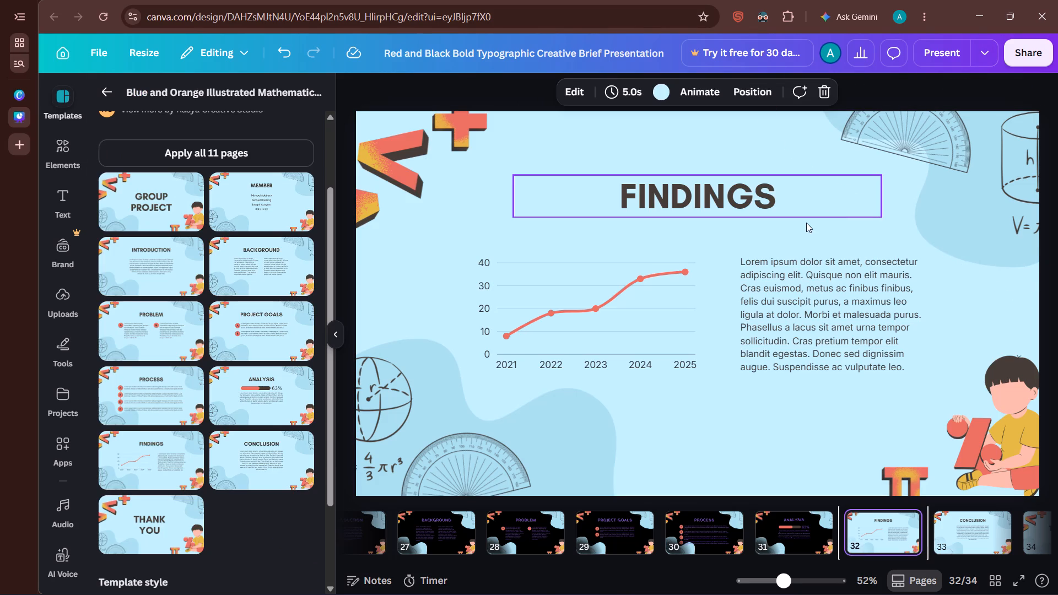
{"action": "left_click", "coordinate": [714, 381]}
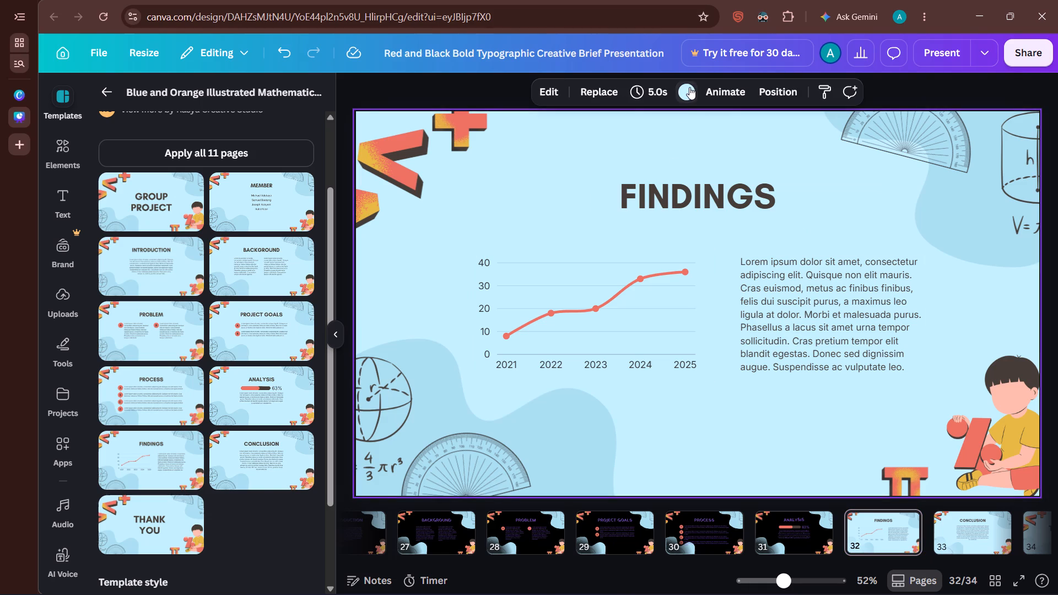
{"action": "left_click", "coordinate": [689, 86]}
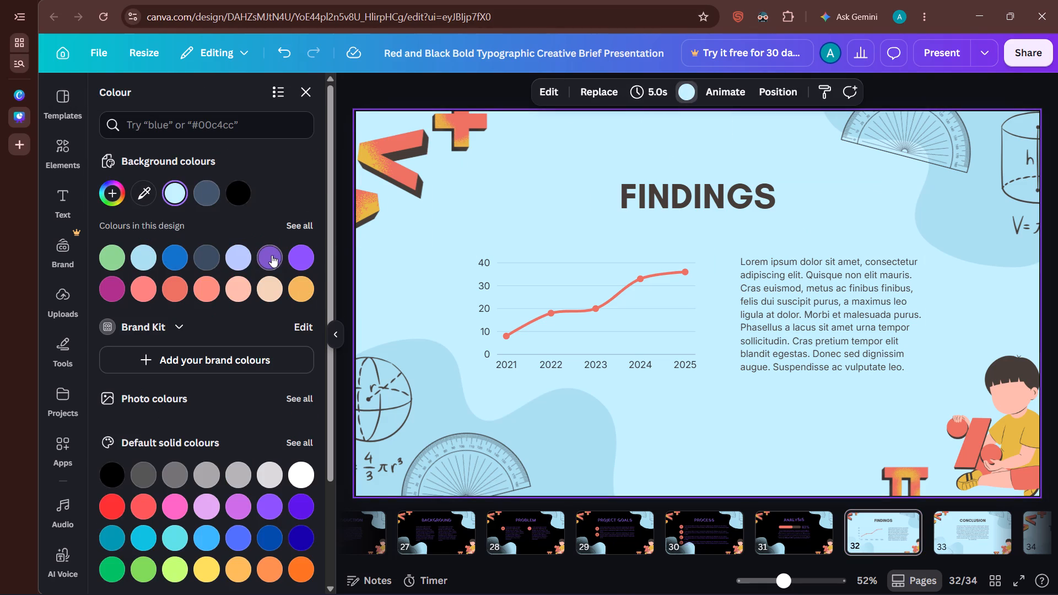
{"action": "left_click", "coordinate": [270, 256]}
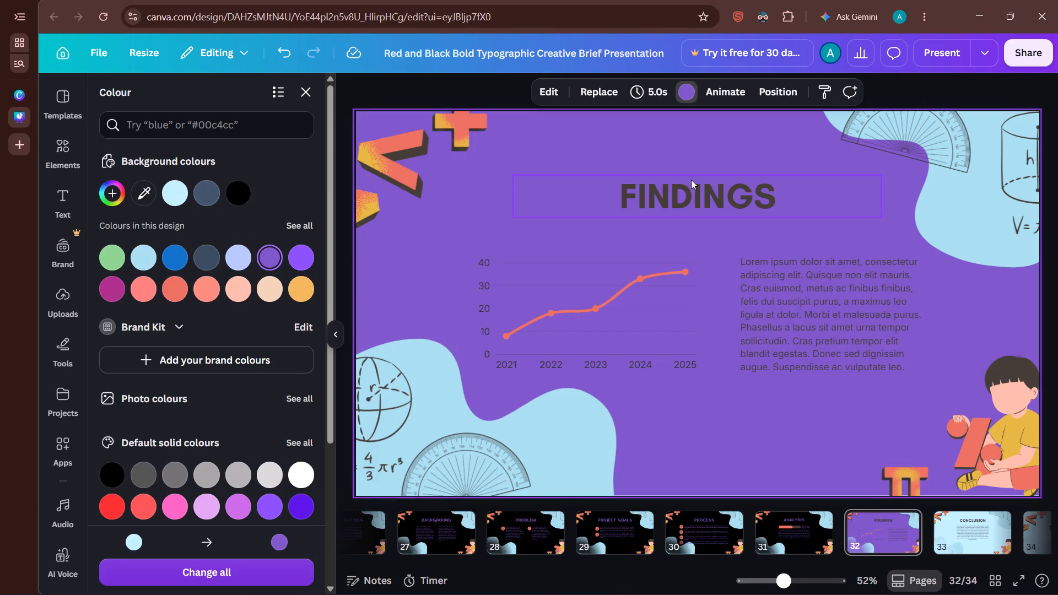
{"action": "left_click", "coordinate": [239, 199]}
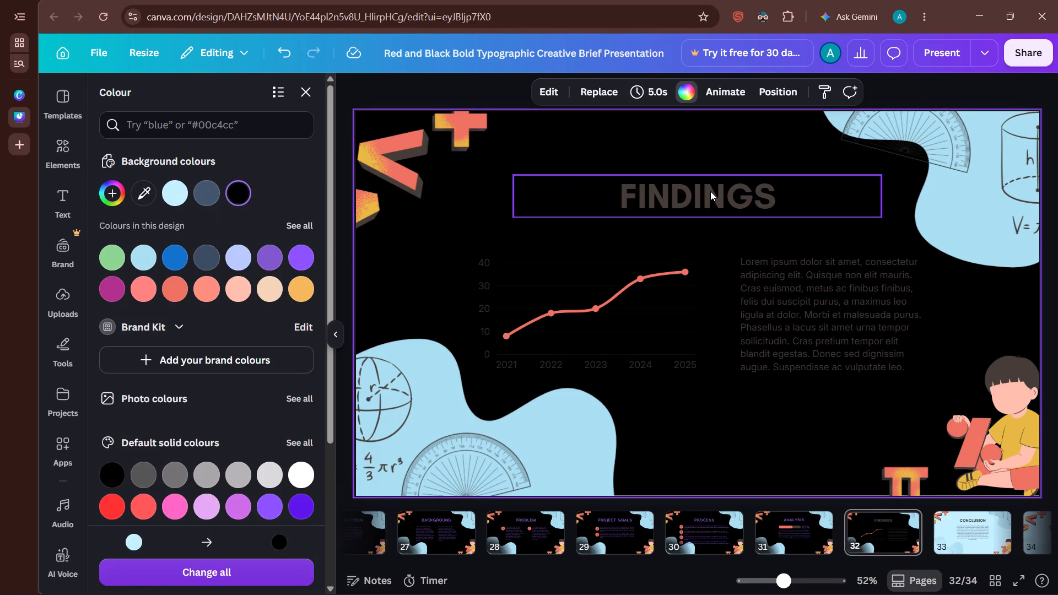
Set the Findings heading on page 32 to the Yatra One font in bright purple.
{"action": "left_click", "coordinate": [710, 191]}
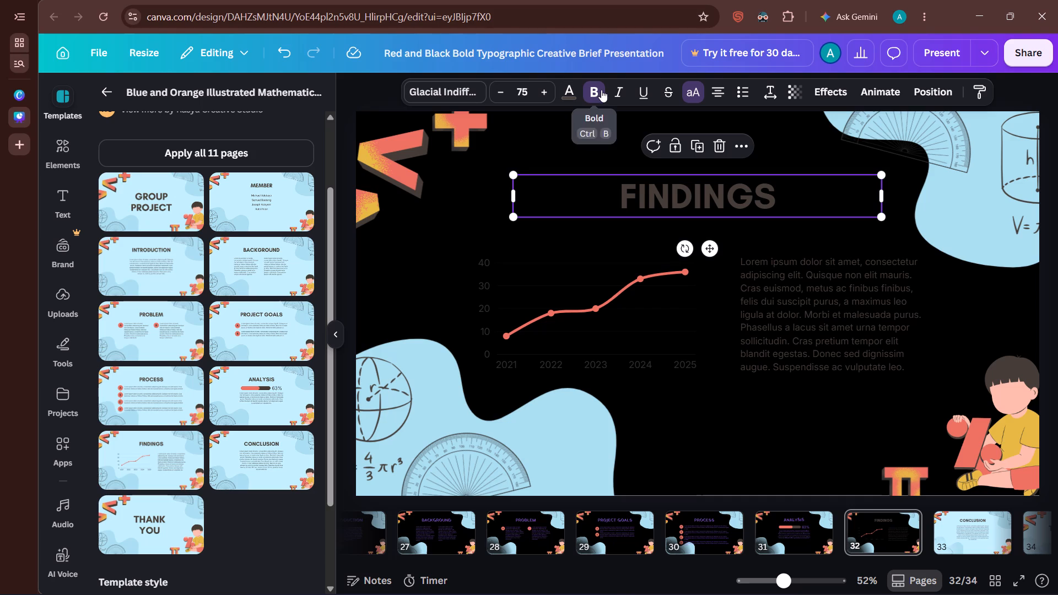
{"action": "left_click", "coordinate": [451, 85]}
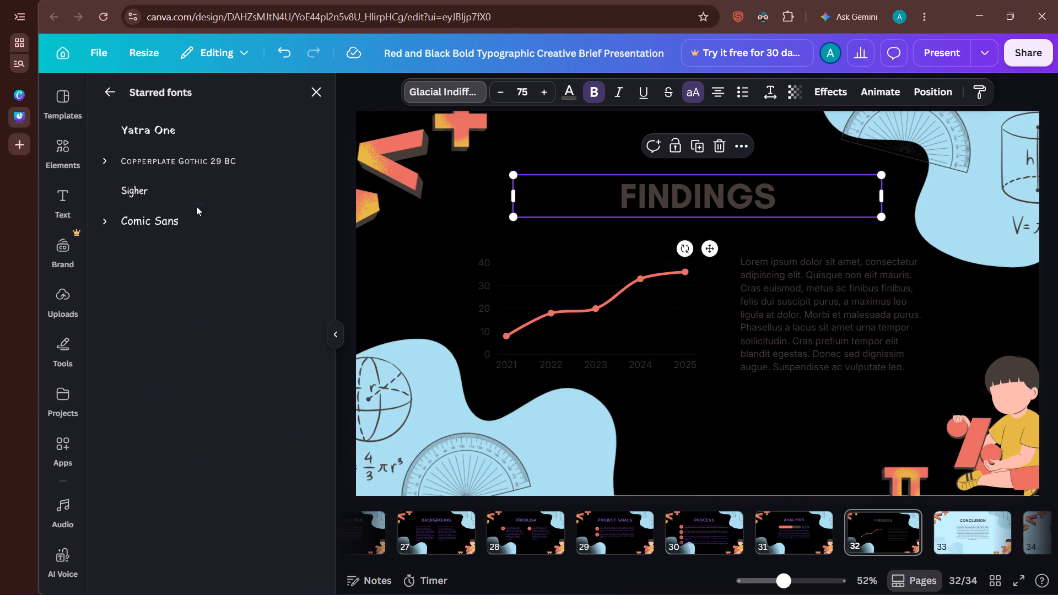
{"action": "left_click", "coordinate": [181, 130]}
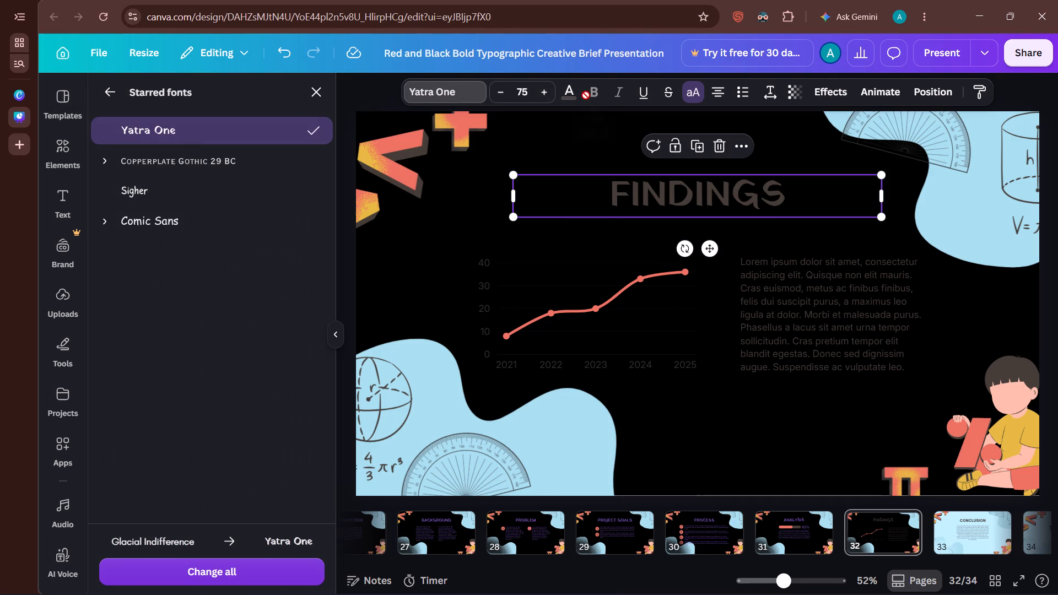
{"action": "left_click", "coordinate": [580, 93]}
{"action": "left_click", "coordinate": [576, 94]}
{"action": "left_click", "coordinate": [234, 199]}
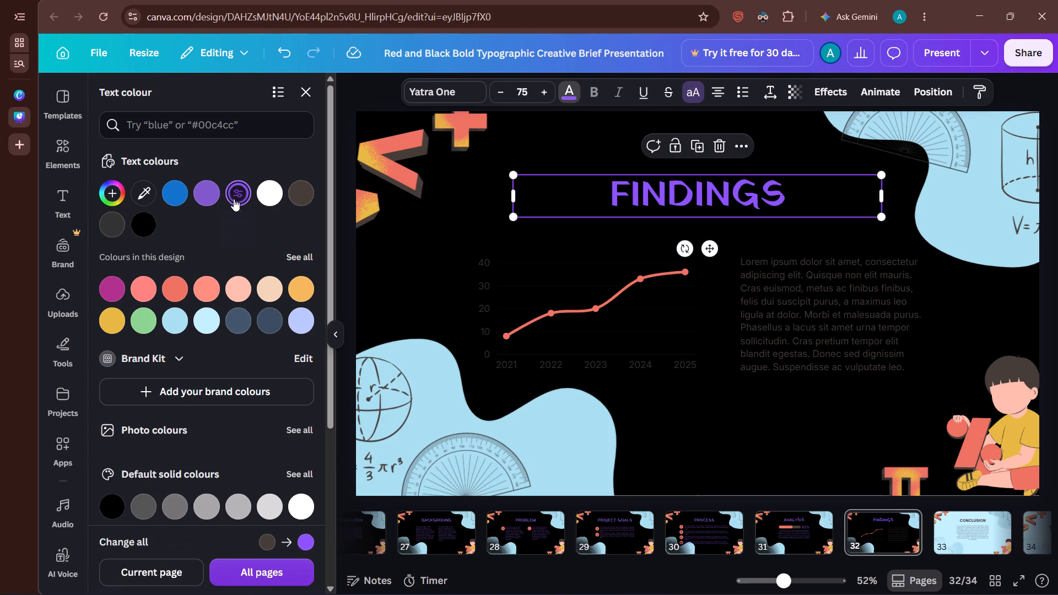
Restyle the body paragraph beside the Findings chart with bright purple text in the Yatra One font.
{"action": "left_click", "coordinate": [814, 266]}
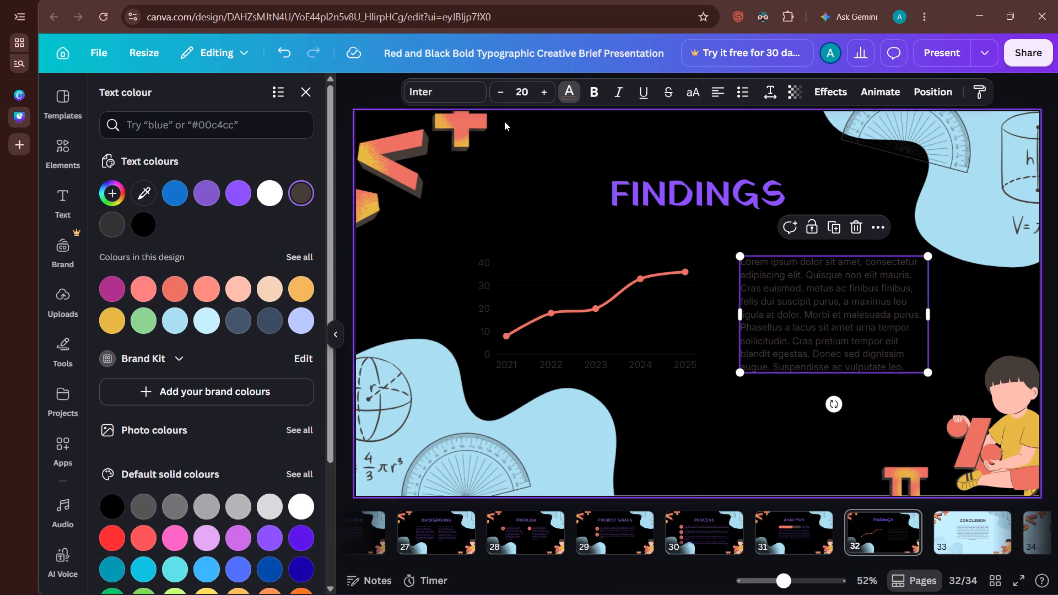
{"action": "left_click", "coordinate": [452, 90]}
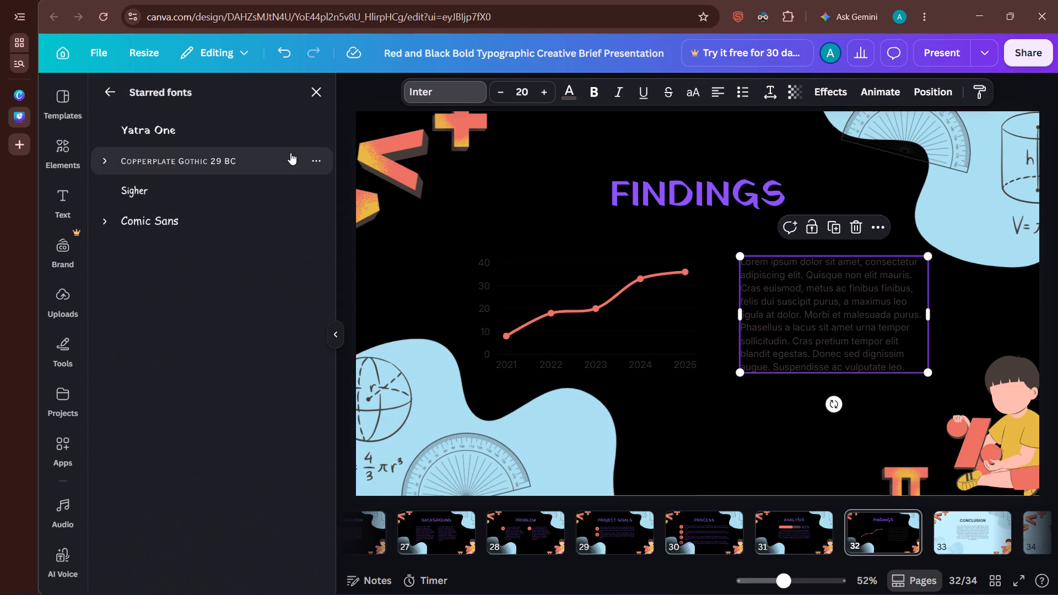
{"action": "left_click", "coordinate": [290, 153]}
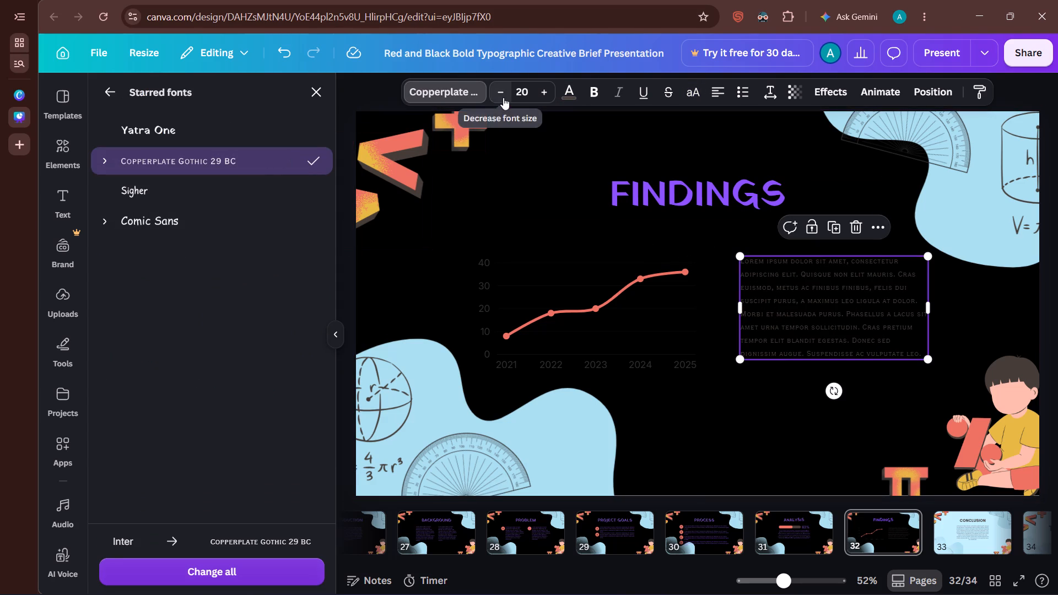
{"action": "left_click", "coordinate": [573, 88]}
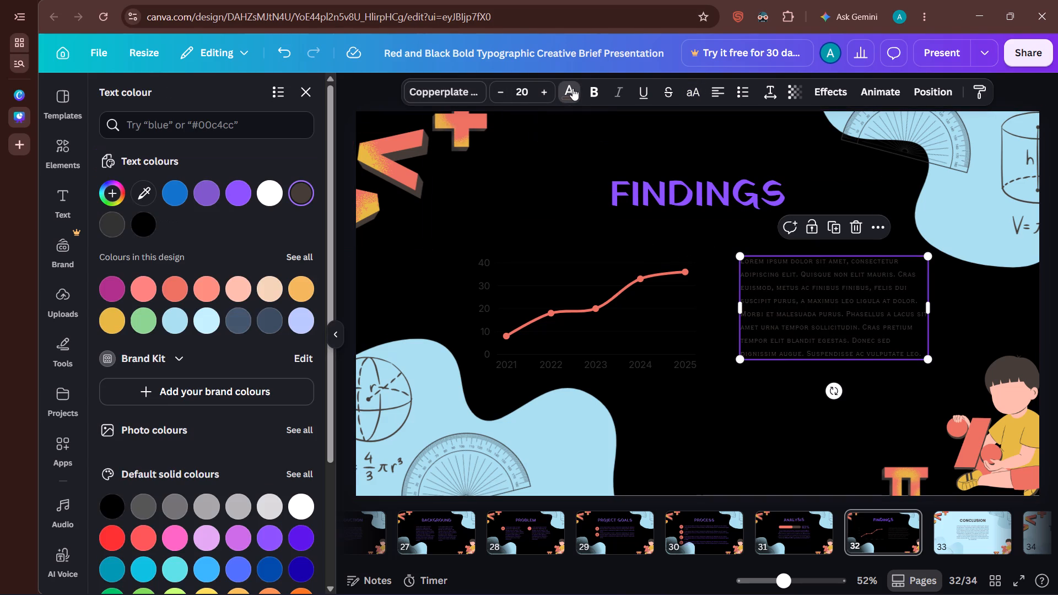
{"action": "left_click", "coordinate": [213, 192]}
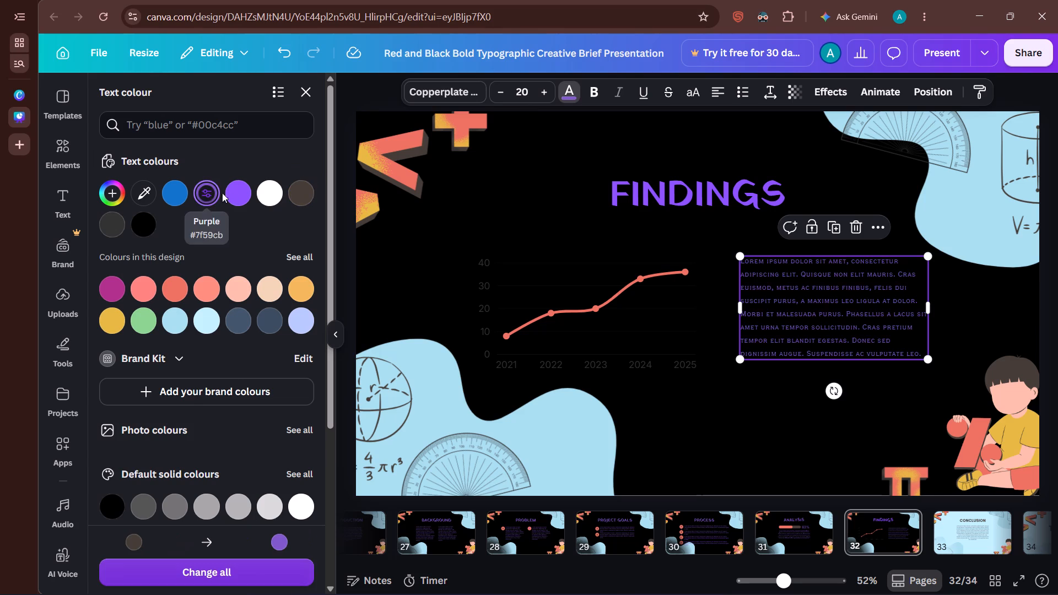
{"action": "left_click", "coordinate": [238, 196]}
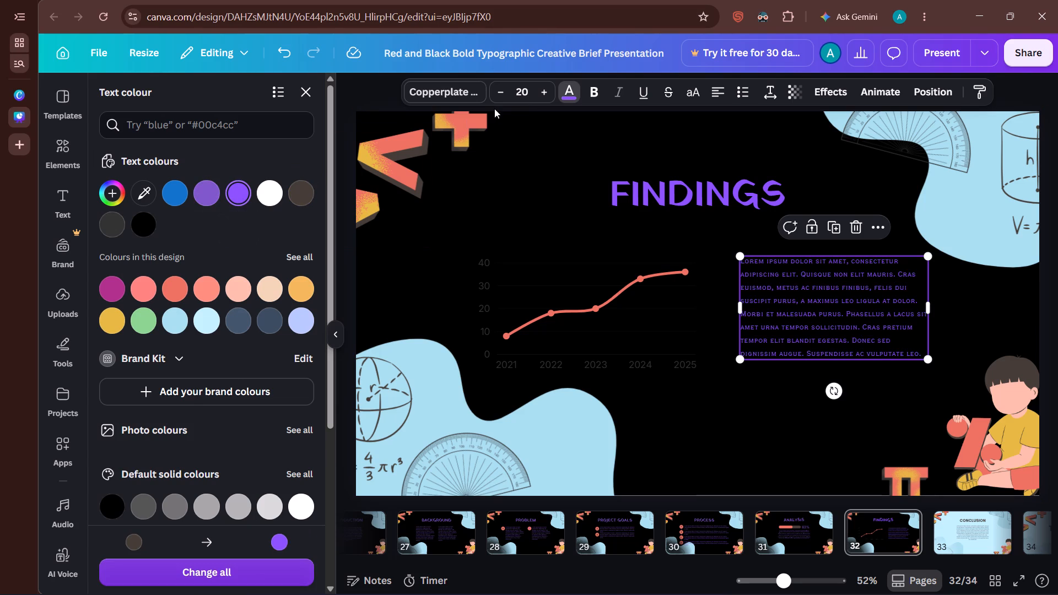
{"action": "left_click", "coordinate": [459, 101]}
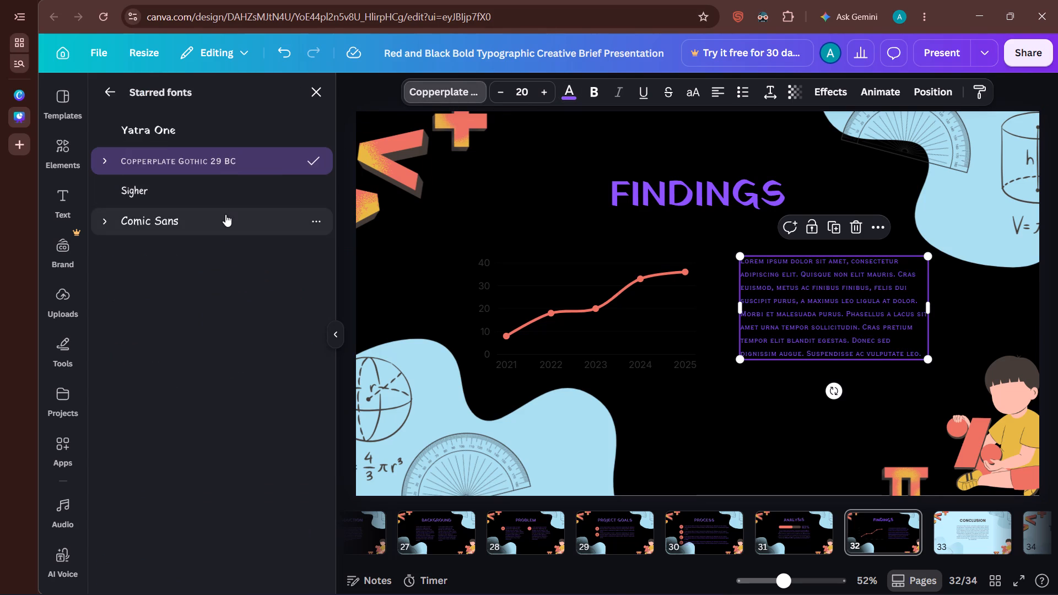
{"action": "left_click", "coordinate": [230, 122]}
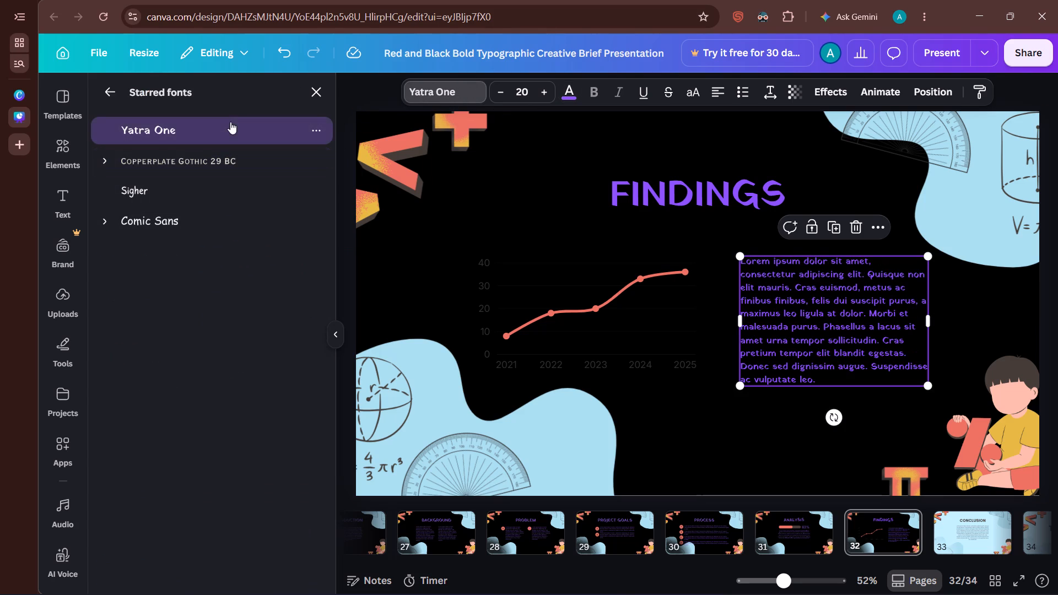
Recolour the line of the Findings chart on page 32 light periwinkle blue.
{"action": "left_click", "coordinate": [563, 306]}
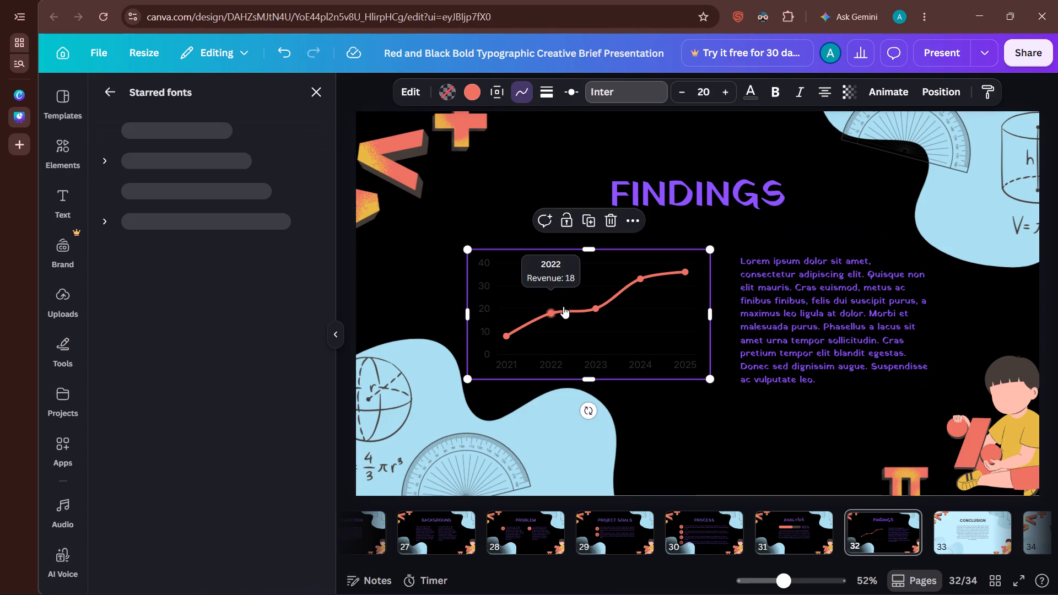
{"action": "left_click", "coordinate": [471, 95]}
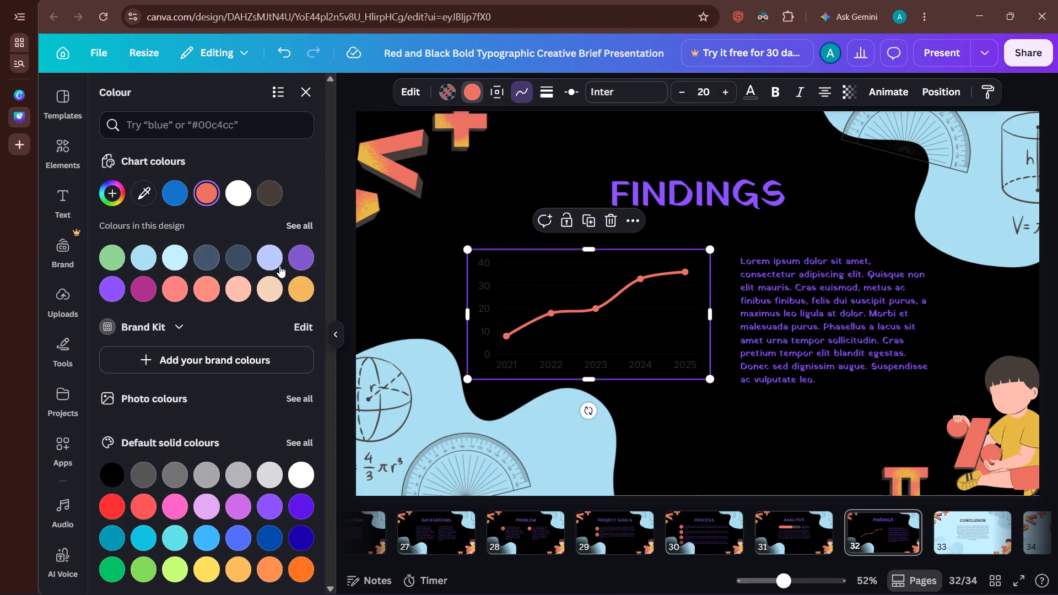
{"action": "left_click", "coordinate": [279, 266]}
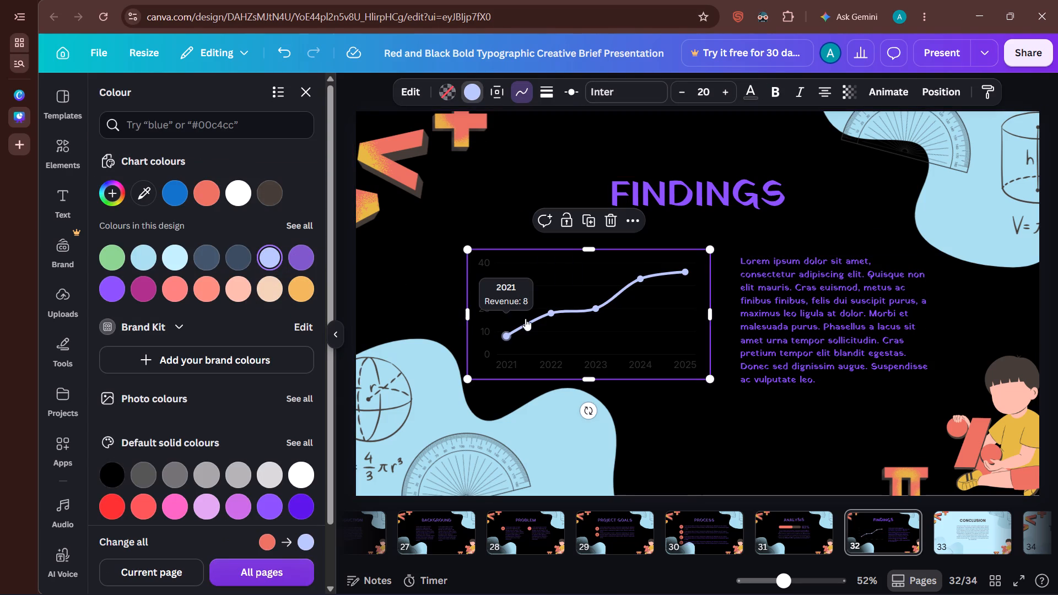
{"action": "left_click", "coordinate": [474, 333]}
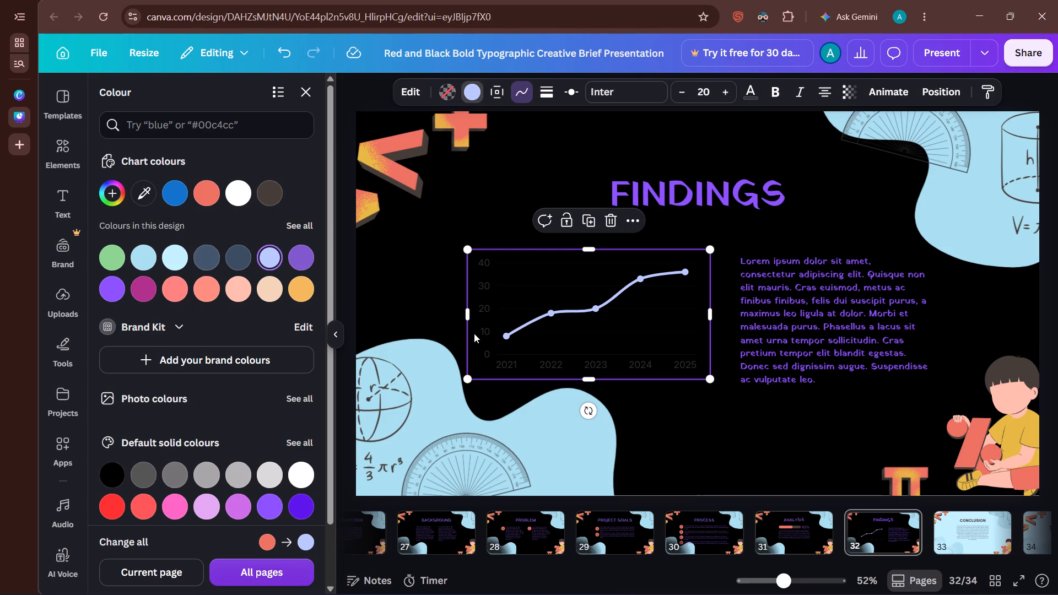
{"action": "left_click", "coordinate": [369, 87]}
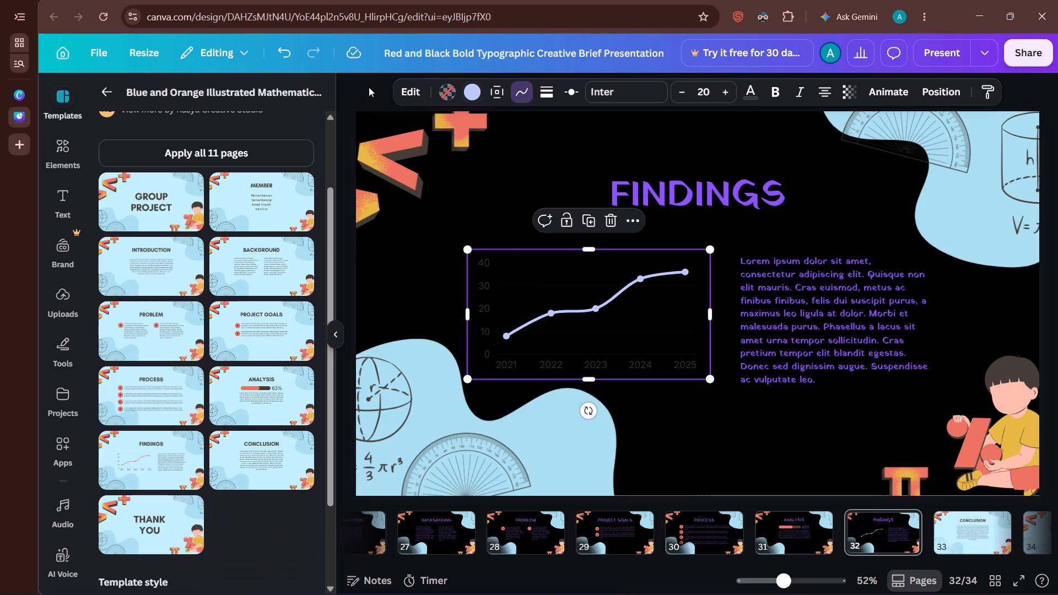
{"action": "left_click", "coordinate": [369, 87]}
Change the background colour of the Conclusion slide on page 33 to black.
{"action": "key", "text": "Right"}
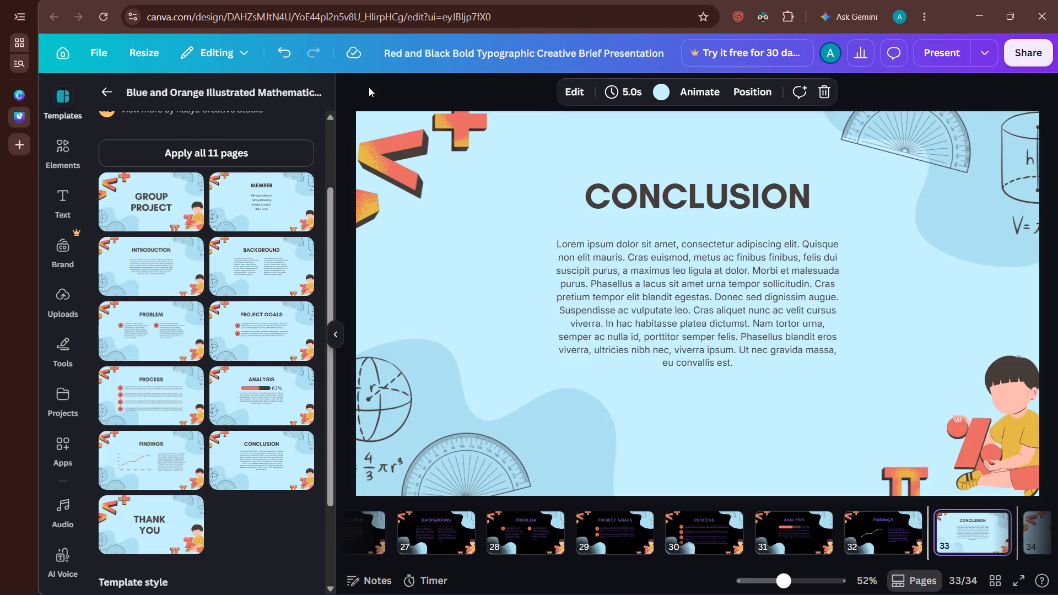
{"action": "left_click", "coordinate": [503, 225]}
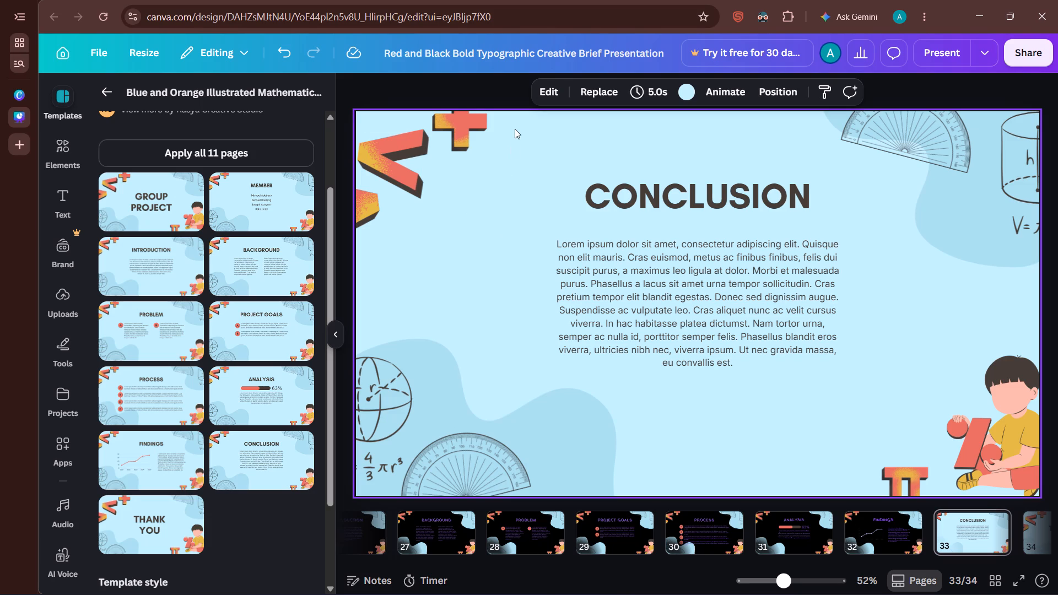
{"action": "left_click", "coordinate": [694, 86]}
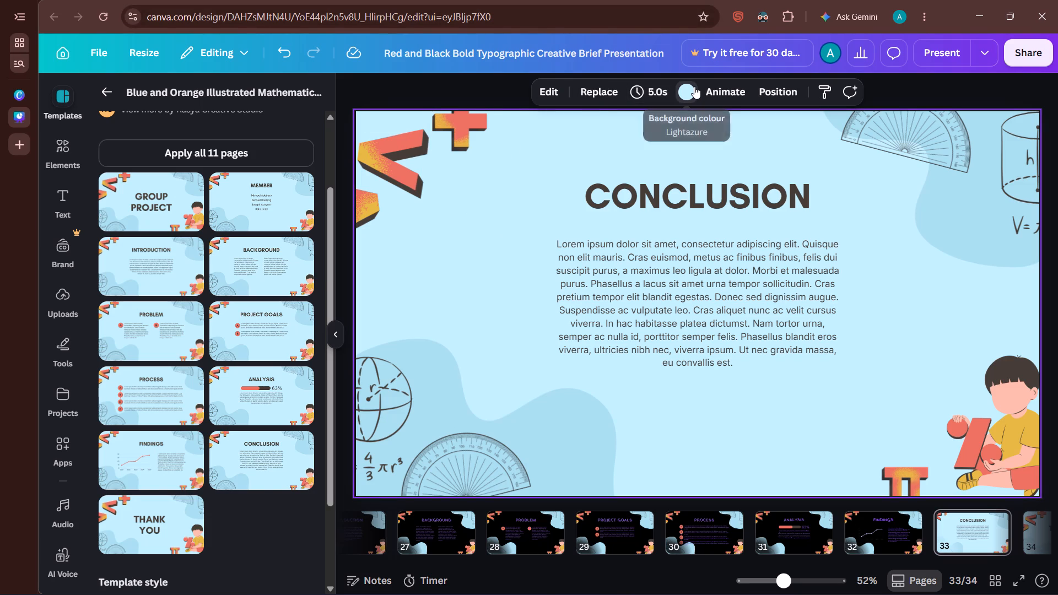
{"action": "left_click", "coordinate": [264, 246]}
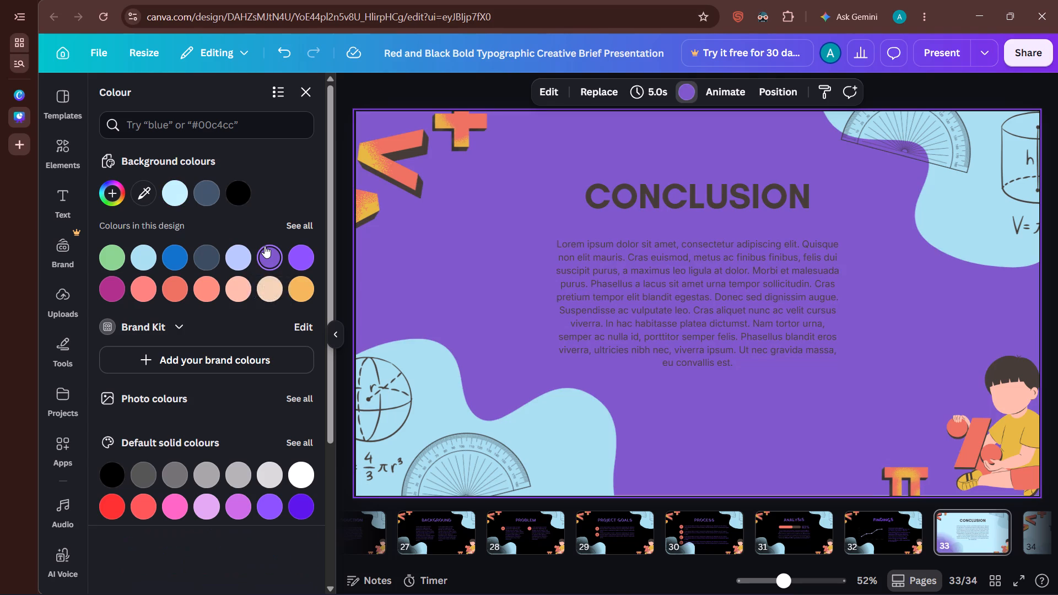
{"action": "left_click", "coordinate": [234, 187]}
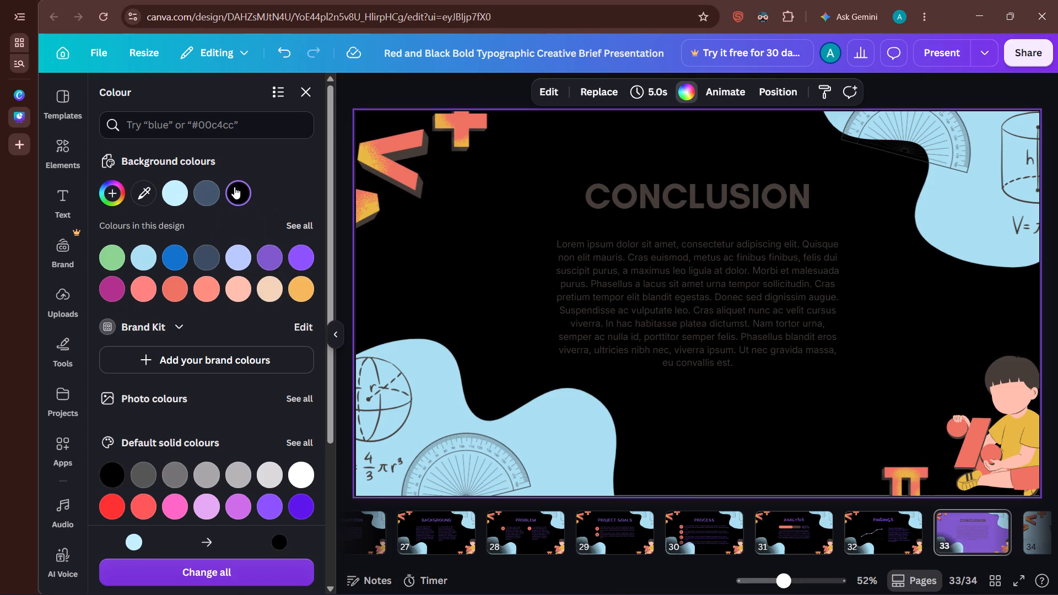
Set the Conclusion slide's heading and body paragraph to the Yatra One font.
{"action": "left_click", "coordinate": [692, 175]}
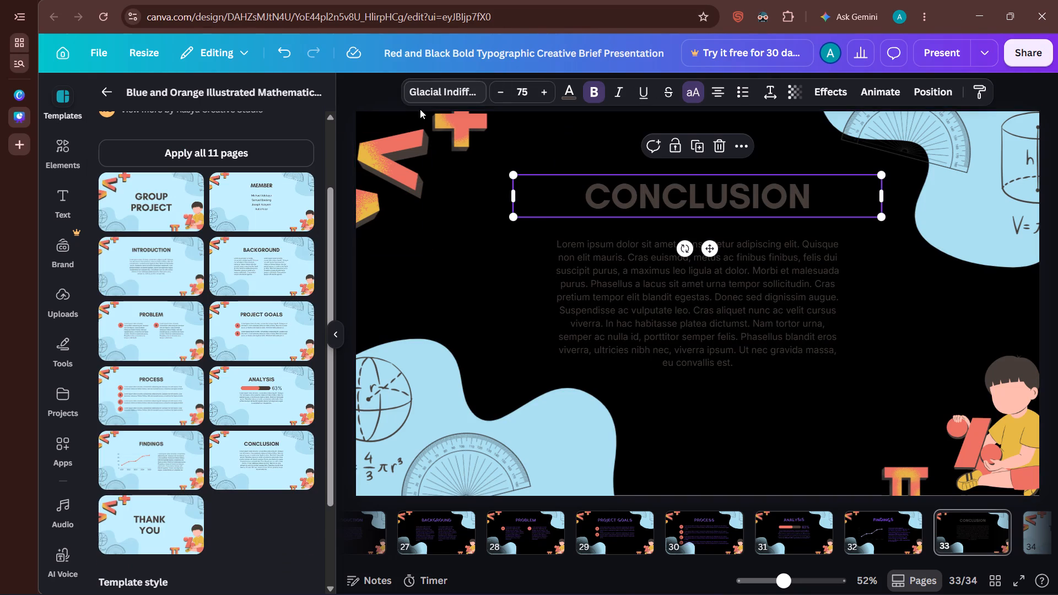
{"action": "left_click", "coordinate": [446, 98]}
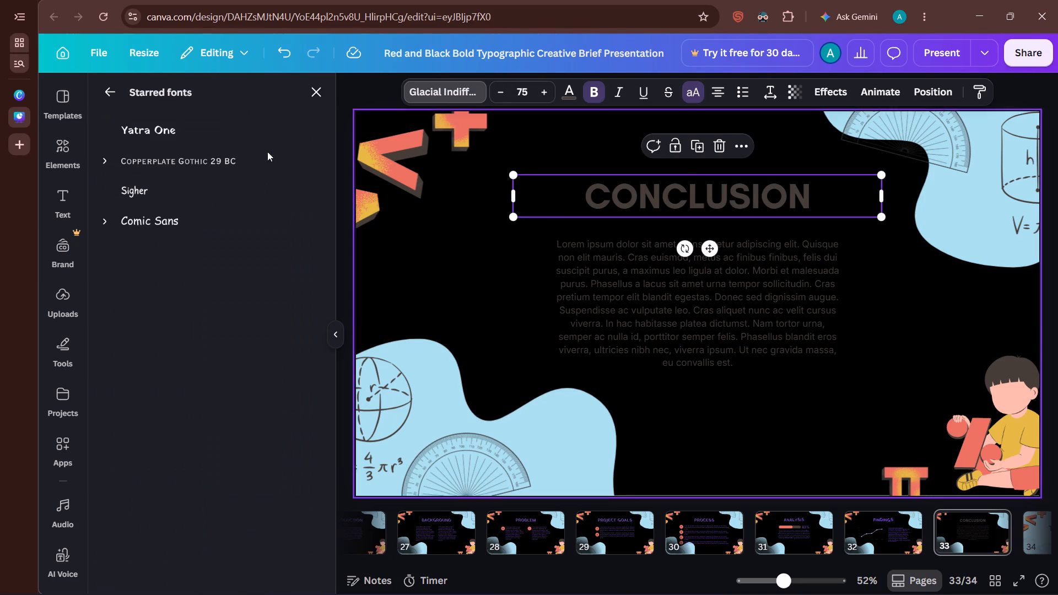
{"action": "left_click", "coordinate": [190, 137]}
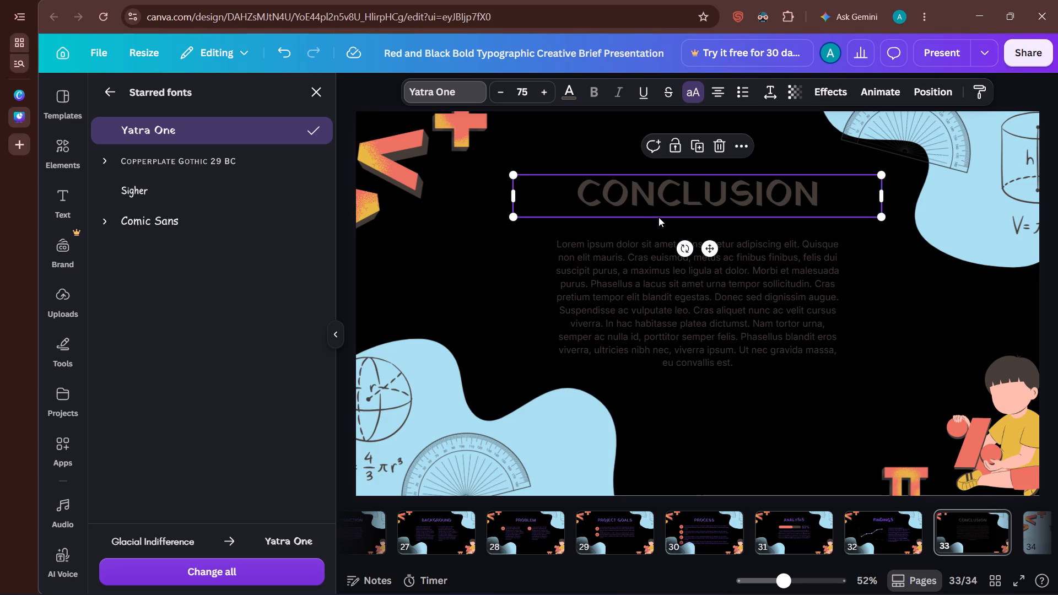
{"action": "left_click", "coordinate": [640, 277]}
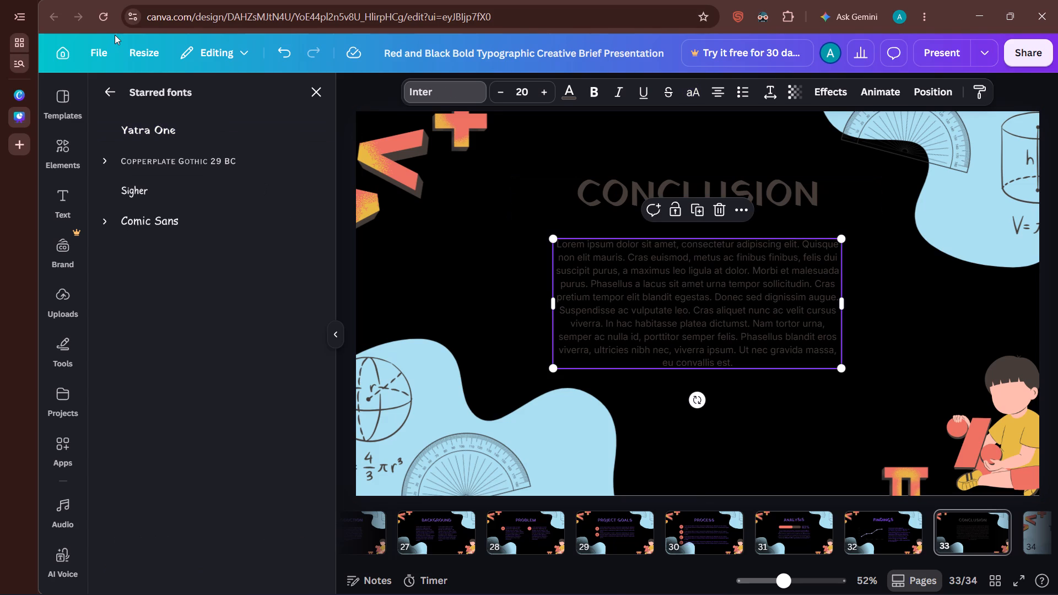
{"action": "left_click", "coordinate": [129, 129]}
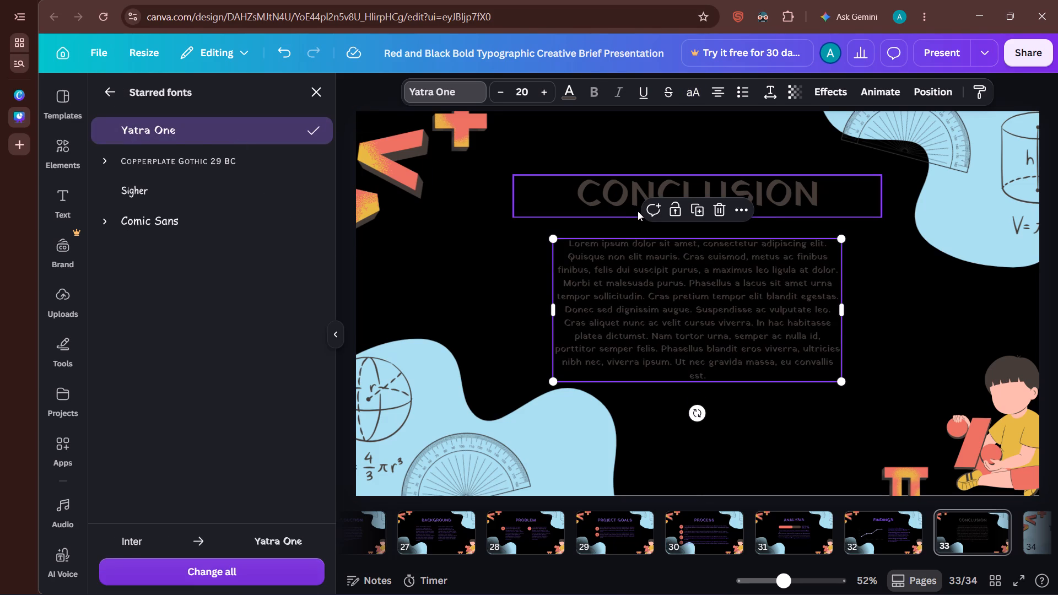
Colour the Conclusion slide's heading and body paragraph purple #7f59cb.
{"action": "left_click", "coordinate": [638, 209]}
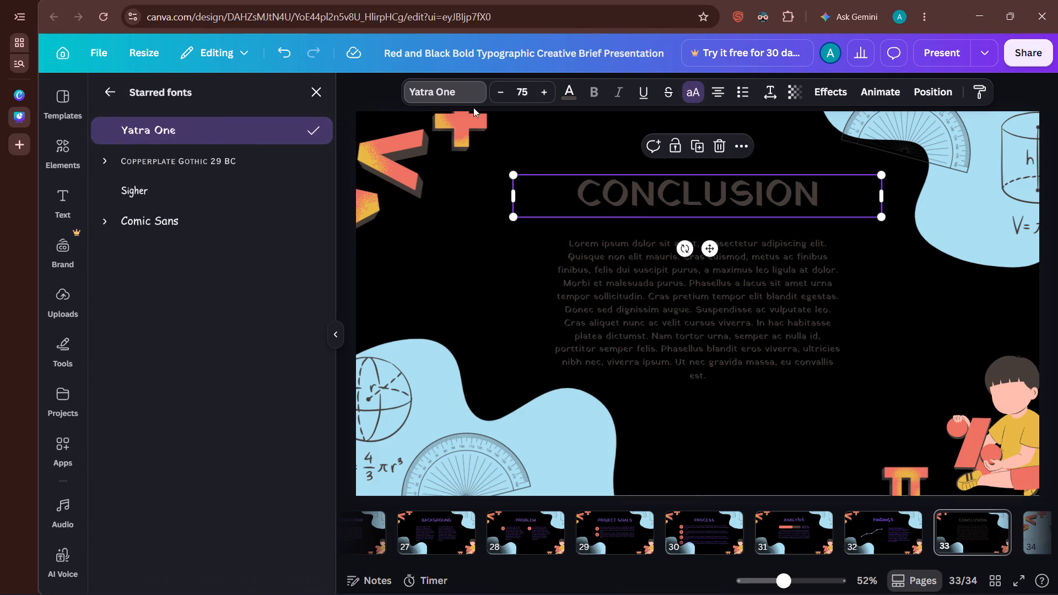
{"action": "left_click", "coordinate": [563, 91]}
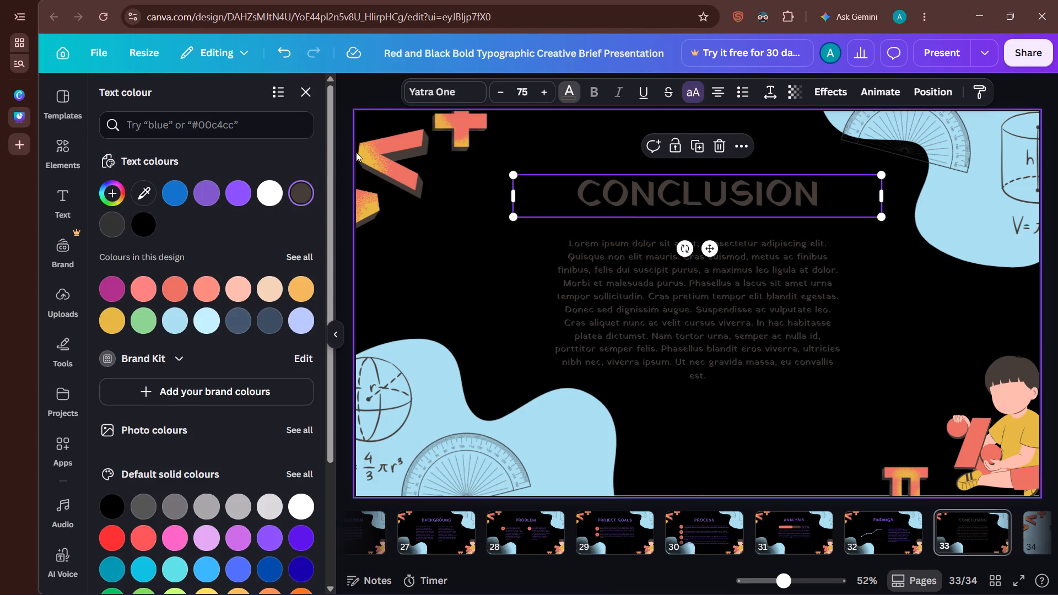
{"action": "left_click", "coordinate": [198, 197]}
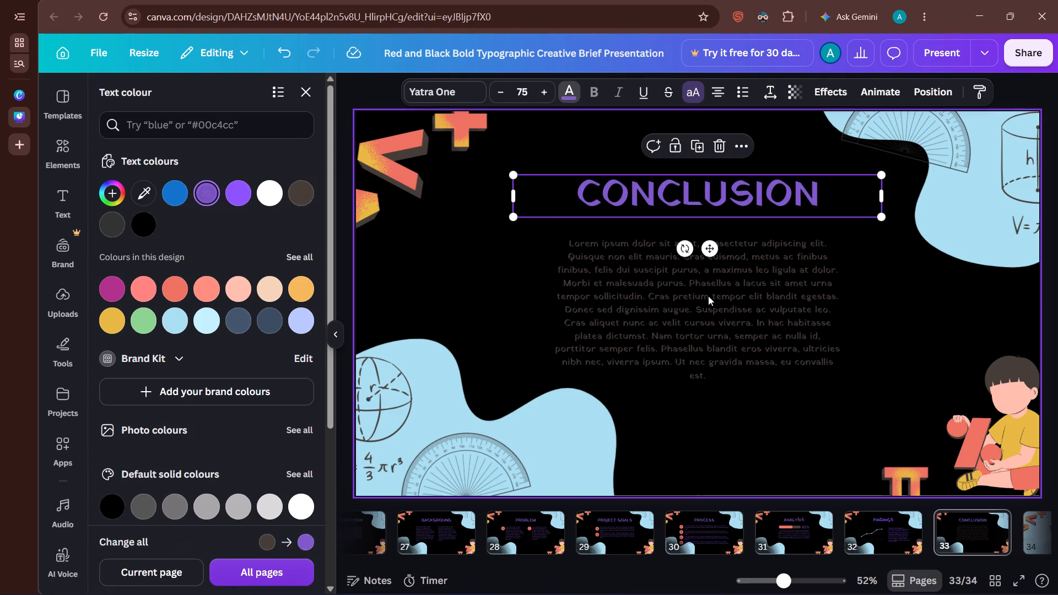
{"action": "left_click", "coordinate": [708, 296]}
{"action": "left_click", "coordinate": [210, 193]}
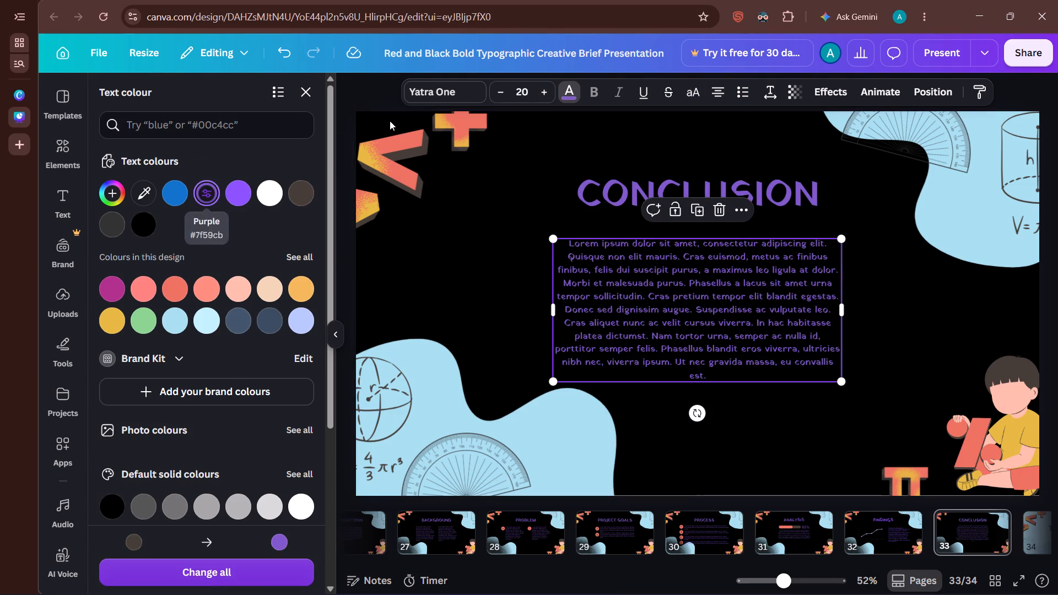
{"action": "left_click", "coordinate": [381, 75]}
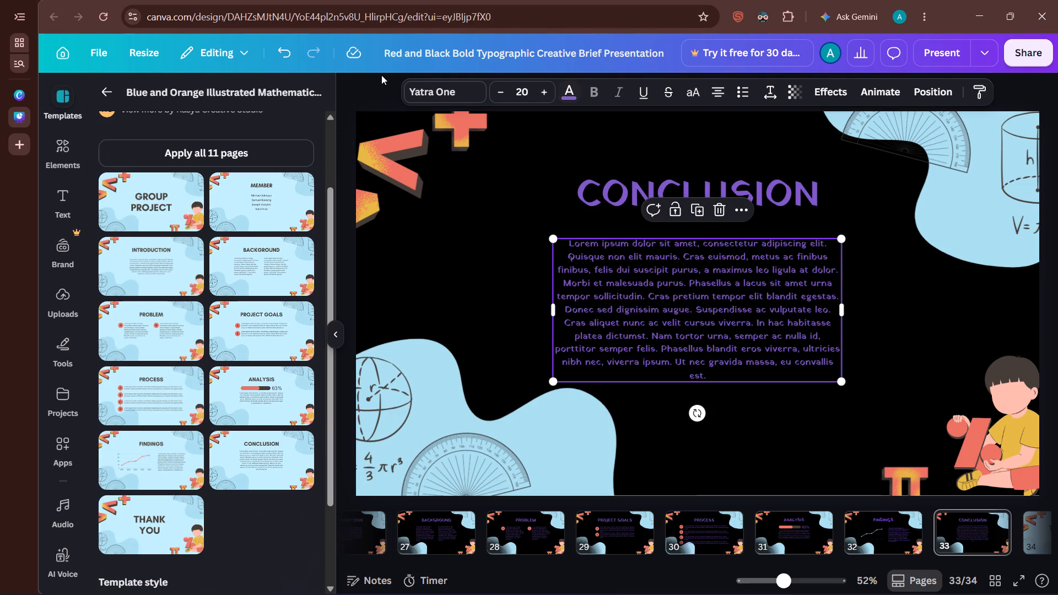
{"action": "left_click", "coordinate": [381, 75]}
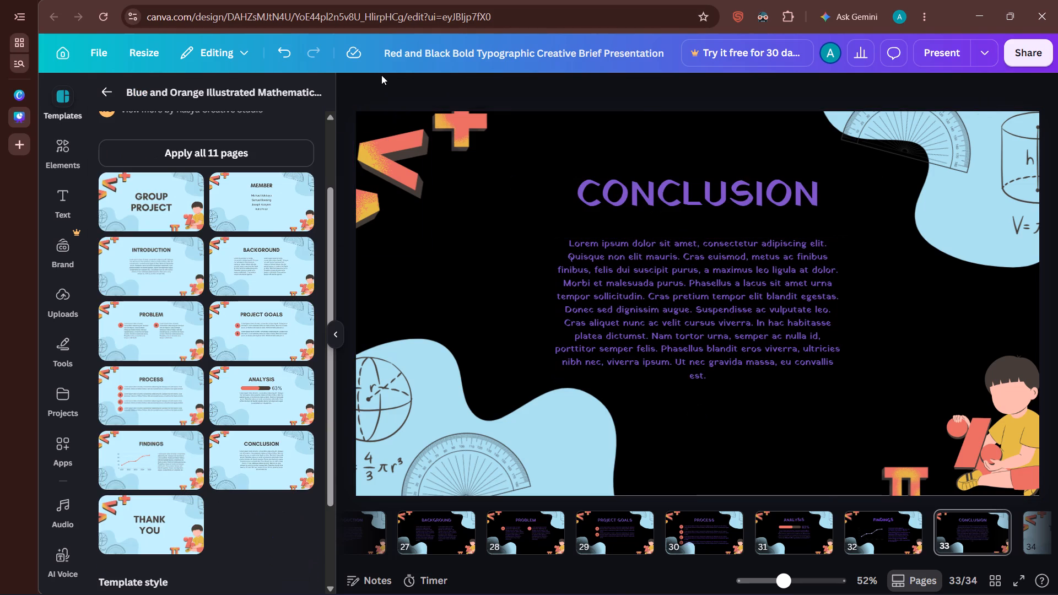
Change the background colour of the Thank You slide on page 34 to black #000000.
{"action": "key", "text": "Right"}
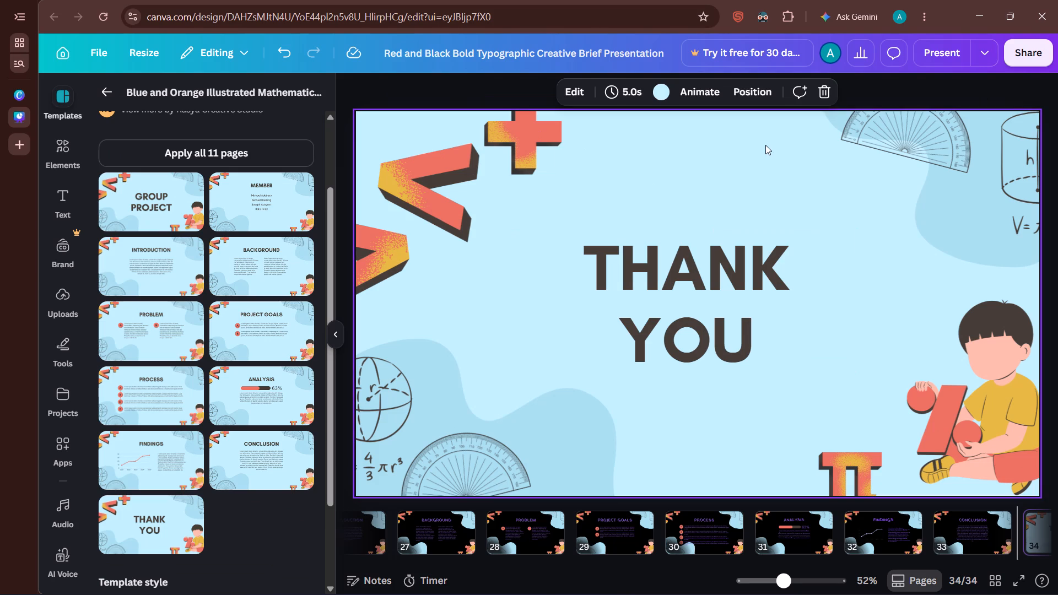
{"action": "left_click", "coordinate": [765, 145]}
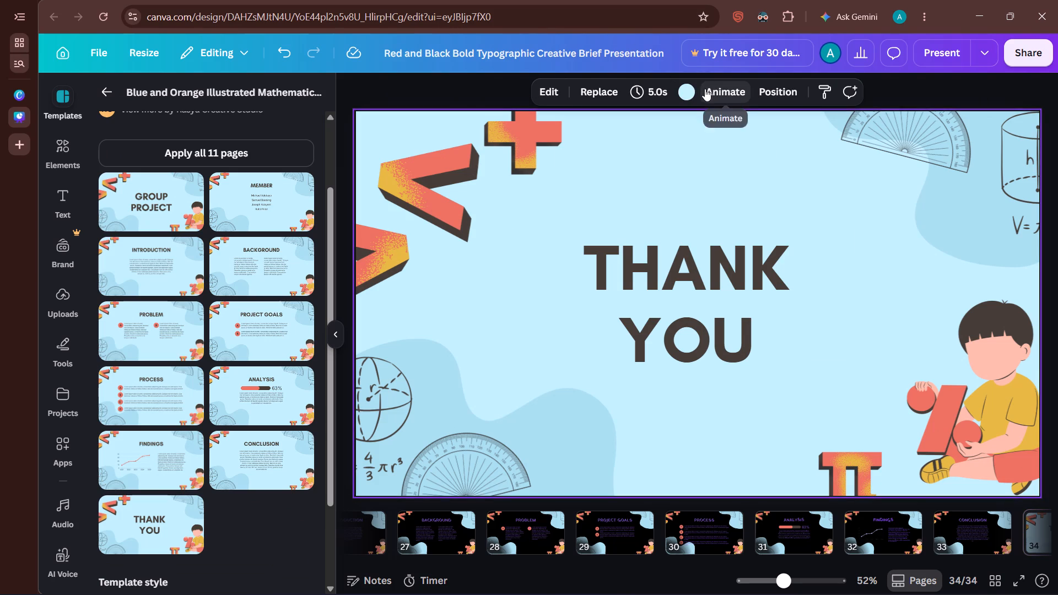
{"action": "left_click", "coordinate": [688, 91]}
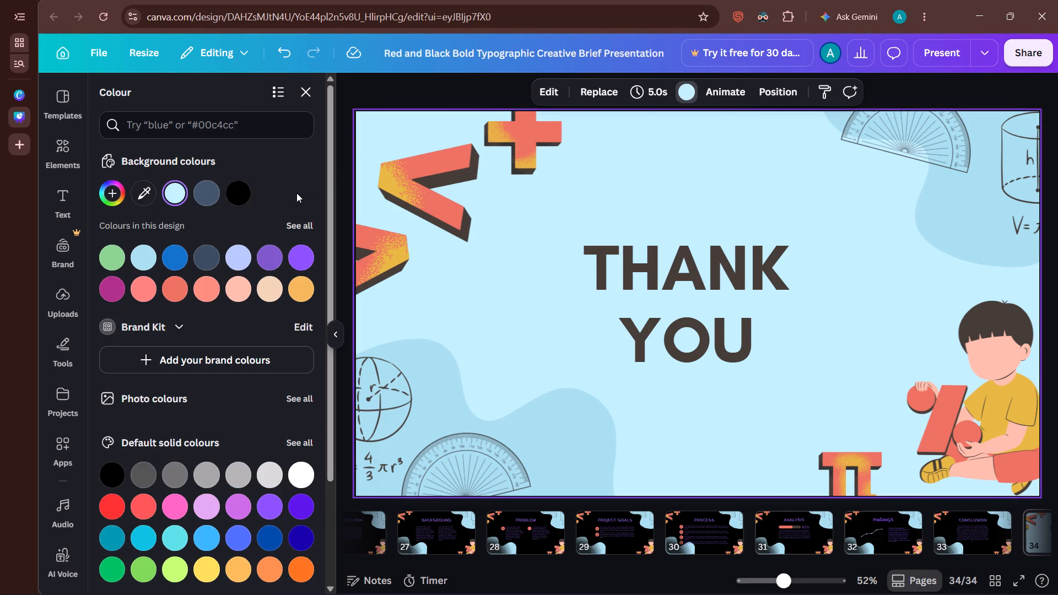
{"action": "left_click", "coordinate": [238, 189]}
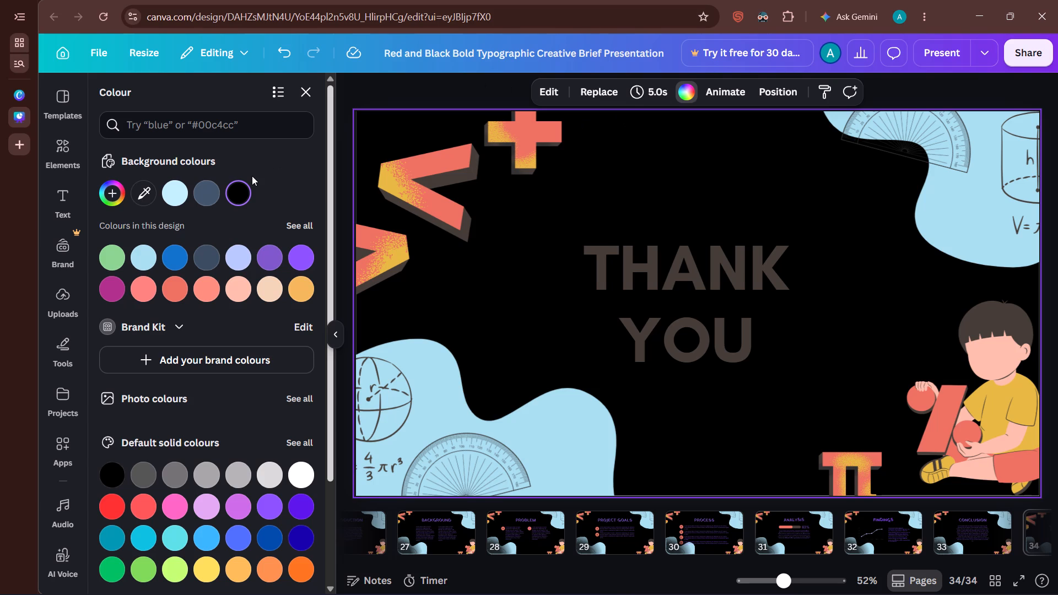
Restyle the Thank You text on page 34 with the Yatra One font in purple #7f59cb.
{"action": "left_click", "coordinate": [659, 284]}
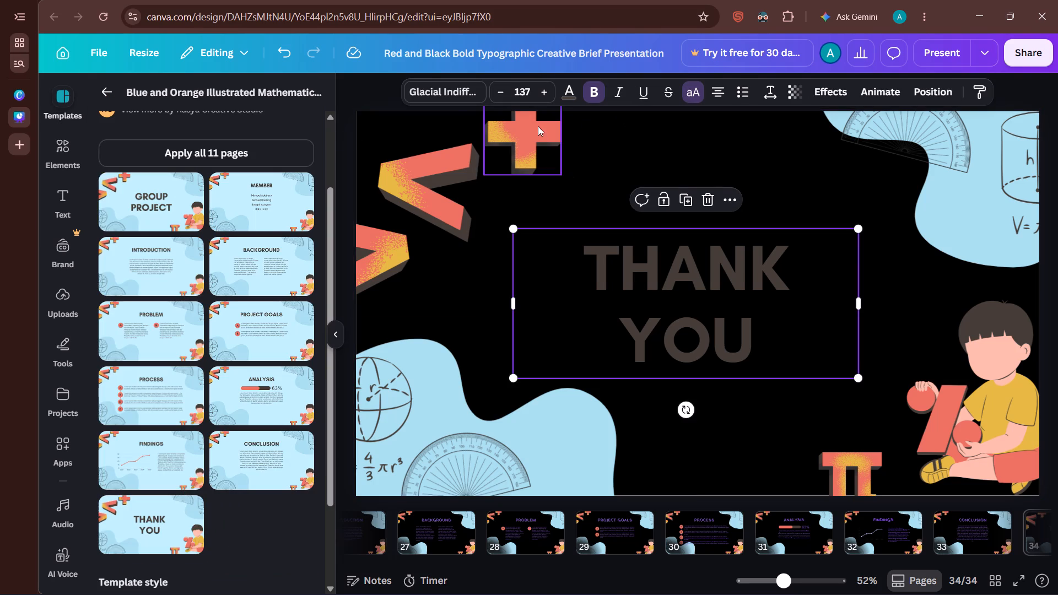
{"action": "left_click", "coordinate": [468, 86]}
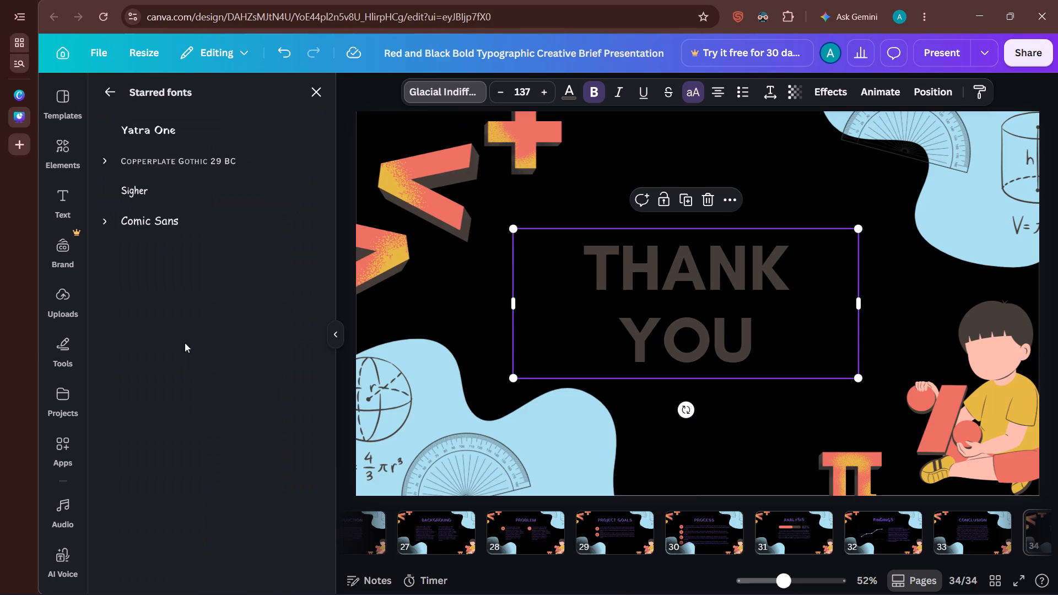
{"action": "left_click", "coordinate": [157, 142]}
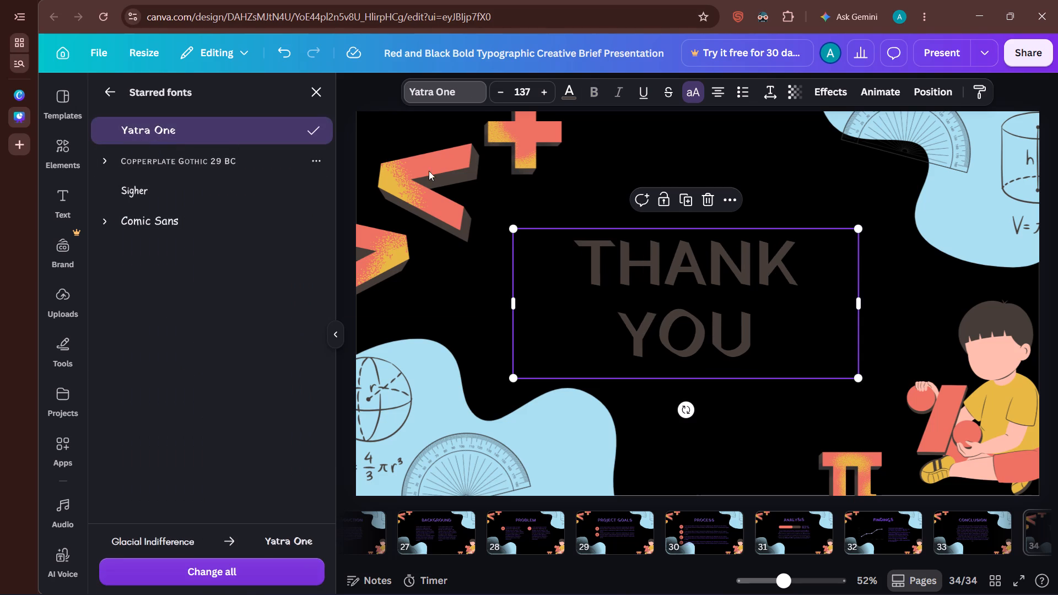
{"action": "left_click", "coordinate": [570, 93]}
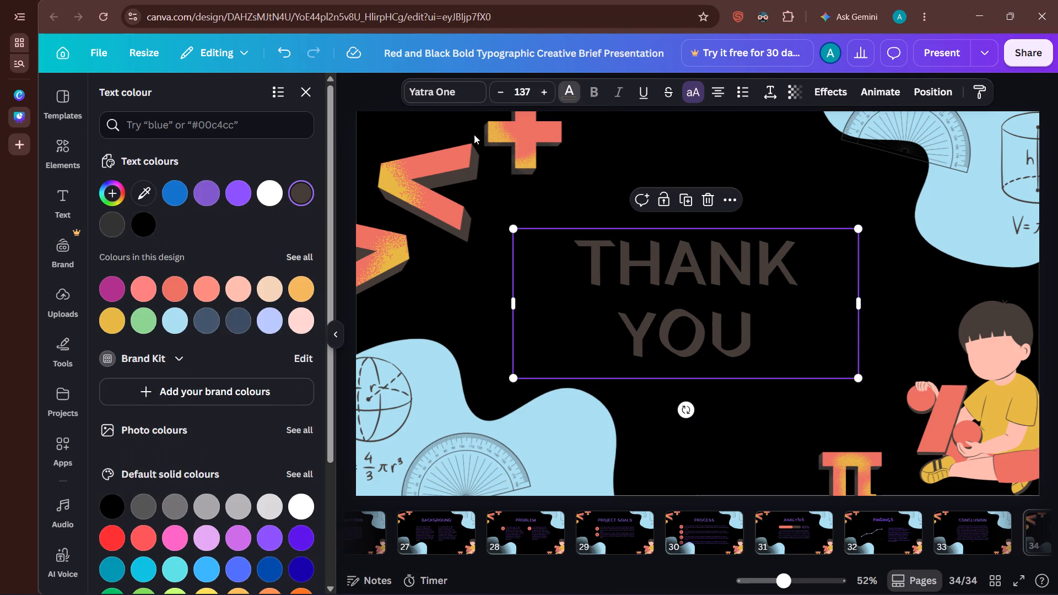
{"action": "left_click", "coordinate": [212, 190]}
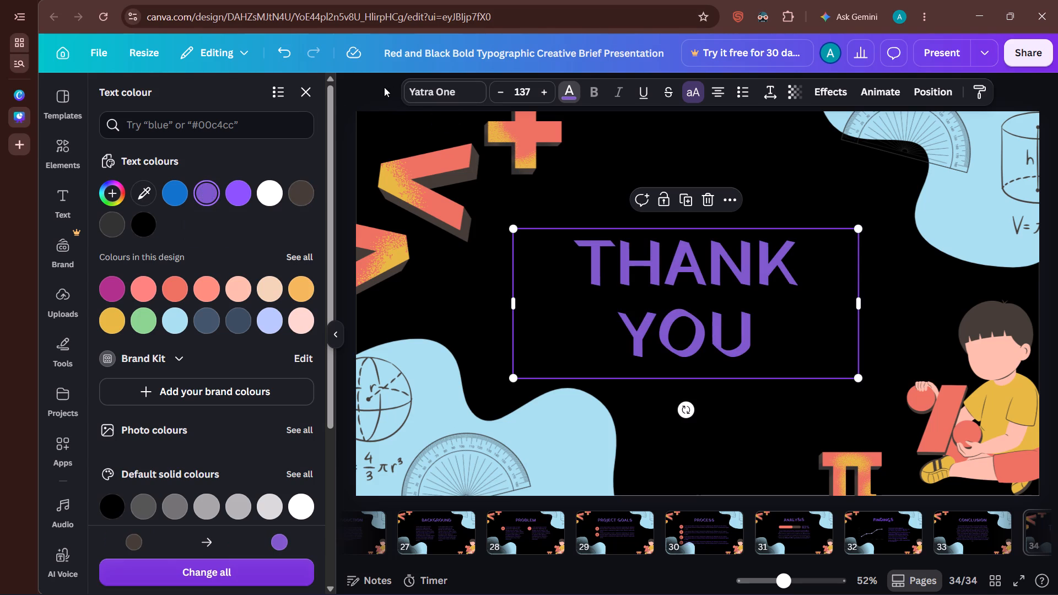
{"action": "left_click", "coordinate": [384, 87]}
{"action": "left_click", "coordinate": [384, 87]}
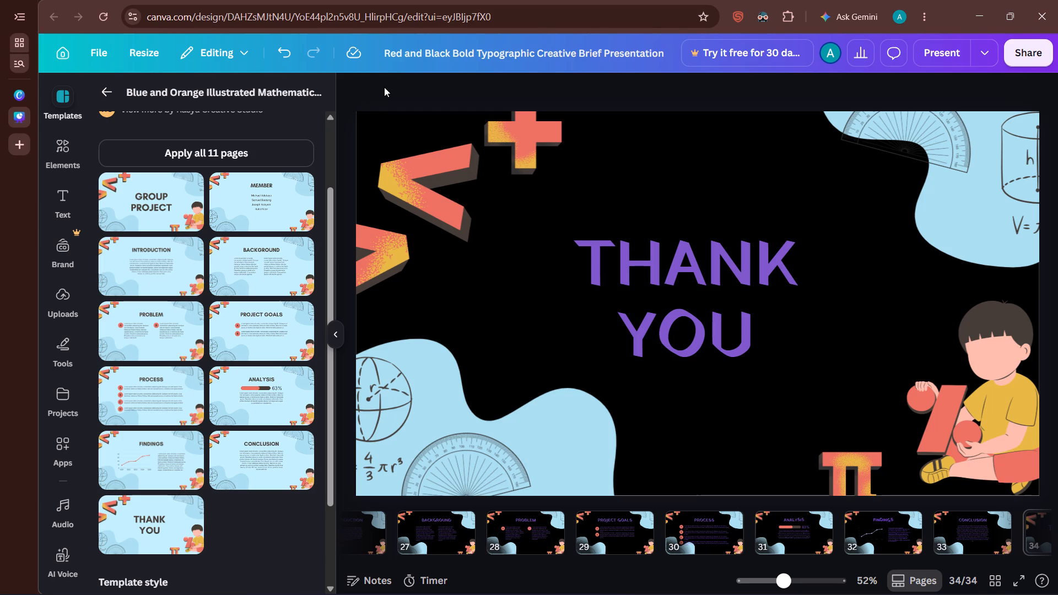
Add a blank page after the Thank You slide on page 34.
{"action": "key", "text": "Right"}
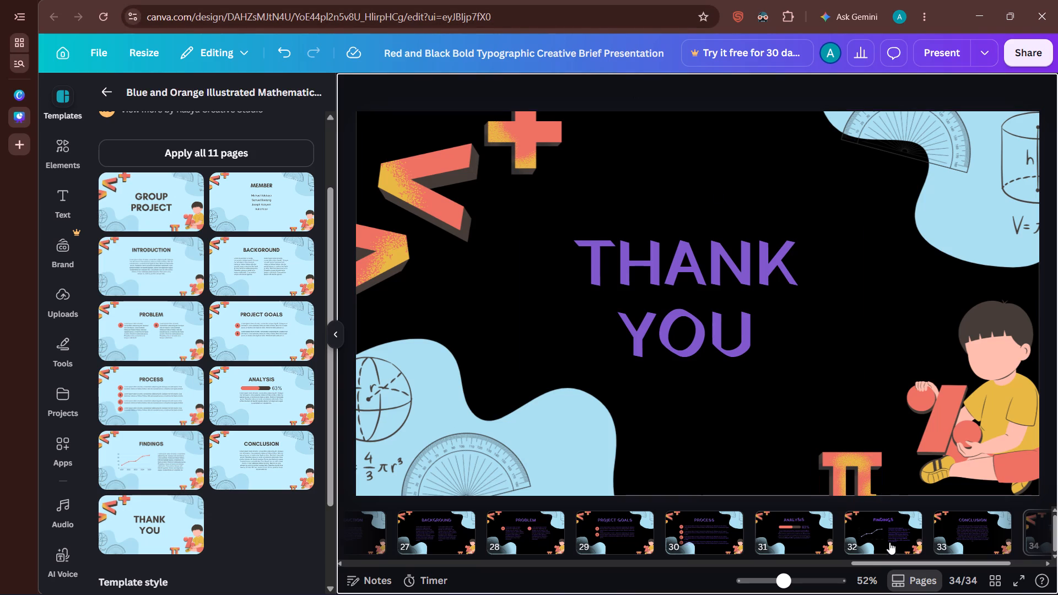
{"action": "scroll", "coordinate": [889, 543], "scroll_direction": "left", "scroll_amount": 7}
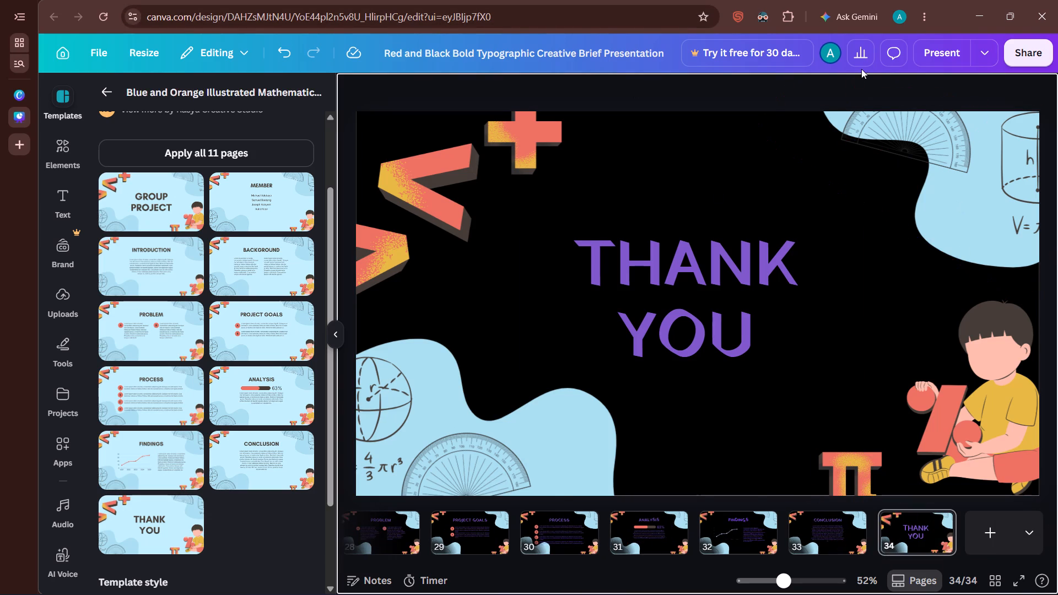
{"action": "left_click", "coordinate": [909, 112]}
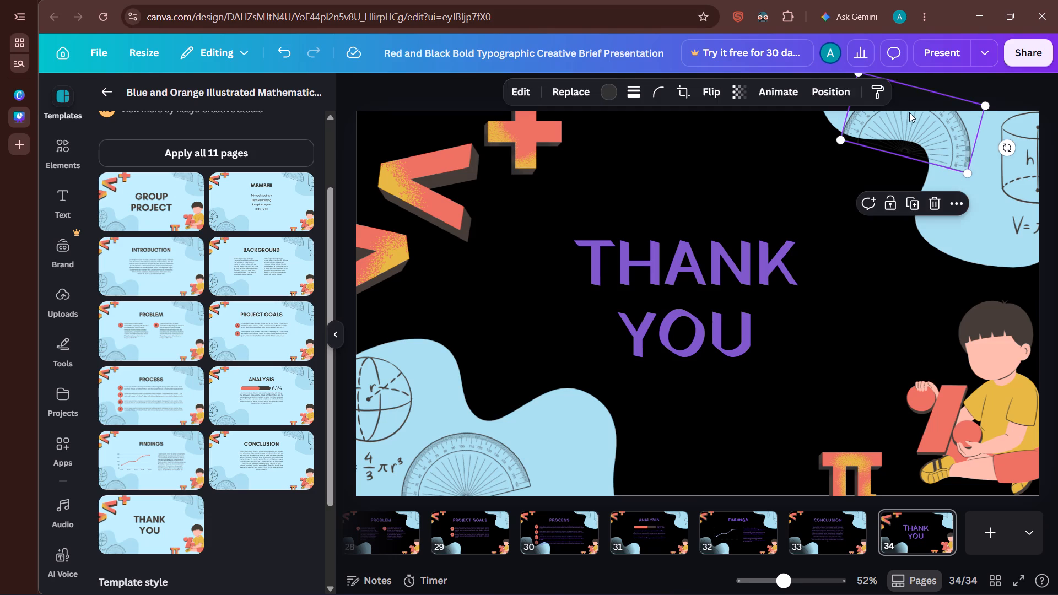
{"action": "left_click", "coordinate": [1027, 94]}
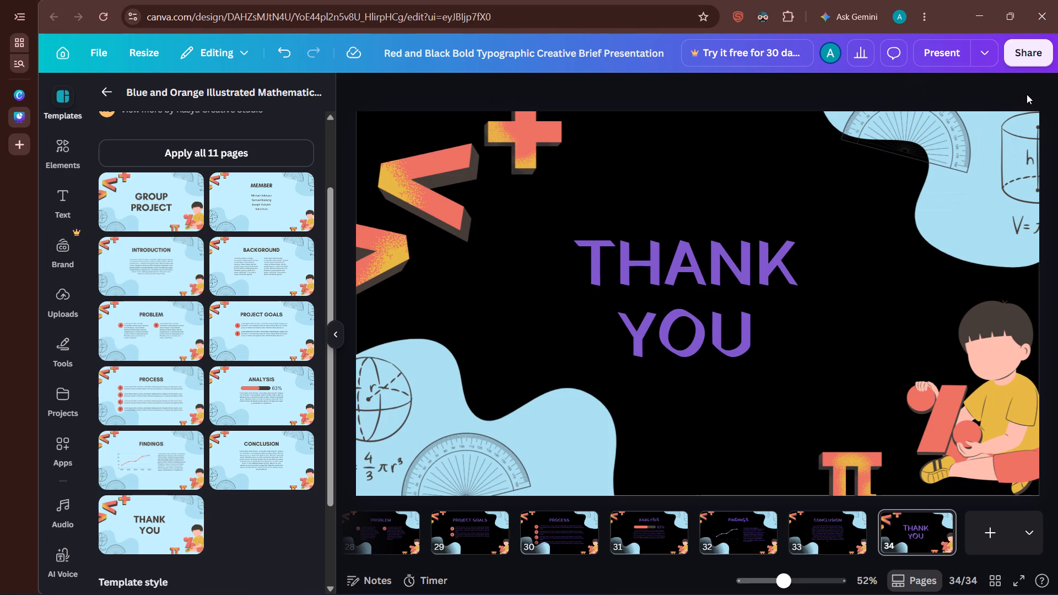
{"action": "left_click", "coordinate": [995, 512]}
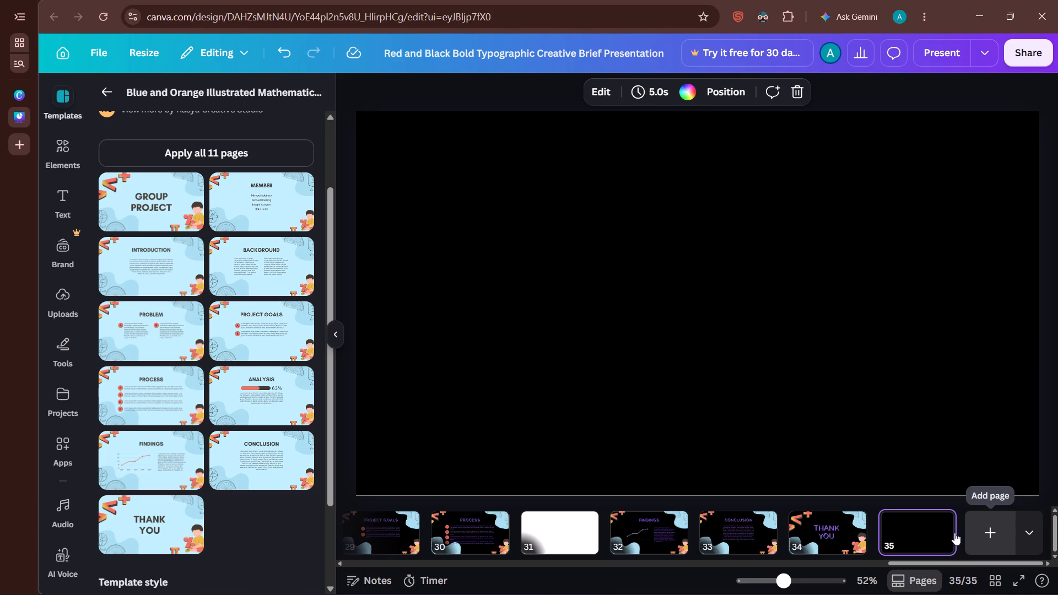
Browse the other mathematics Group Project templates for a set to use from page 35 onward.
{"action": "scroll", "coordinate": [267, 342], "scroll_direction": "up", "scroll_amount": 3}
{"action": "scroll", "coordinate": [251, 325], "scroll_direction": "down", "scroll_amount": 7}
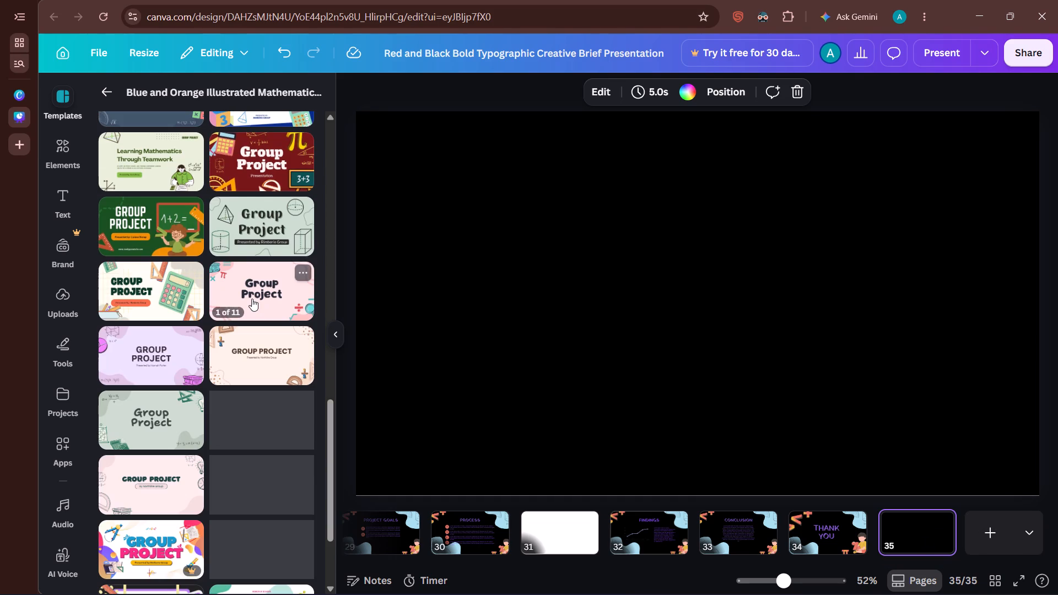
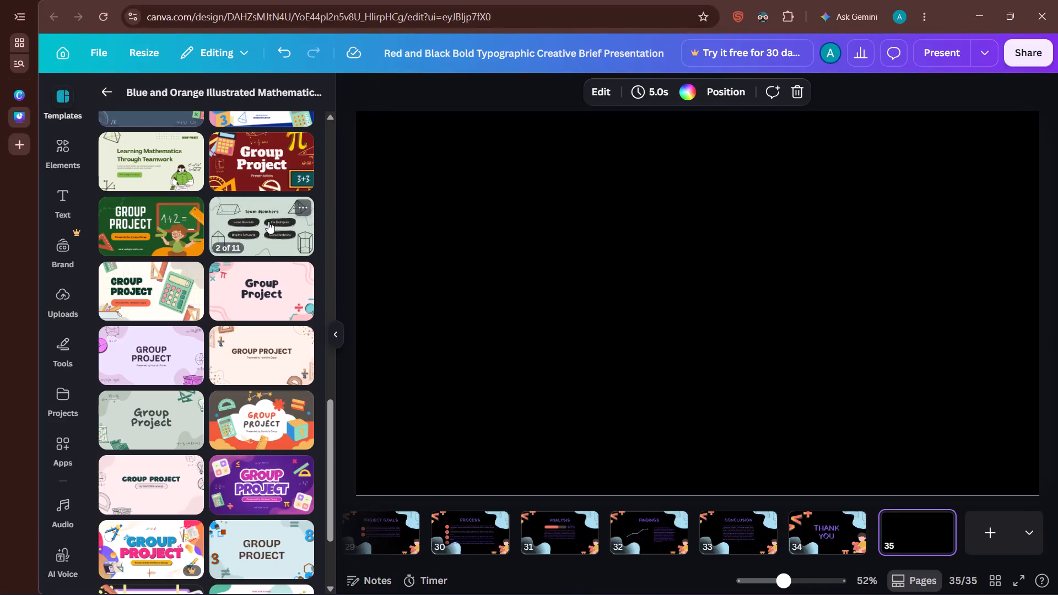
Find the Purple and Pink Cute Illustrated Mathematics Group Project template and apply its Group Project cover to page 35.
{"action": "scroll", "coordinate": [236, 313], "scroll_direction": "down", "scroll_amount": 3}
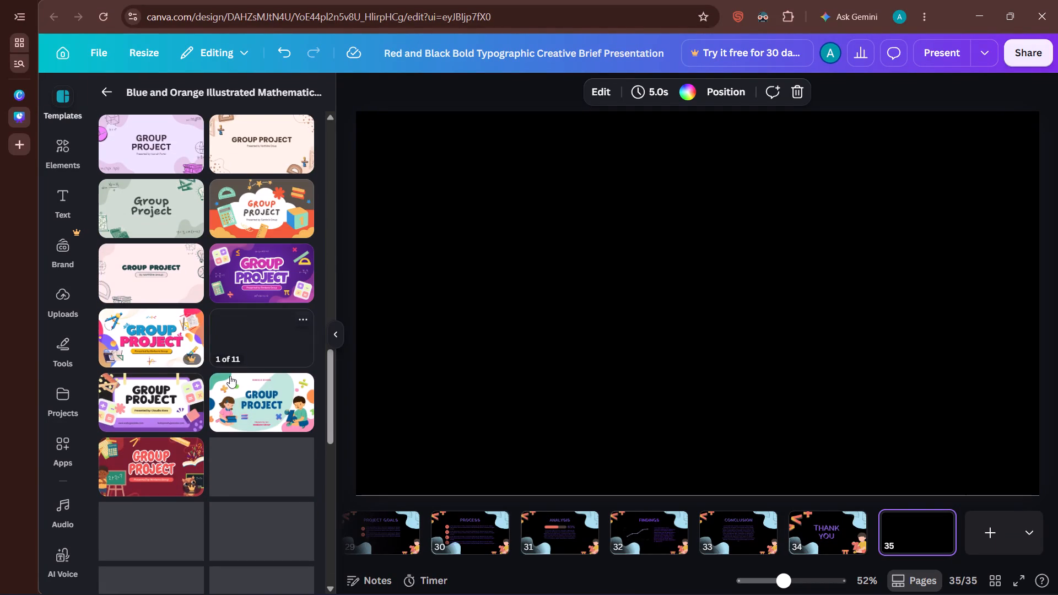
{"action": "scroll", "coordinate": [166, 456], "scroll_direction": "down", "scroll_amount": 2}
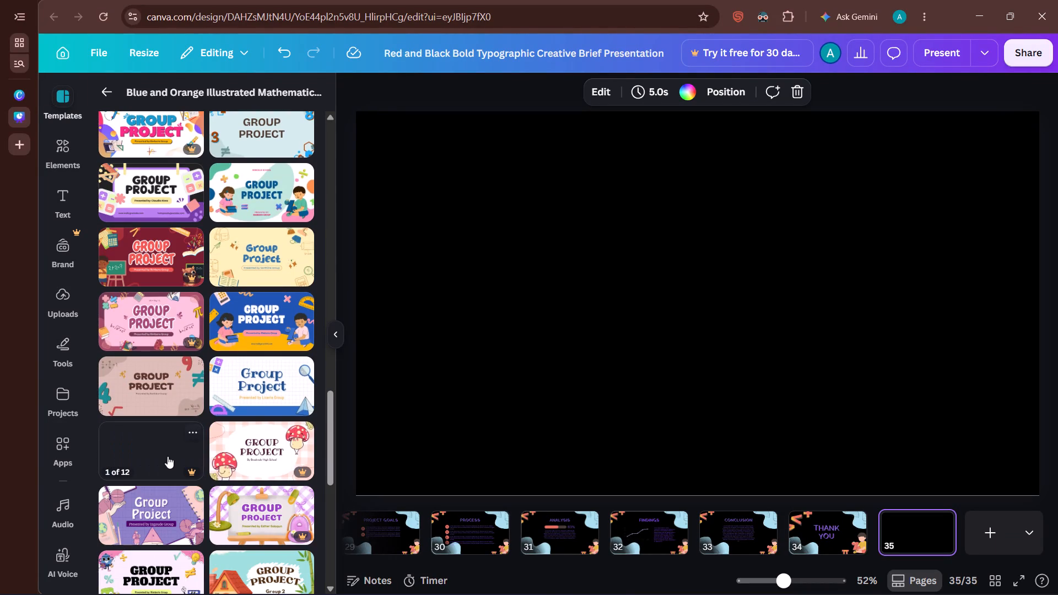
{"action": "scroll", "coordinate": [168, 455], "scroll_direction": "down", "scroll_amount": 1}
{"action": "left_click", "coordinate": [156, 386]}
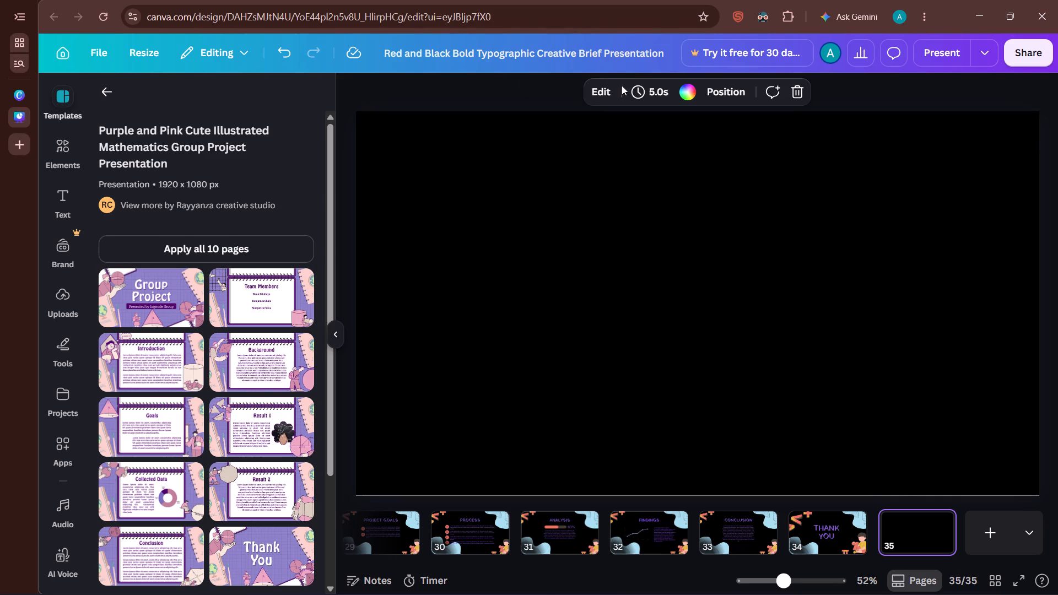
{"action": "left_click", "coordinate": [162, 276]}
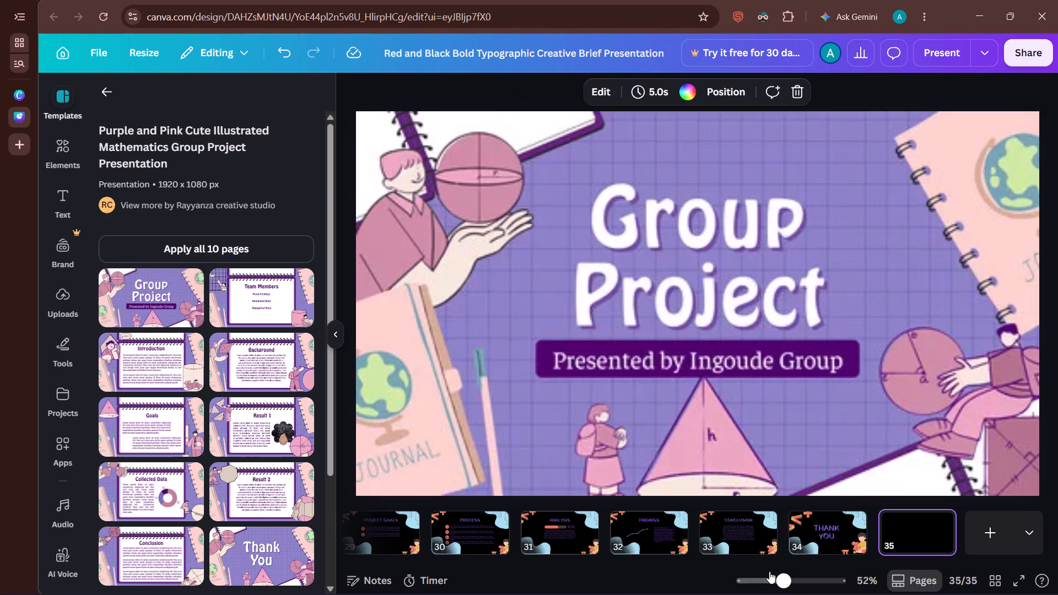
Add pages 36 to 38 using the template's Team Members, Introduction and Background slides, in that order.
{"action": "left_click", "coordinate": [982, 538]}
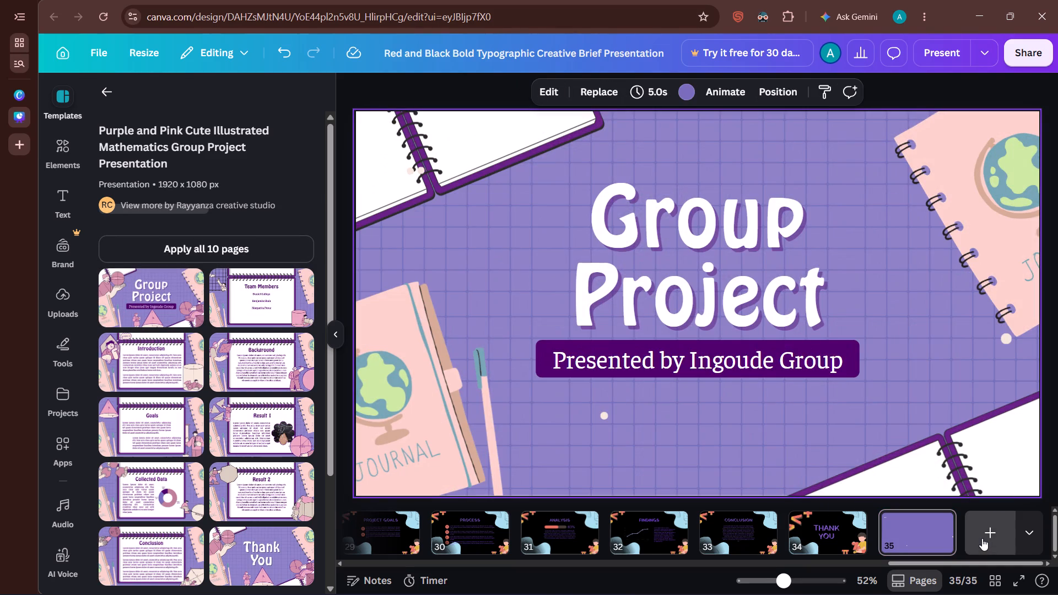
{"action": "left_click", "coordinate": [249, 300]}
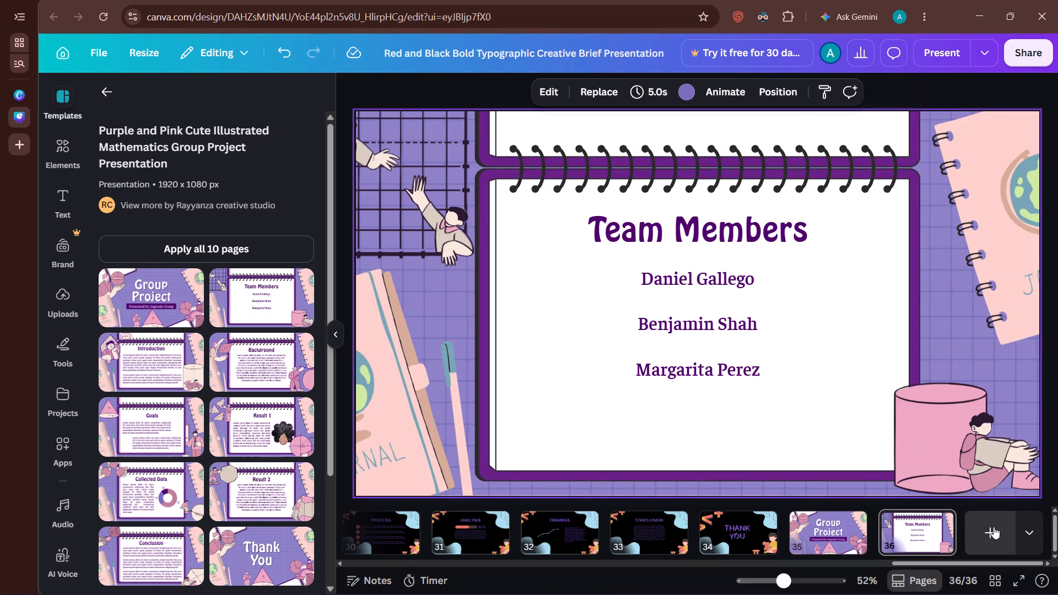
{"action": "left_click", "coordinate": [995, 543]}
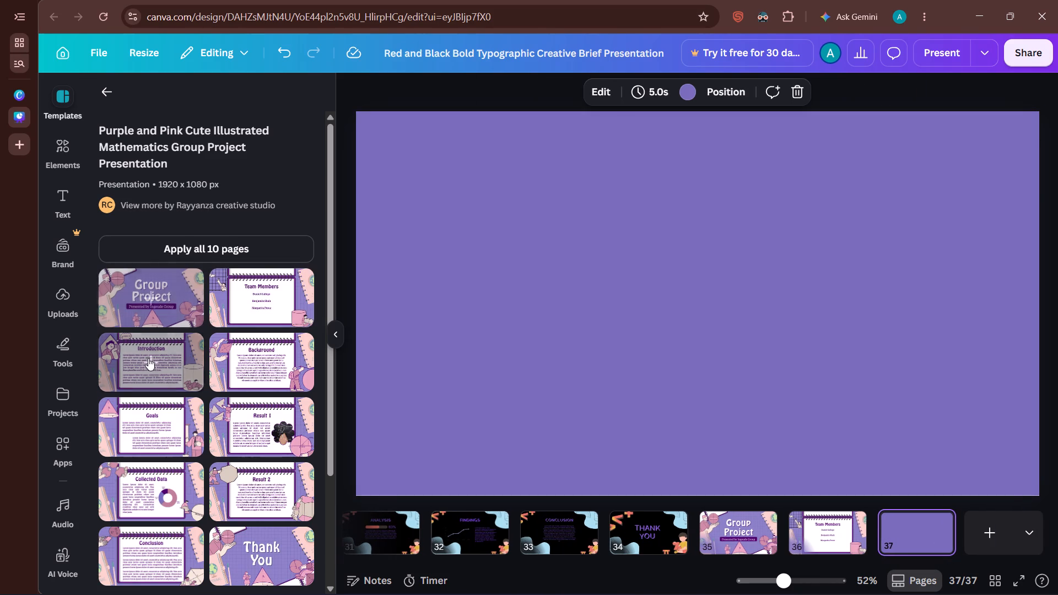
{"action": "left_click", "coordinate": [148, 359]}
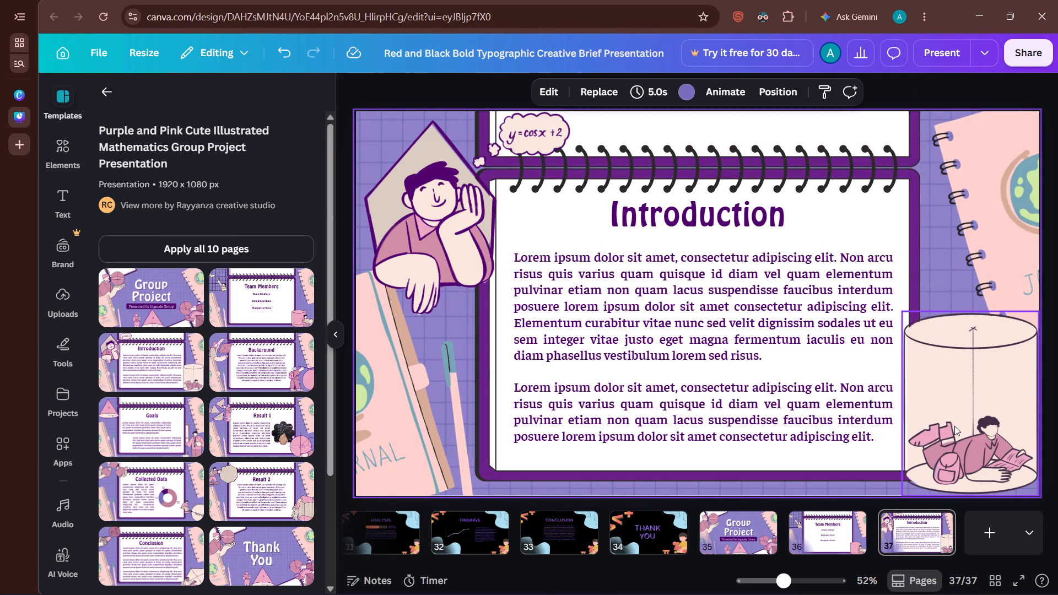
{"action": "left_click", "coordinate": [999, 519]}
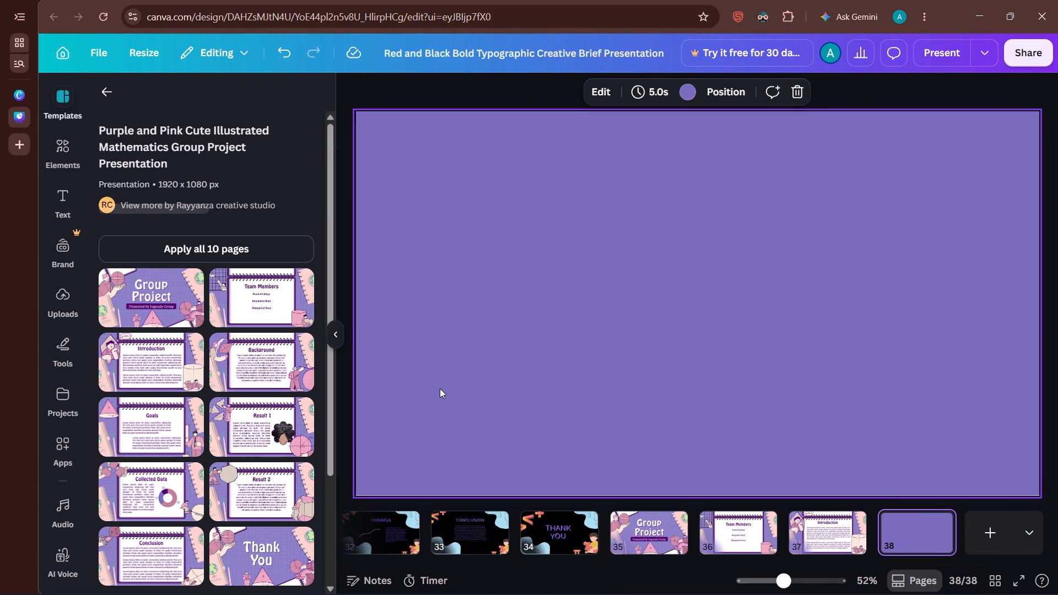
{"action": "left_click", "coordinate": [293, 347]}
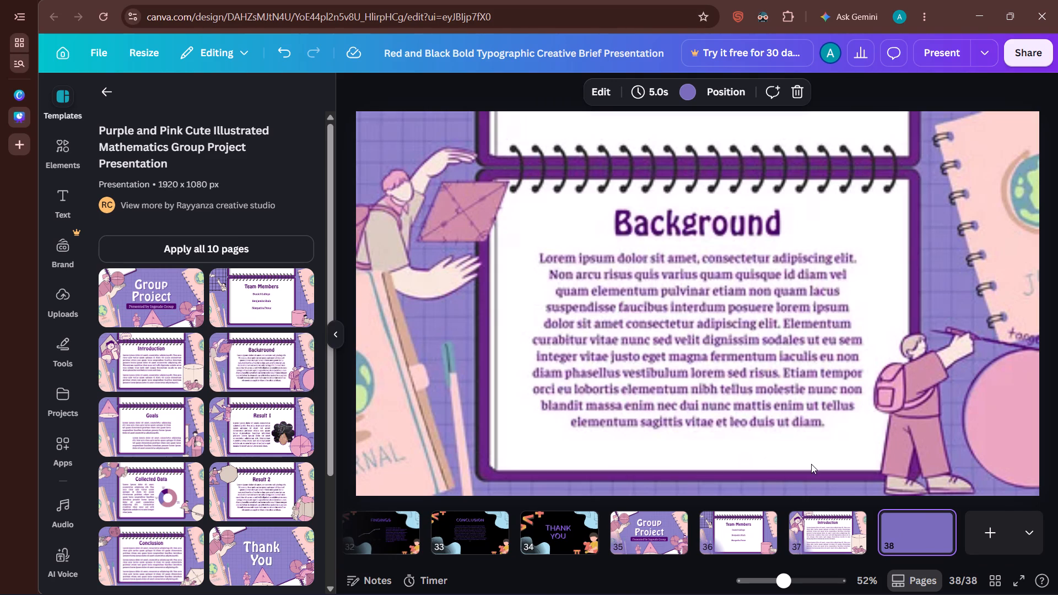
Add pages 39 to 41 using the template's Goals, Result 1 and Collected Data slides, in that order.
{"action": "left_click", "coordinate": [982, 518]}
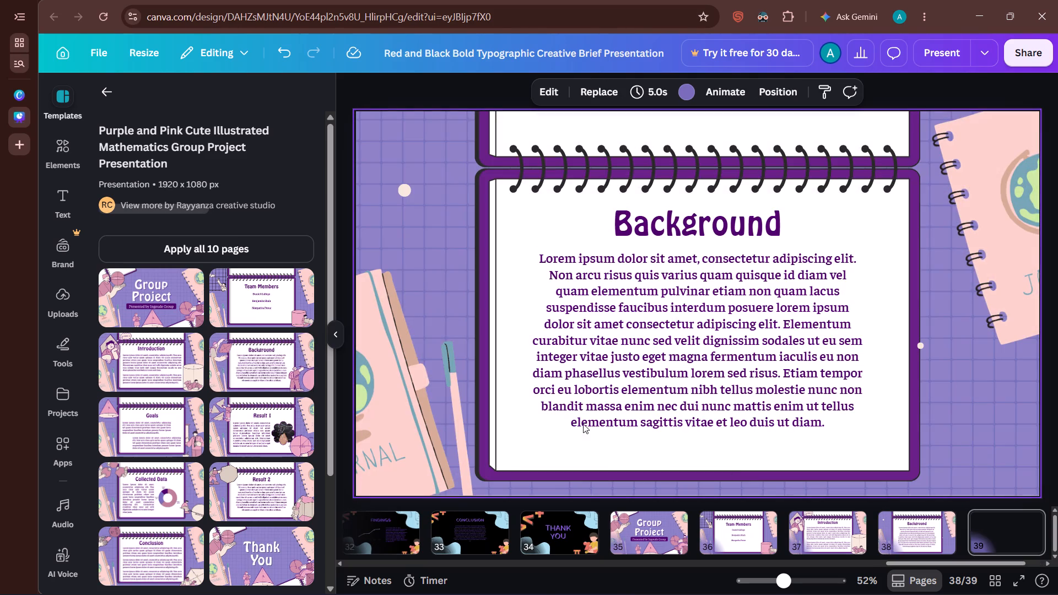
{"action": "left_click", "coordinate": [134, 407]}
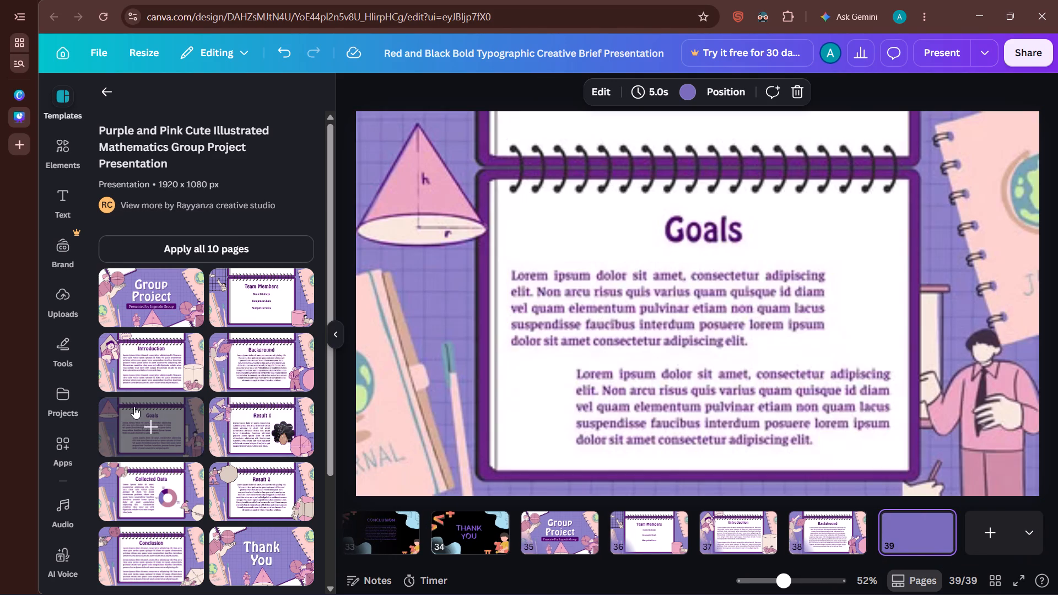
{"action": "left_click", "coordinate": [978, 527]}
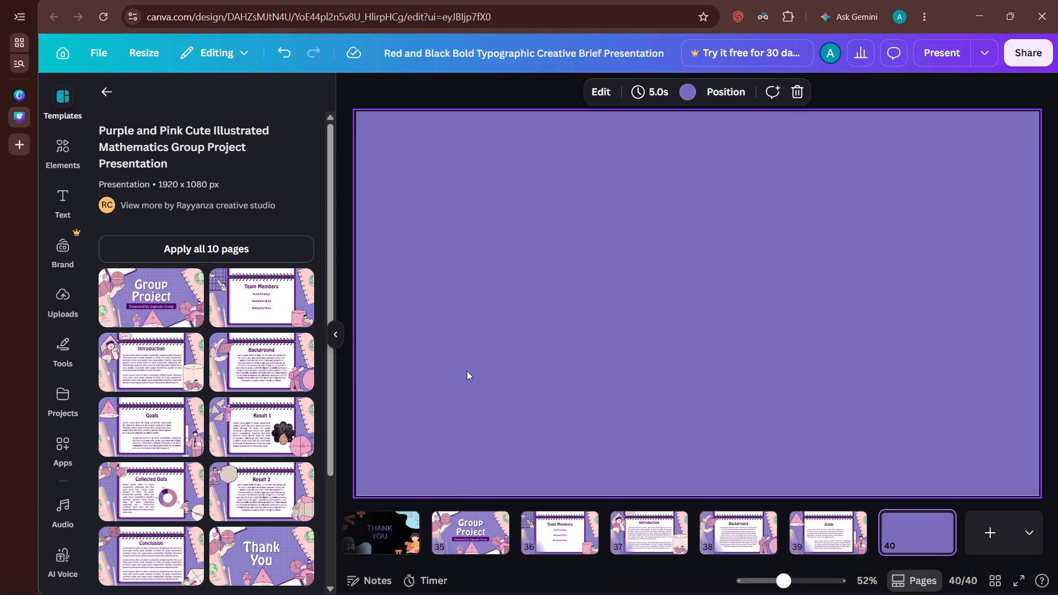
{"action": "left_click", "coordinate": [283, 410]}
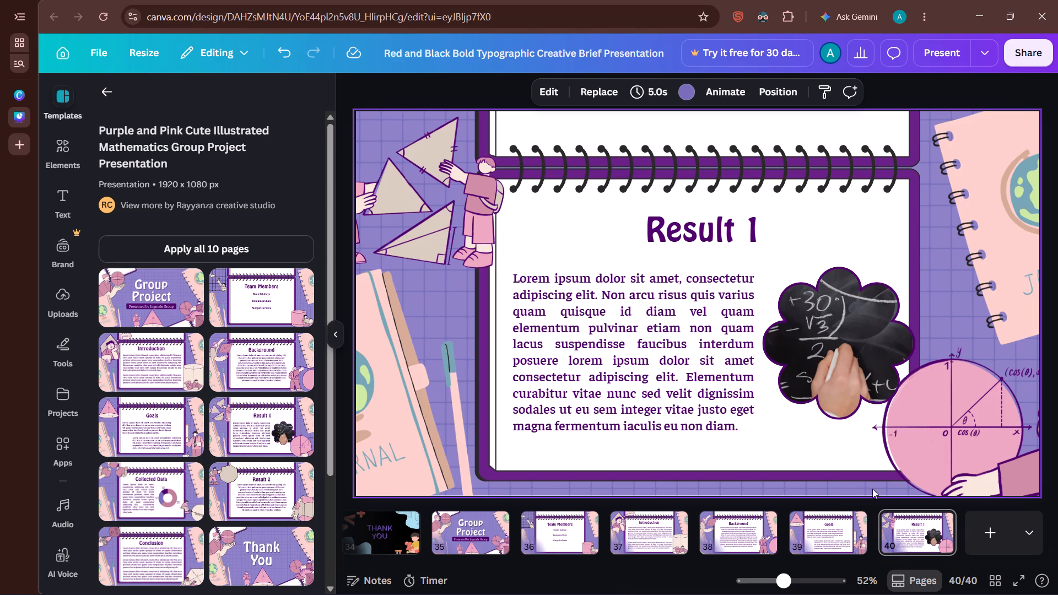
{"action": "left_click", "coordinate": [986, 535]}
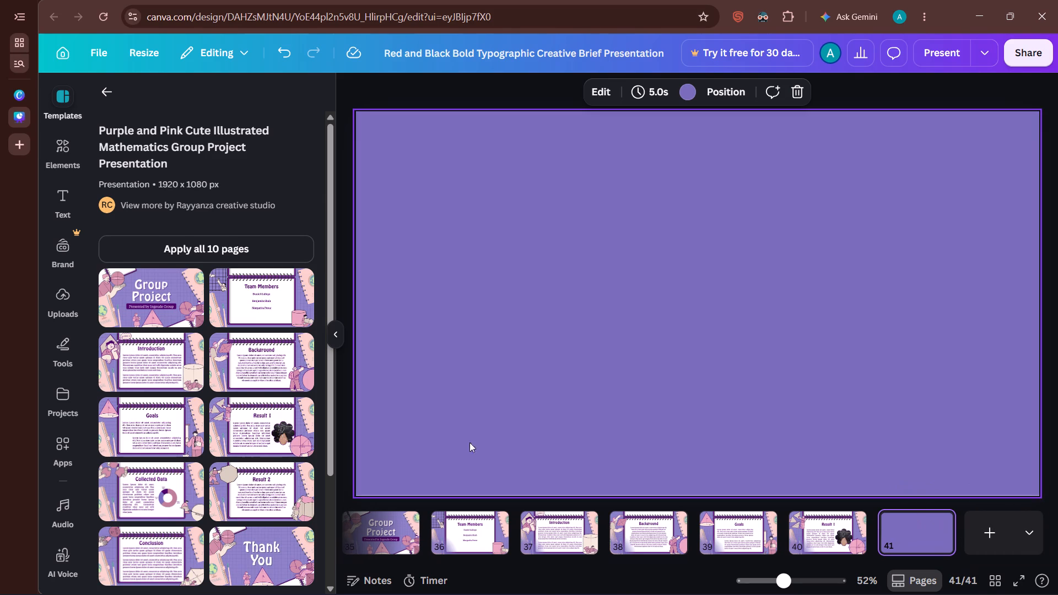
{"action": "left_click", "coordinate": [151, 477]}
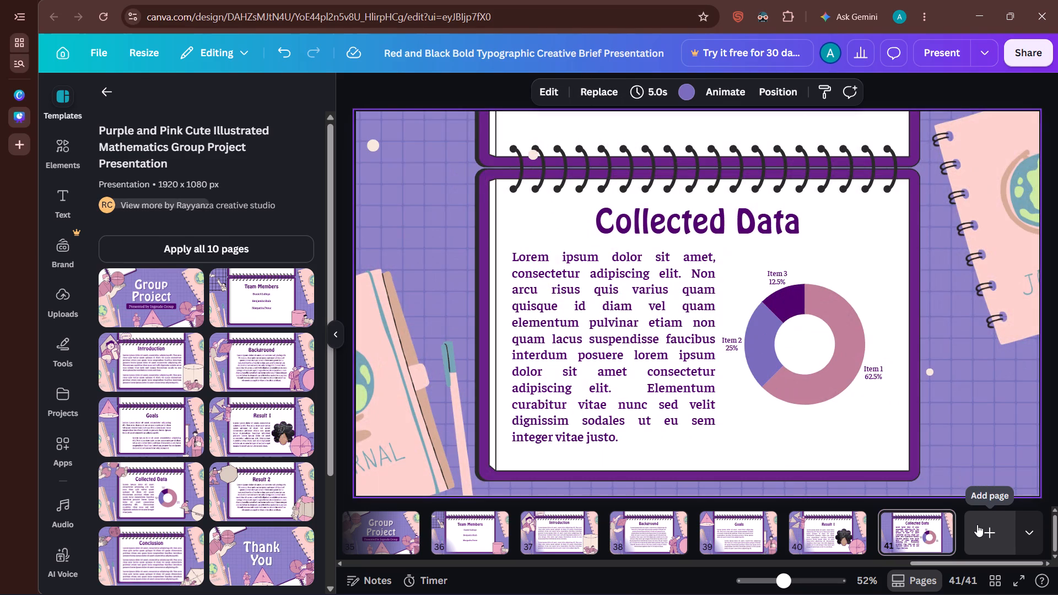
Add pages 42 to 44 using the template's Result 2, Conclusion and Thank You slides, in that order.
{"action": "left_click", "coordinate": [977, 524]}
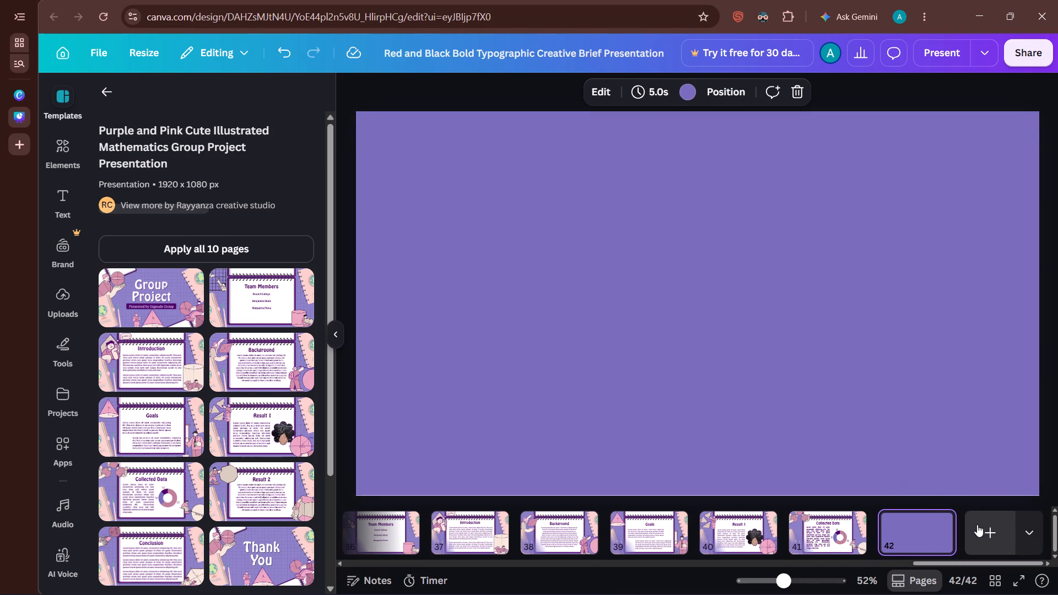
{"action": "left_click", "coordinate": [261, 483]}
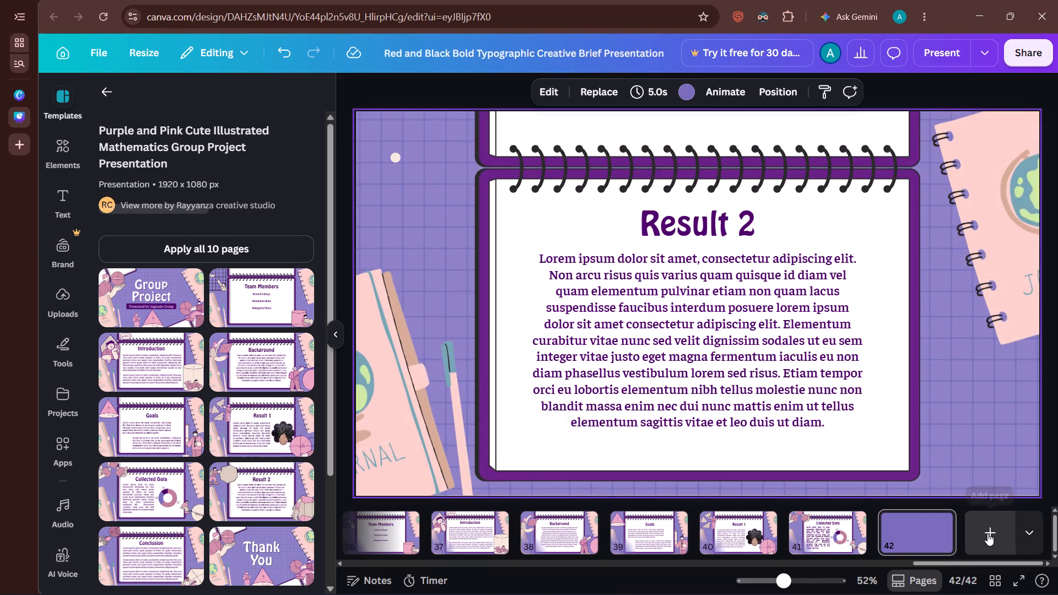
{"action": "left_click", "coordinate": [987, 533]}
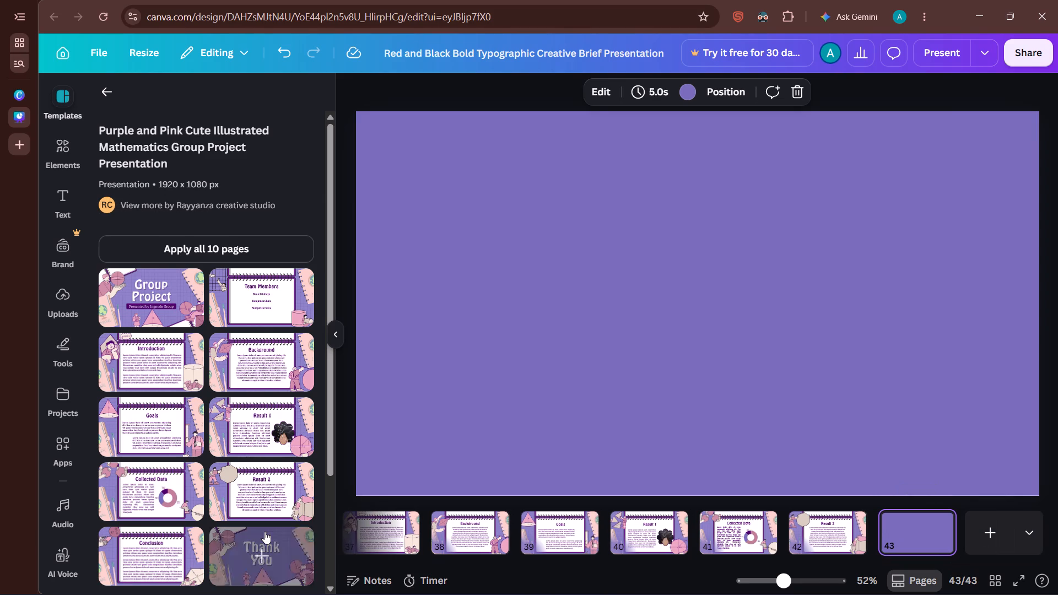
{"action": "scroll", "coordinate": [264, 532], "scroll_direction": "down", "scroll_amount": 1}
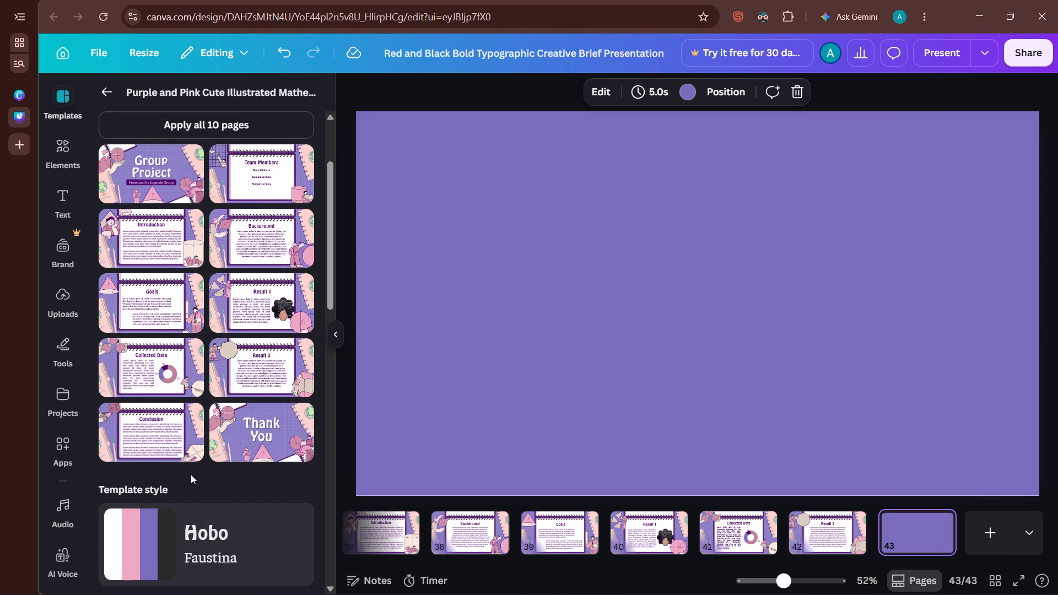
{"action": "left_click", "coordinate": [159, 454]}
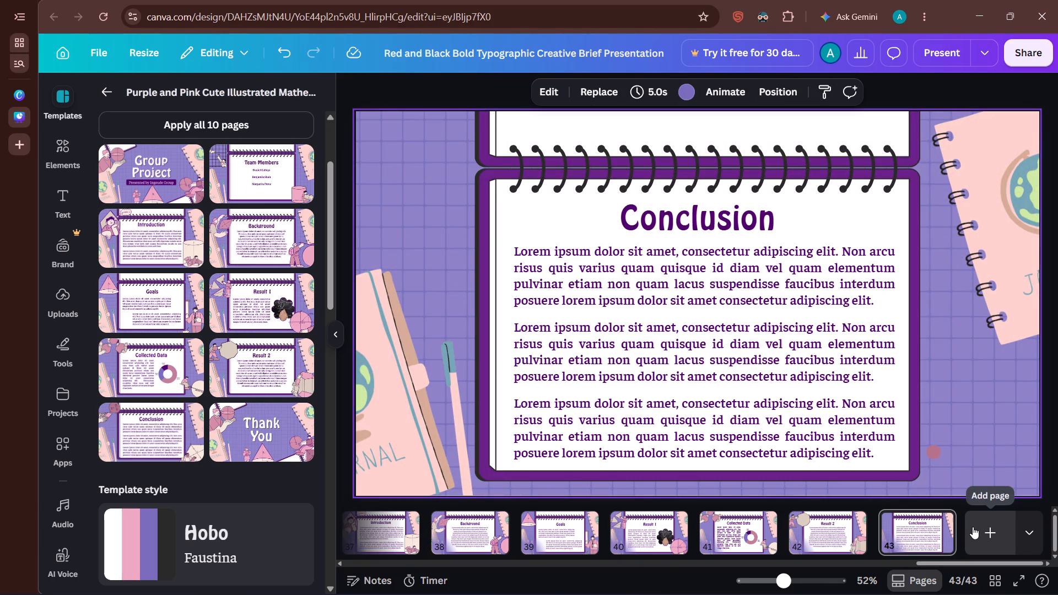
{"action": "left_click", "coordinate": [973, 527]}
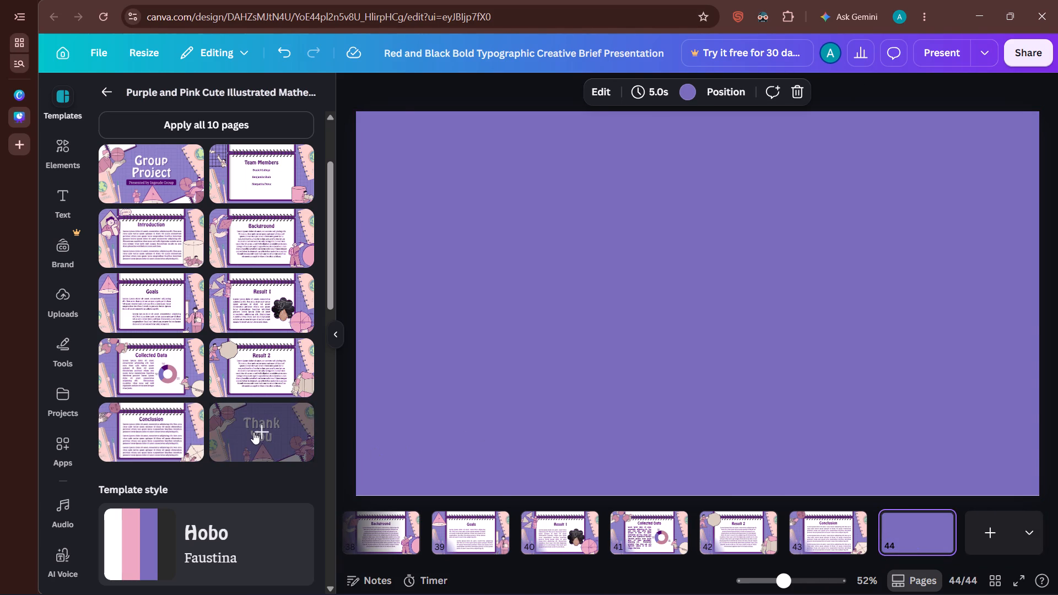
{"action": "left_click", "coordinate": [253, 432]}
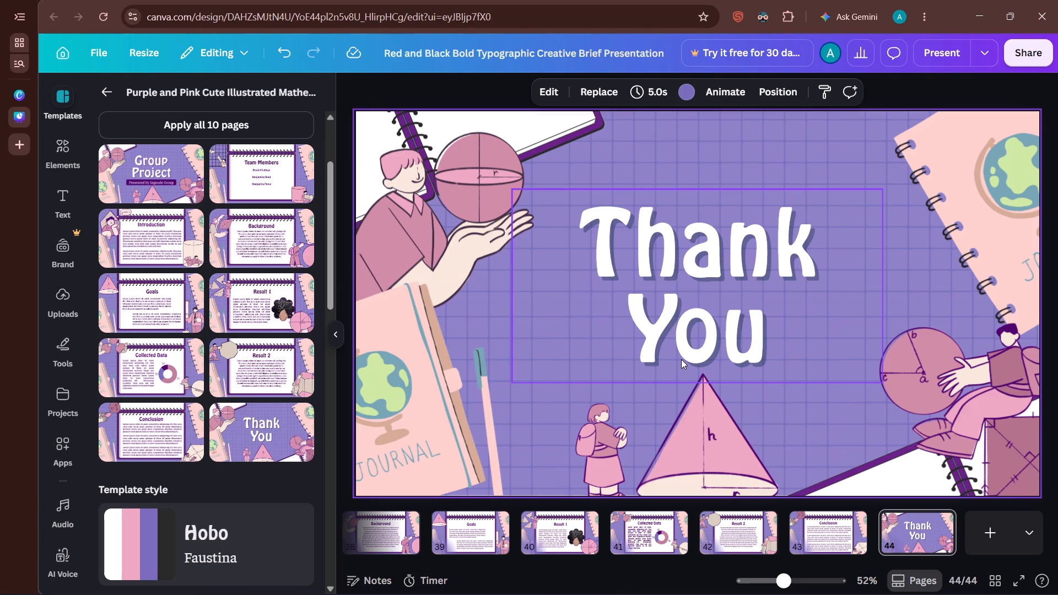
Review the slides backwards from page 44 to page 30, comparing the new template pages with the restyled black ones.
{"action": "key", "text": "Left"}
{"action": "key", "text": "Left"}
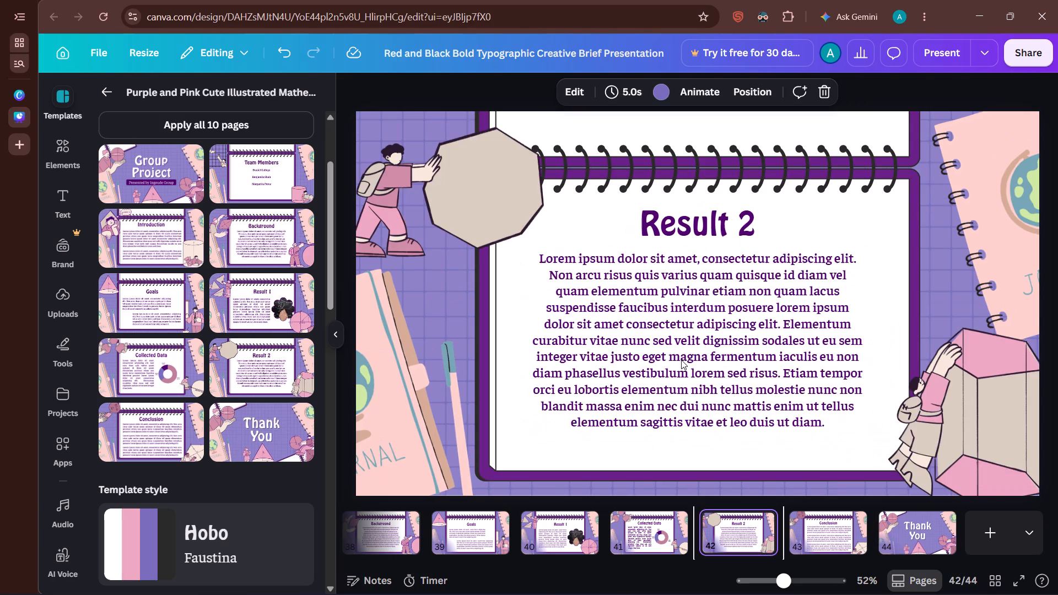
{"action": "key", "text": "Left"}
{"action": "key", "text": "Left"}
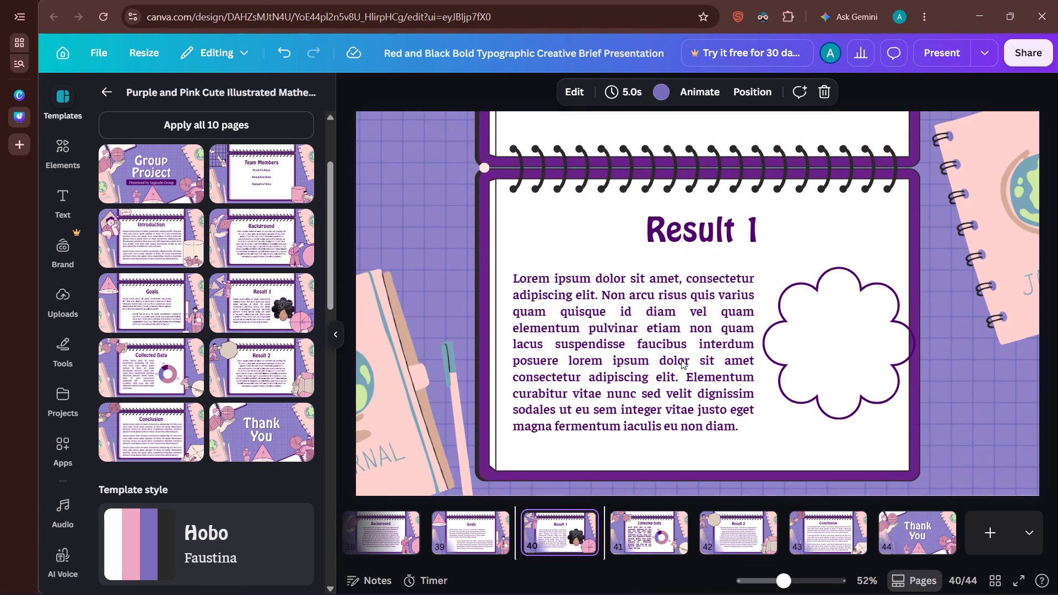
{"action": "key", "text": "Left"}
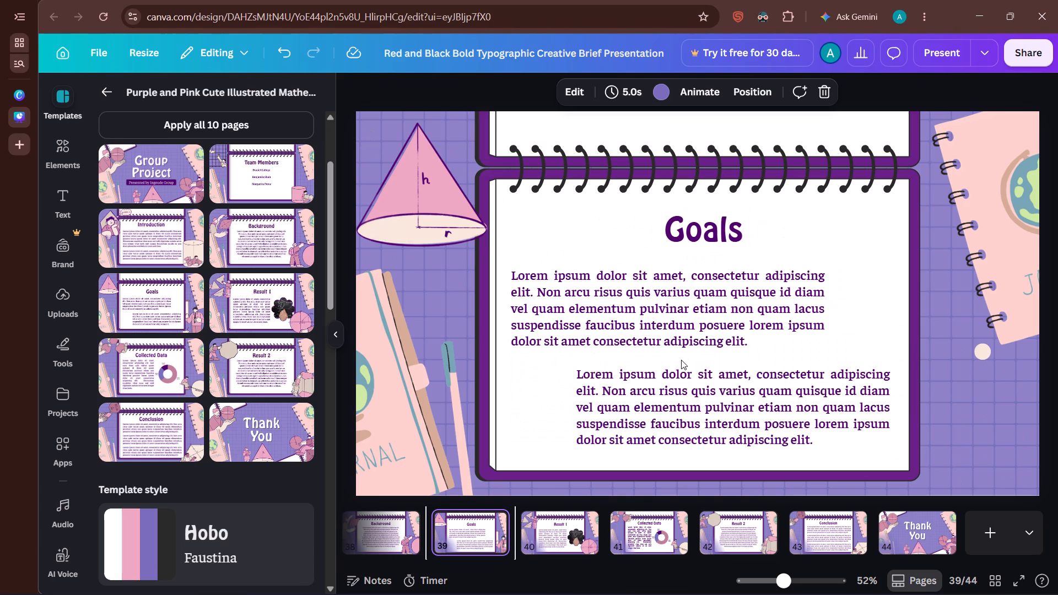
{"action": "key", "text": "Left"}
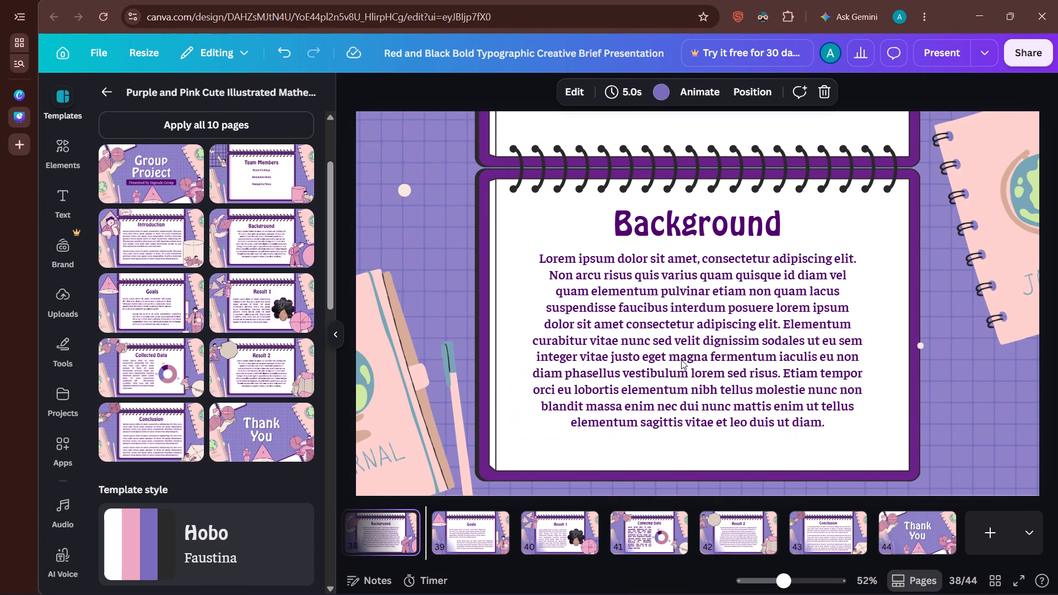
{"action": "key", "text": "Left"}
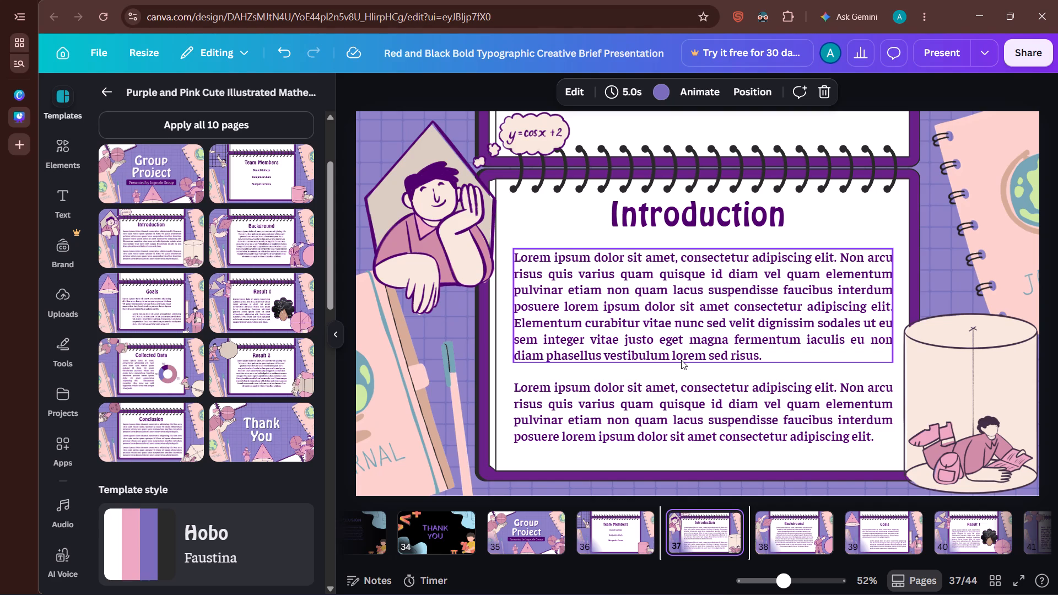
{"action": "key", "text": "Left"}
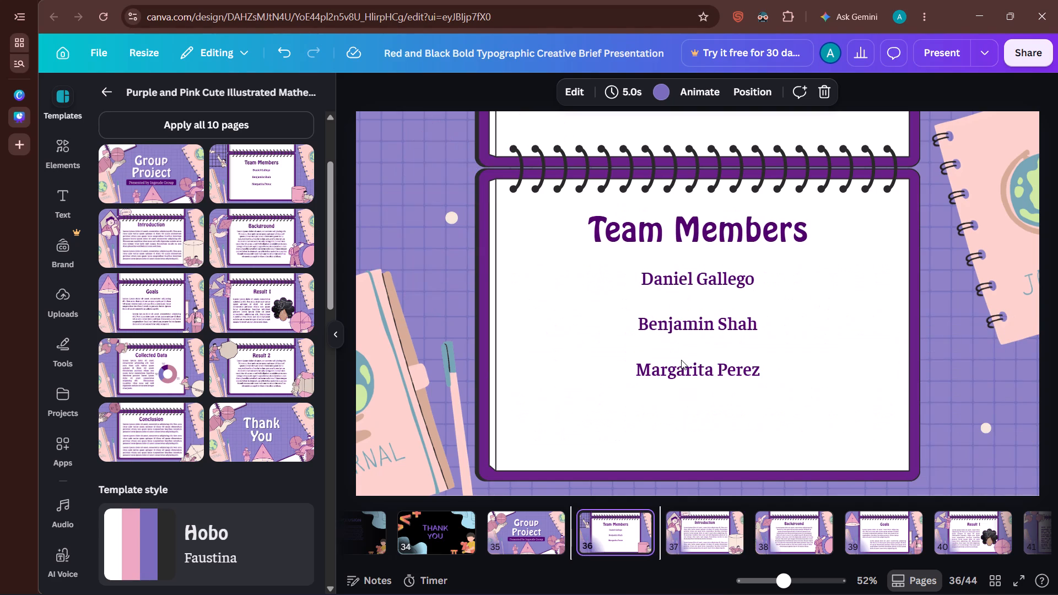
{"action": "key", "text": "Left"}
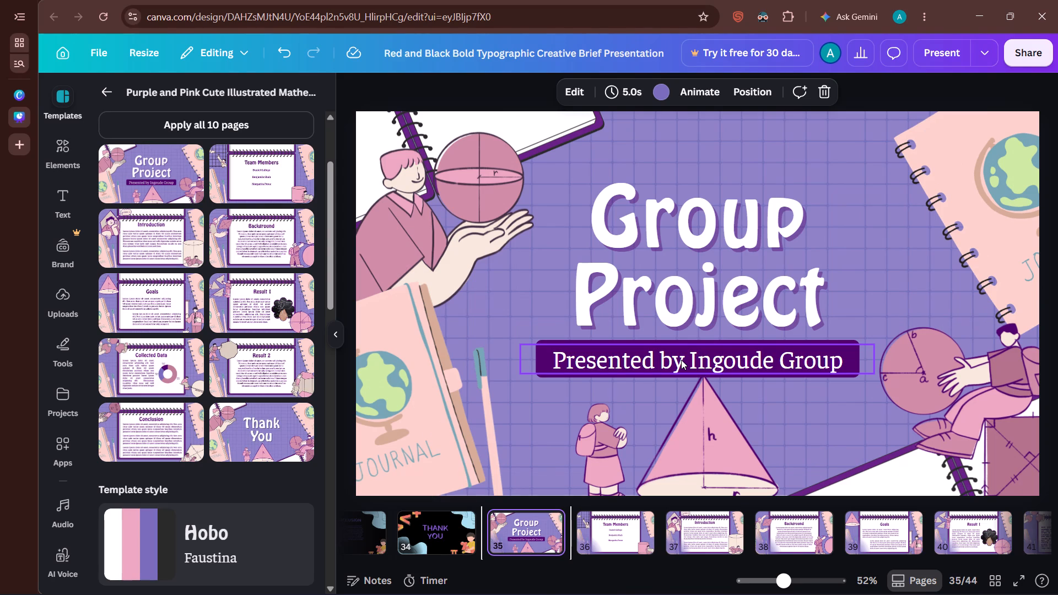
{"action": "key", "text": "Left"}
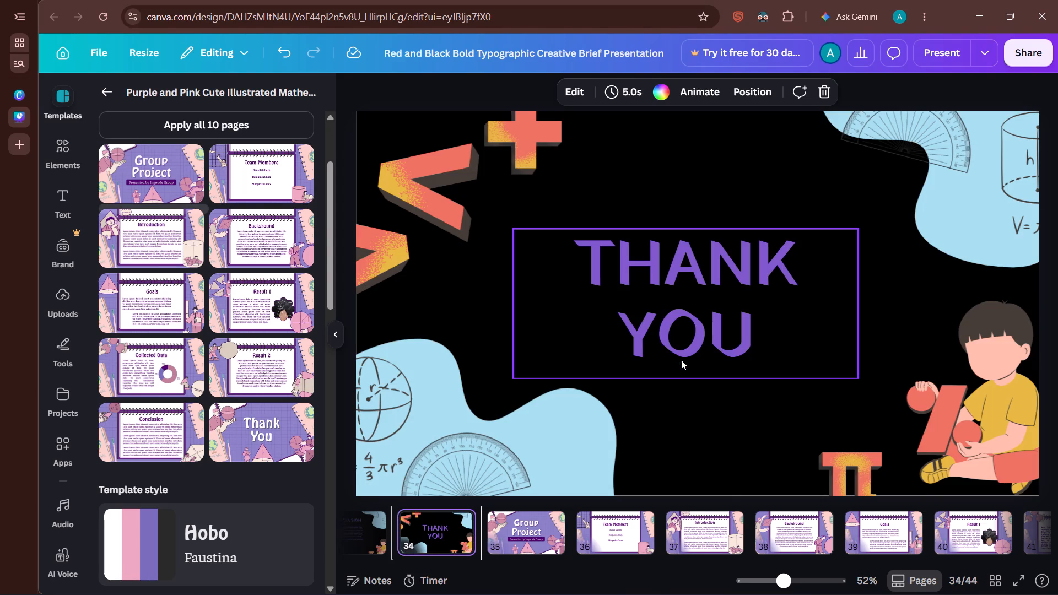
{"action": "key", "text": "Left"}
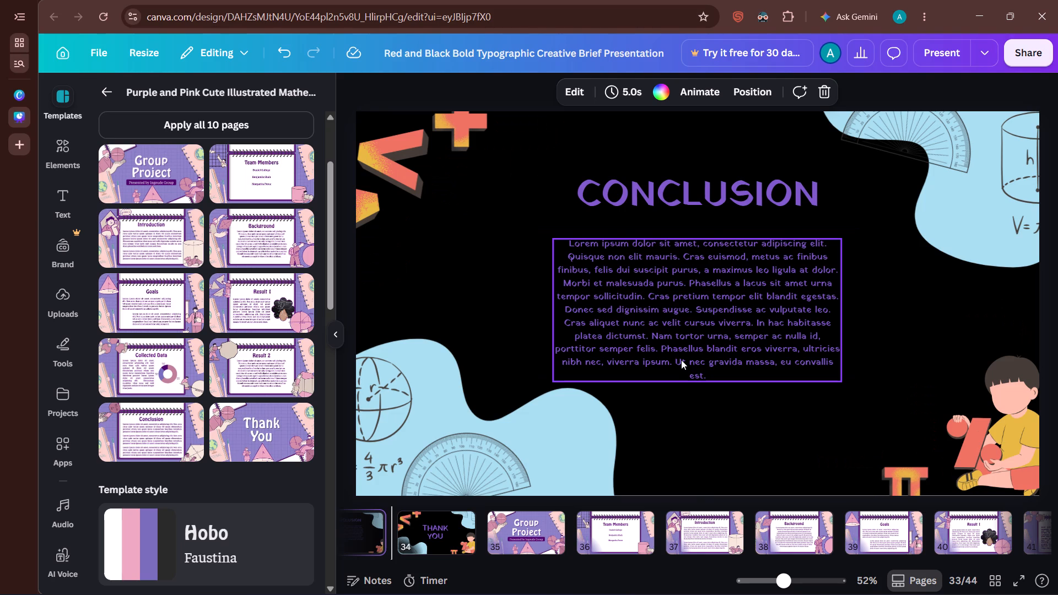
{"action": "key", "text": "Left"}
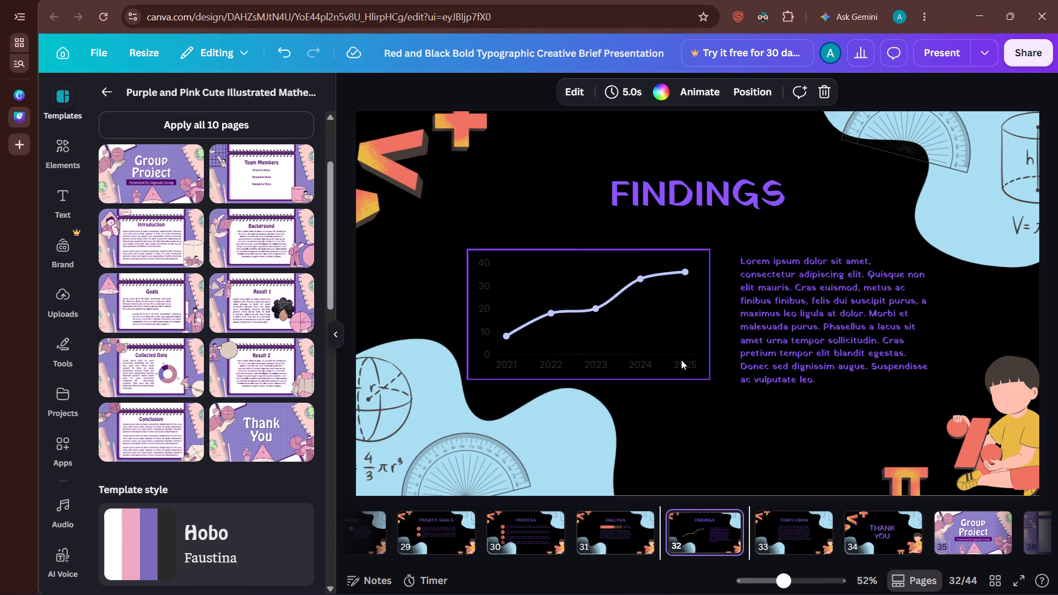
{"action": "key", "text": "Left"}
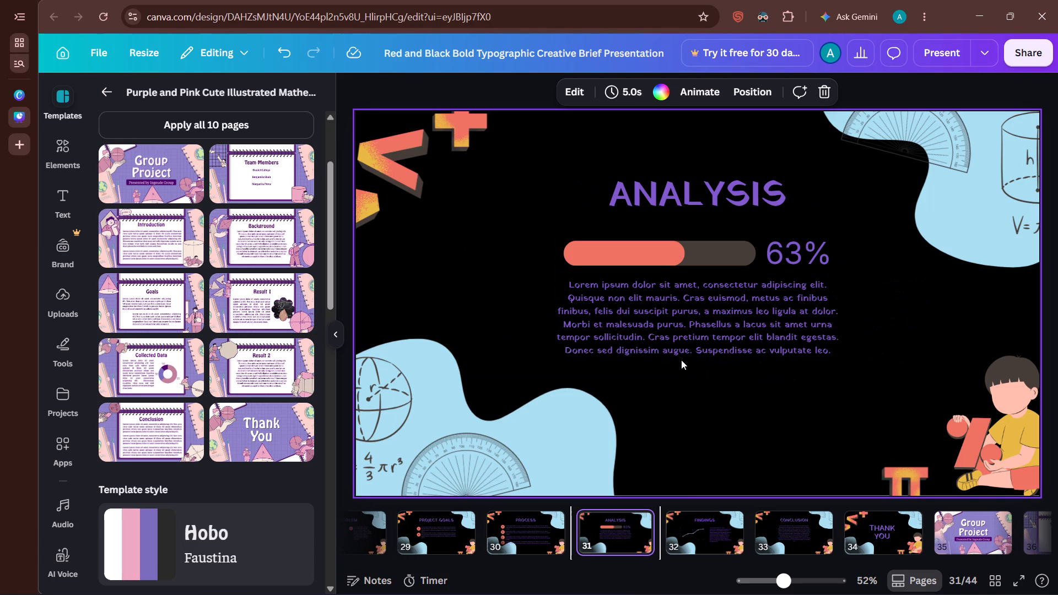
{"action": "key", "text": "Left"}
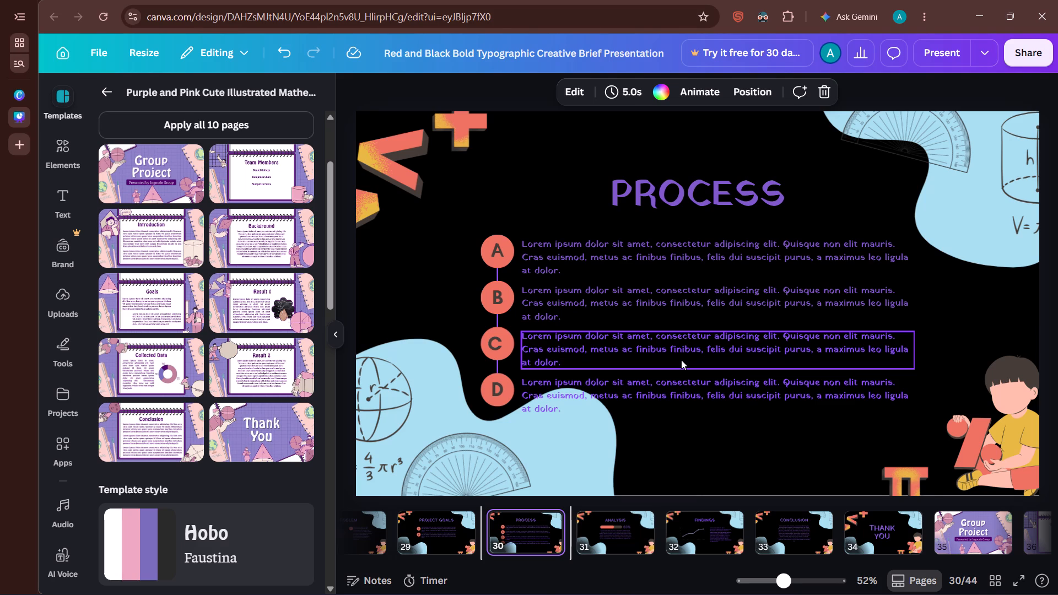
Continue reviewing the restyled black slides backwards from Project Goals on page 29 to the Group Project cover on page 24.
{"action": "key", "text": "Left"}
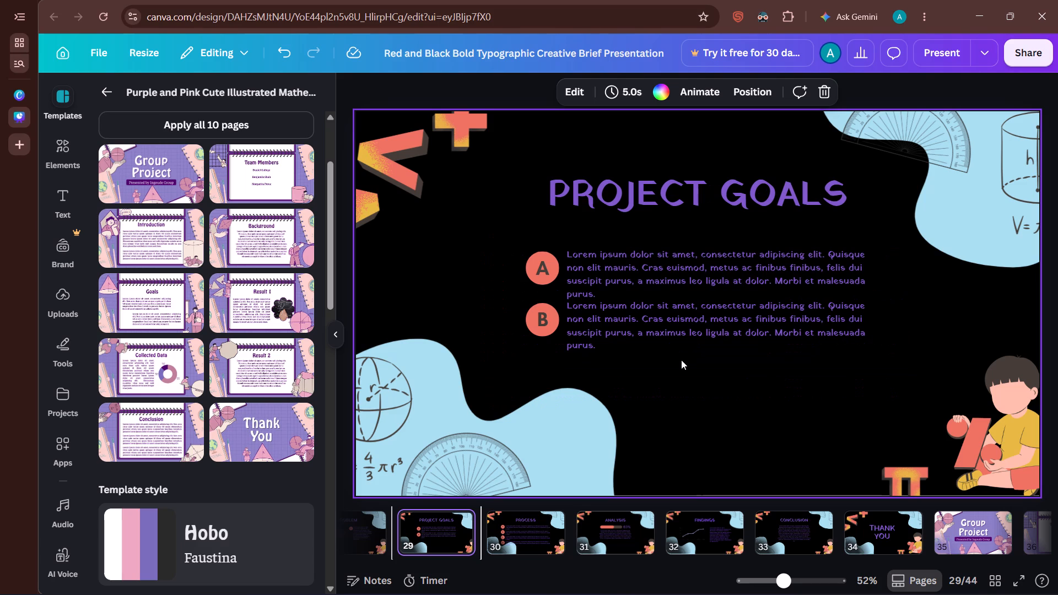
{"action": "key", "text": "Left"}
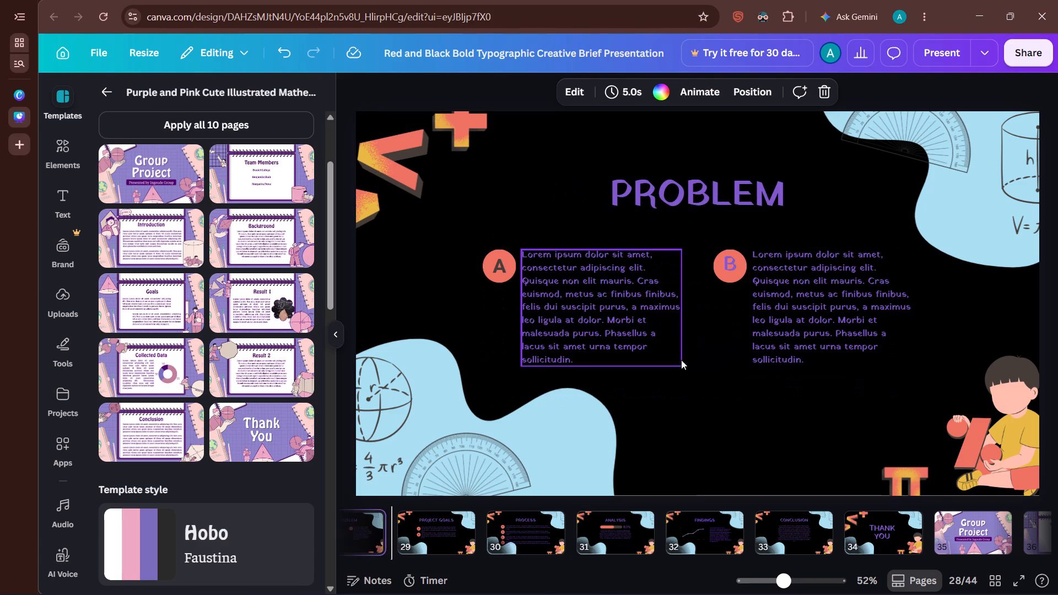
{"action": "key", "text": "Left"}
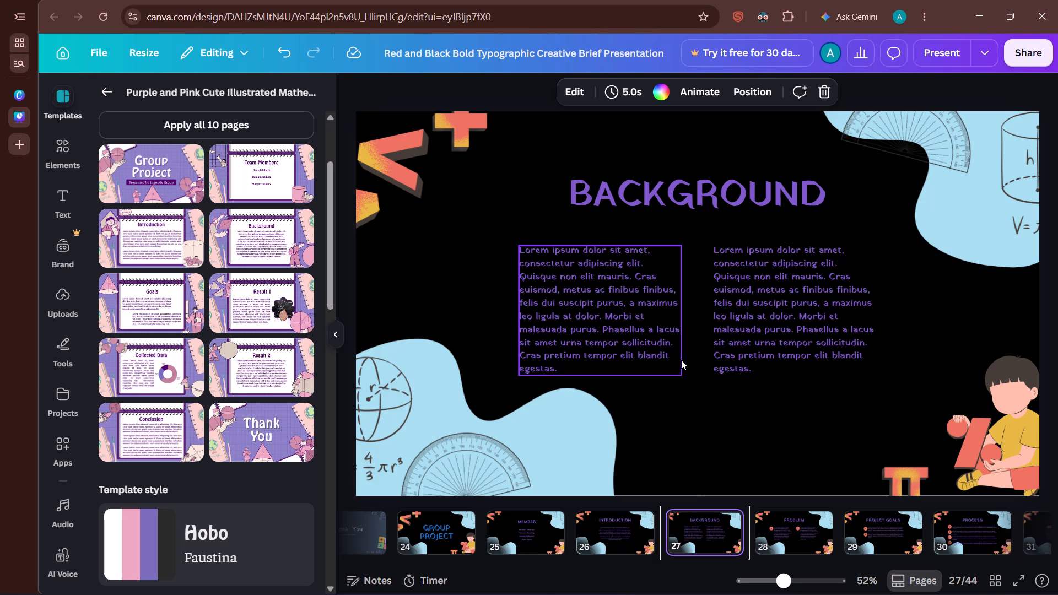
{"action": "key", "text": "Left"}
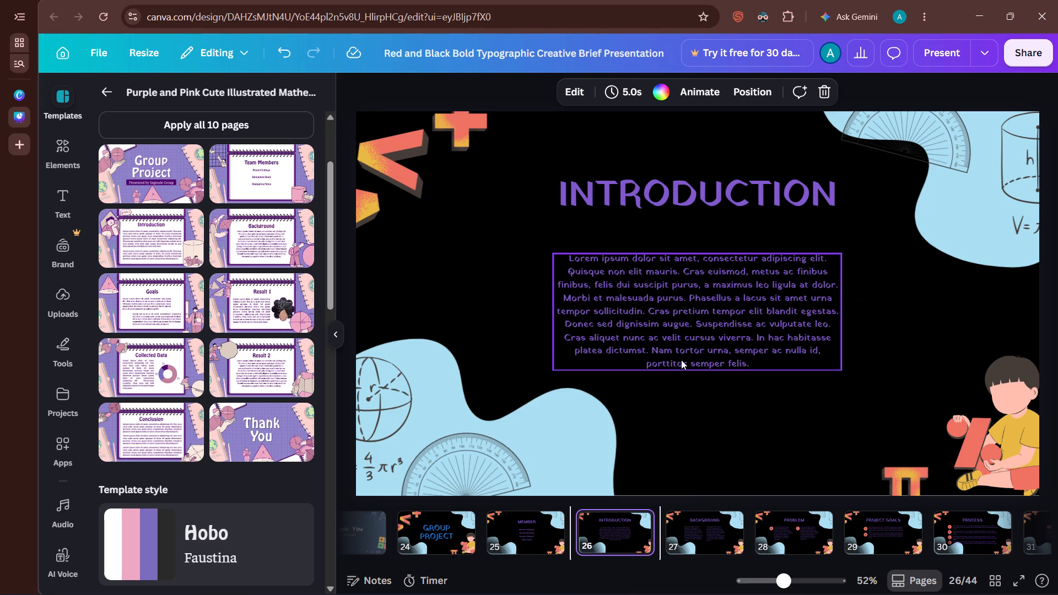
{"action": "key", "text": "Left"}
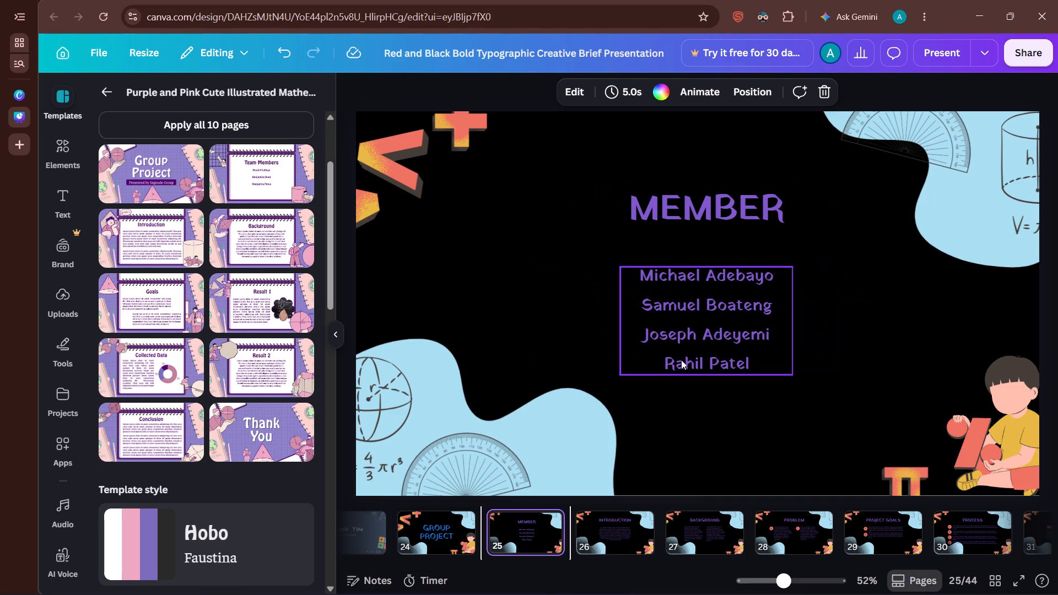
{"action": "key", "text": "Left"}
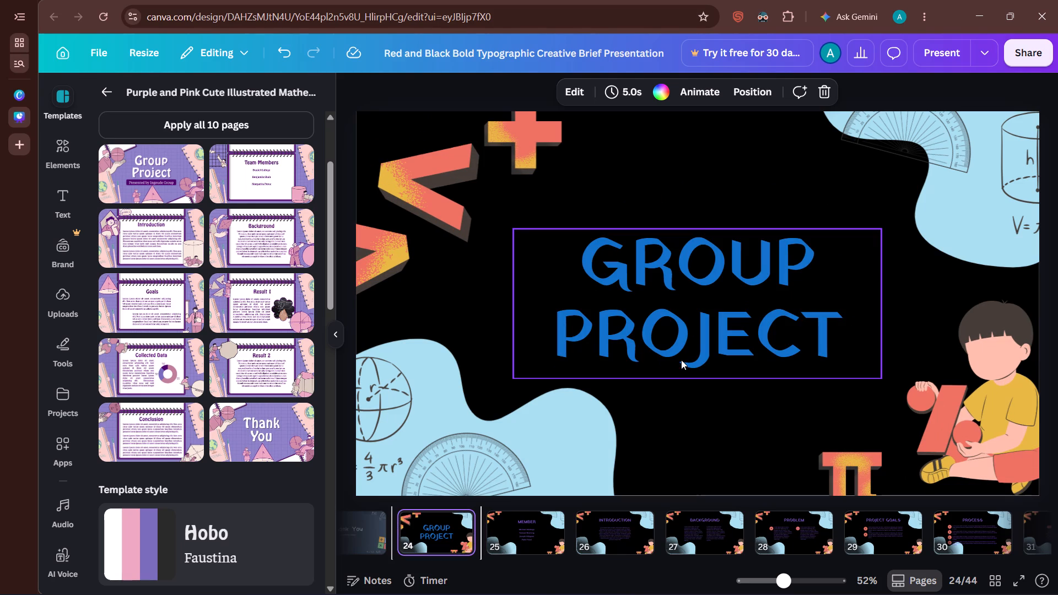
Review the blue-grey template slides backwards from Thank You on page 23 to the Group Project cover on page 12.
{"action": "key", "text": "Left"}
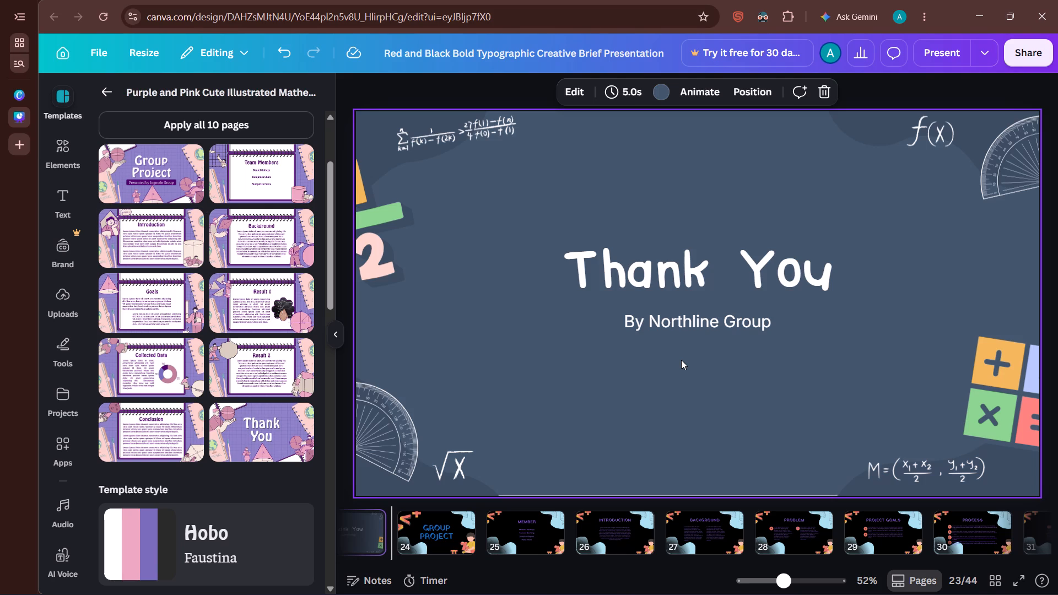
{"action": "key", "text": "Left"}
{"action": "key", "text": "Left"}
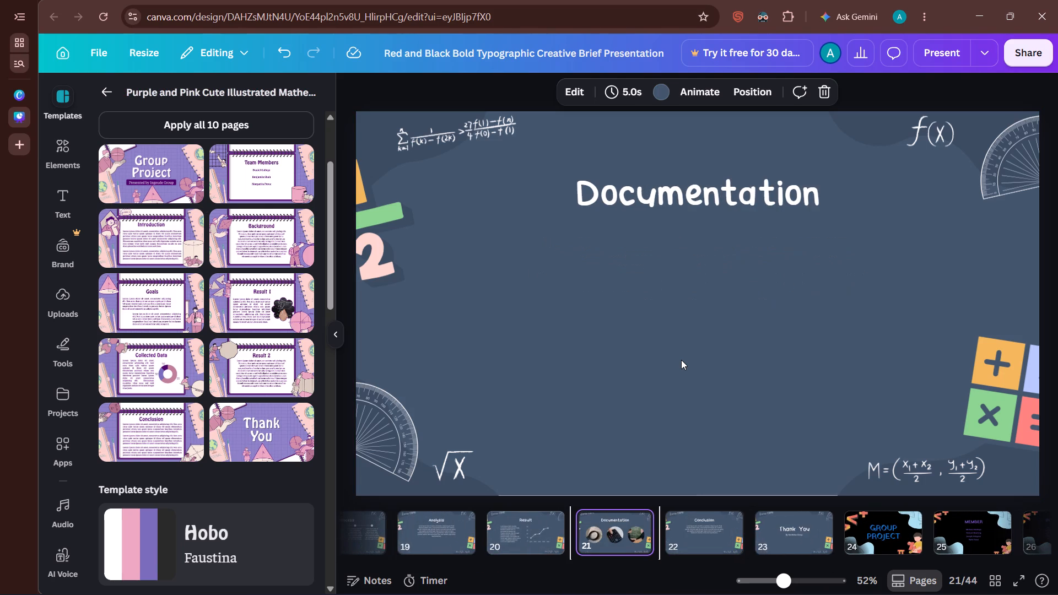
{"action": "key", "text": "Left"}
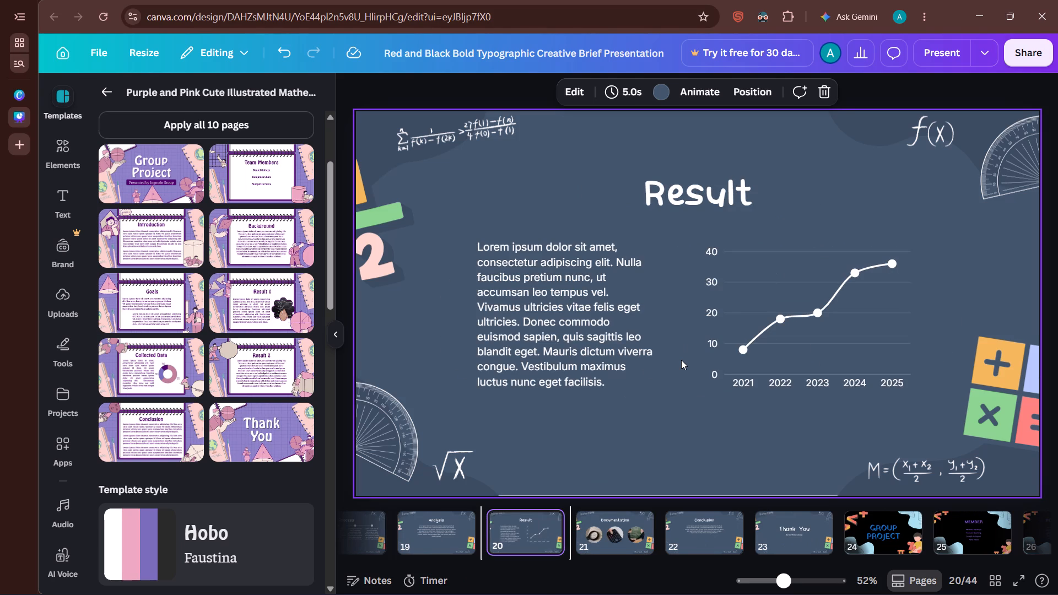
{"action": "key", "text": "Left"}
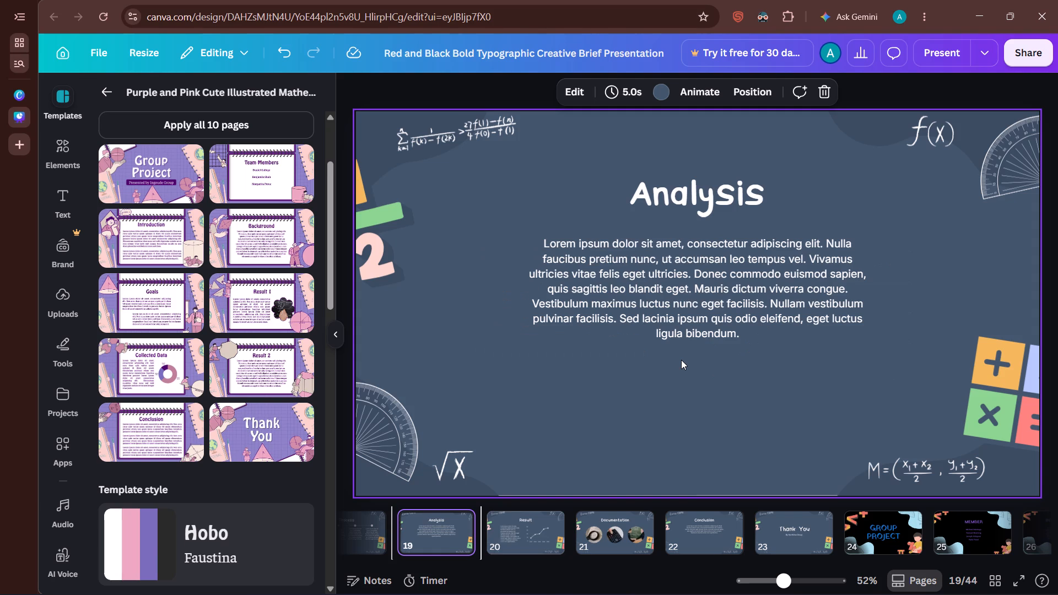
{"action": "key", "text": "Left"}
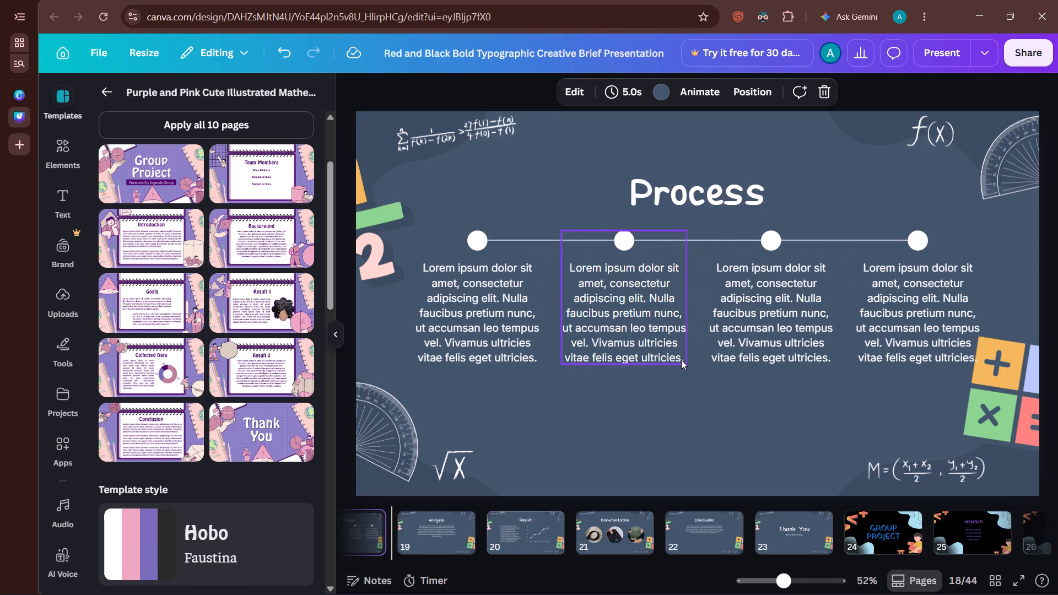
{"action": "key", "text": "Left"}
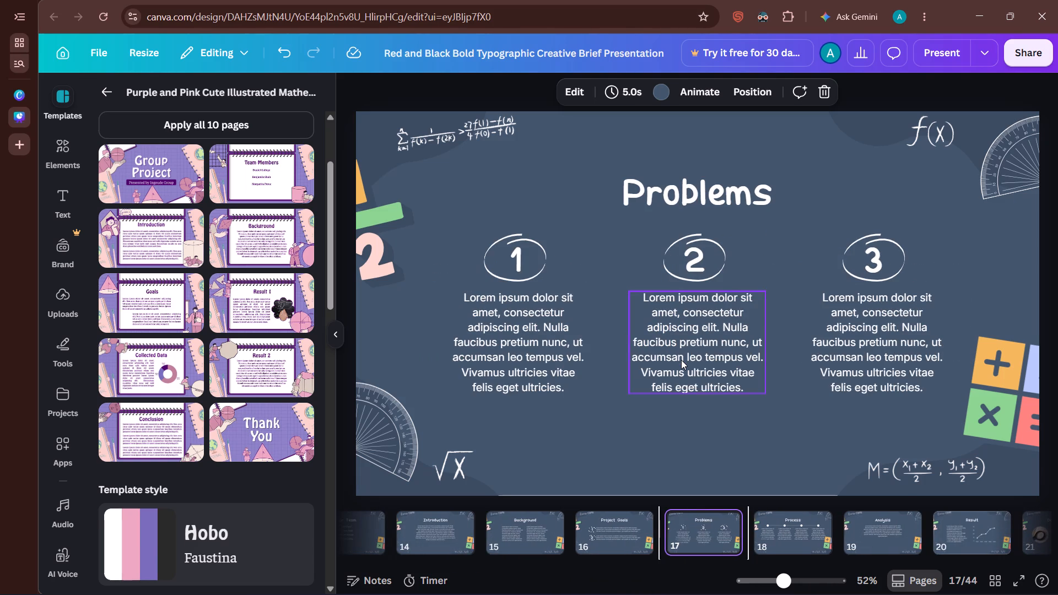
{"action": "key", "text": "Left"}
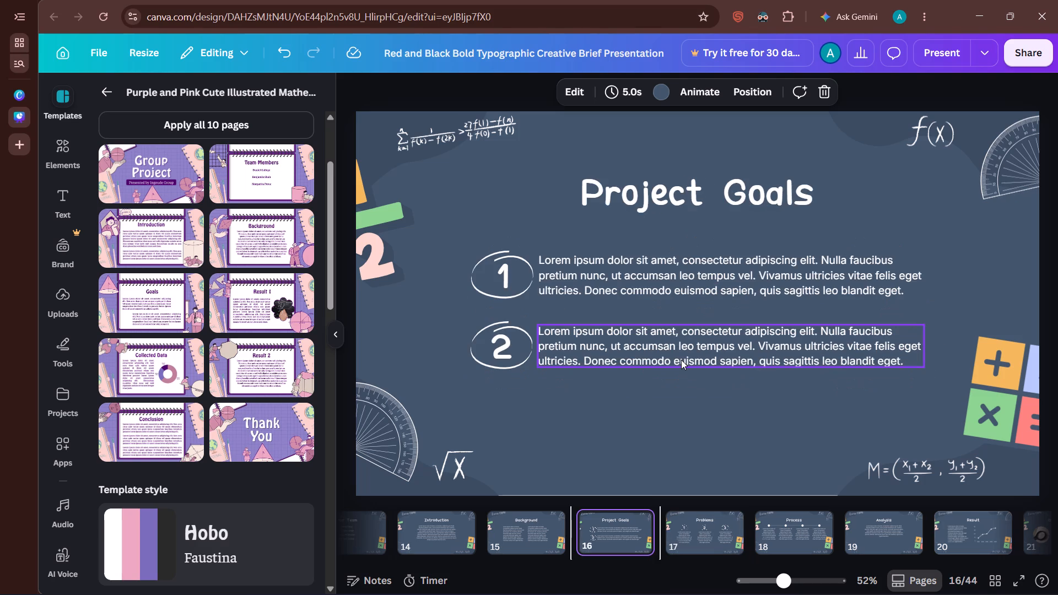
{"action": "key", "text": "Left"}
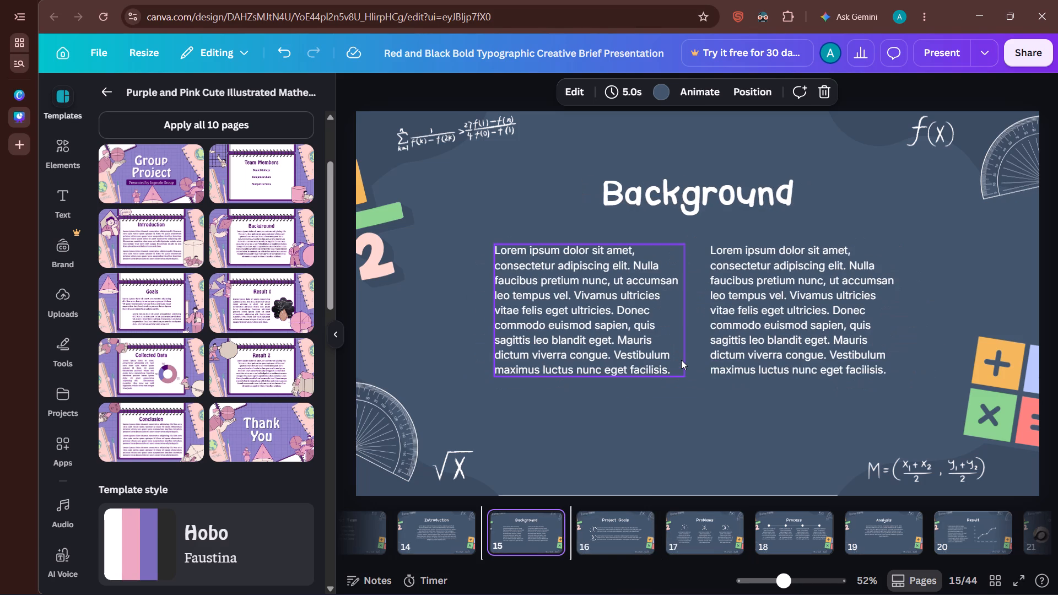
{"action": "key", "text": "Left"}
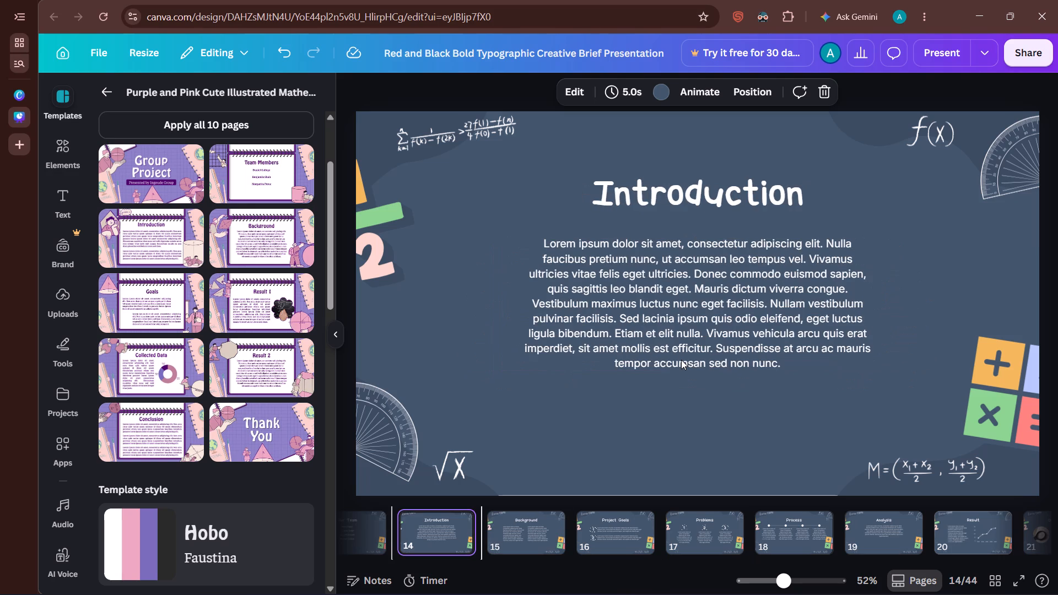
{"action": "key", "text": "Left"}
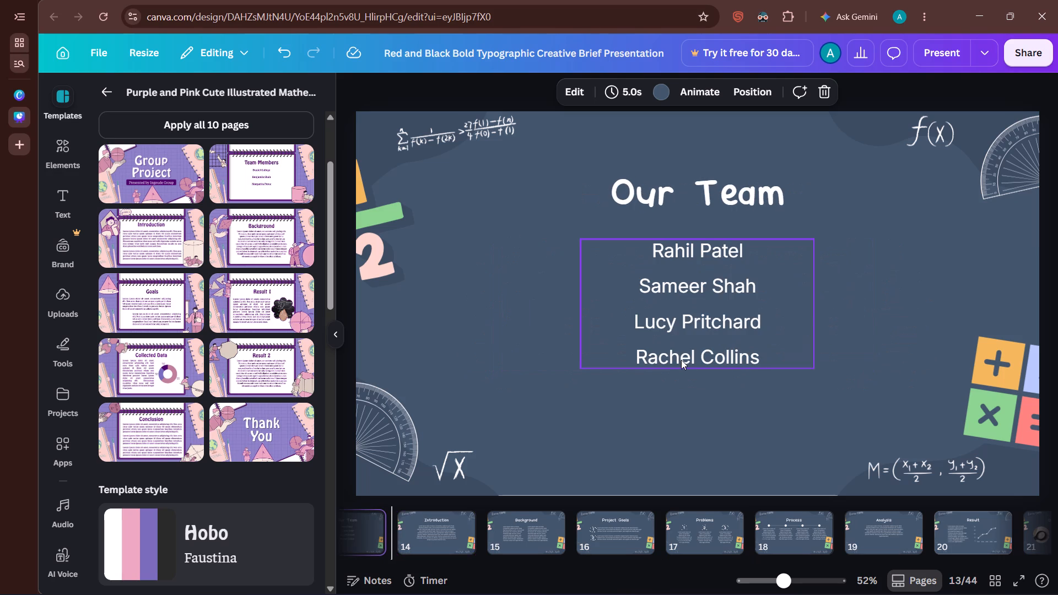
{"action": "key", "text": "Left"}
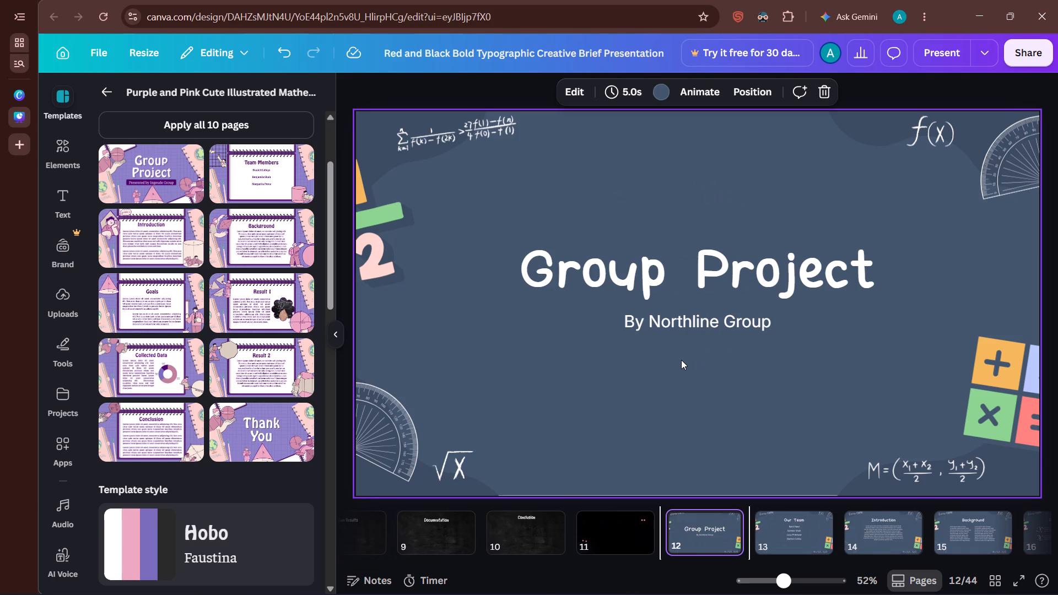
Review the blackboard-style slides backwards from Thank You on page 11 to Data Analysis on page 7.
{"action": "key", "text": "Left"}
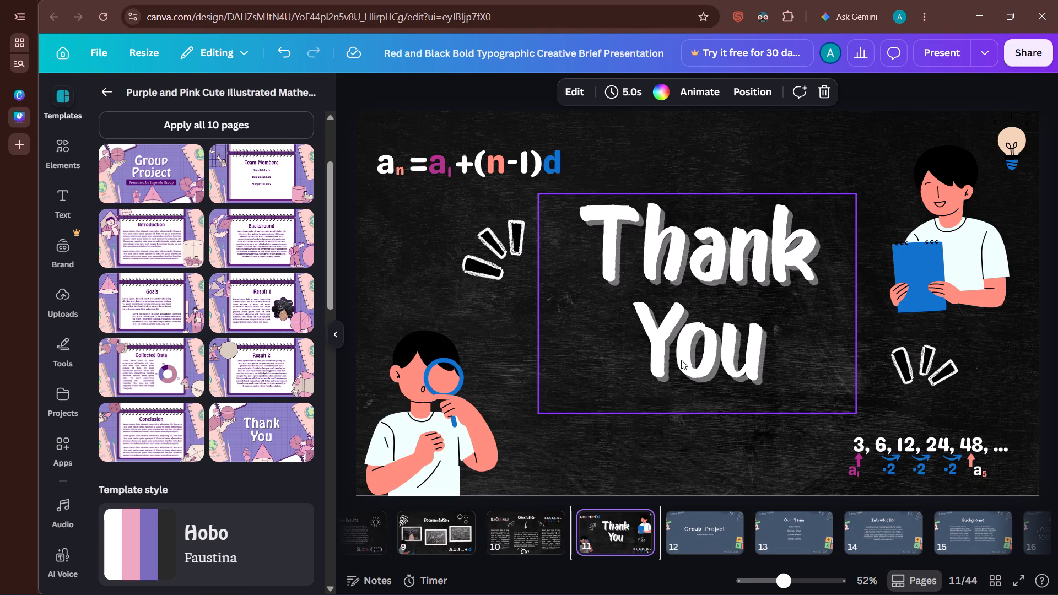
{"action": "key", "text": "Left"}
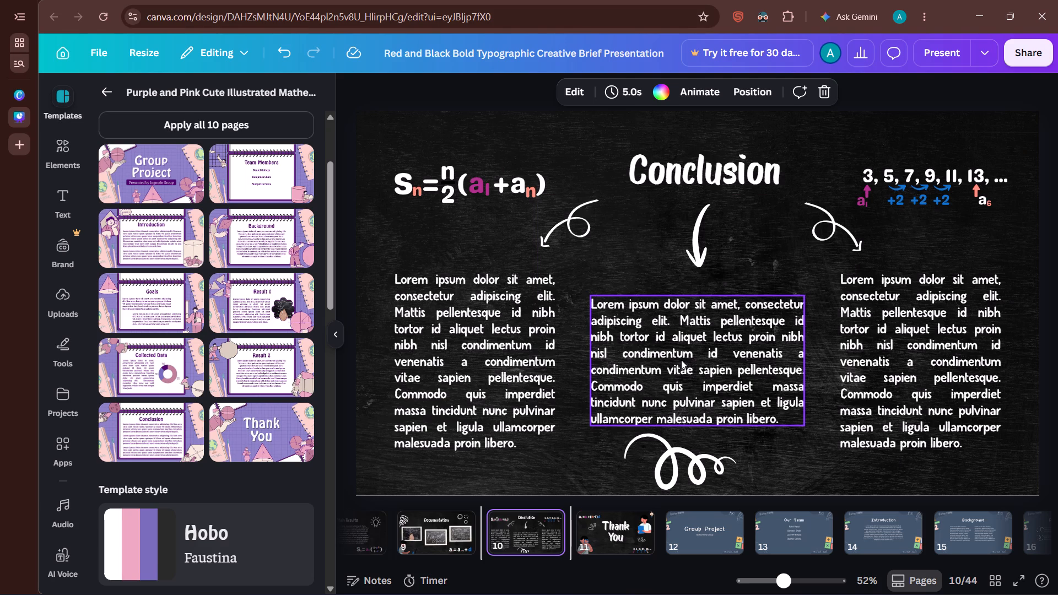
{"action": "key", "text": "Left"}
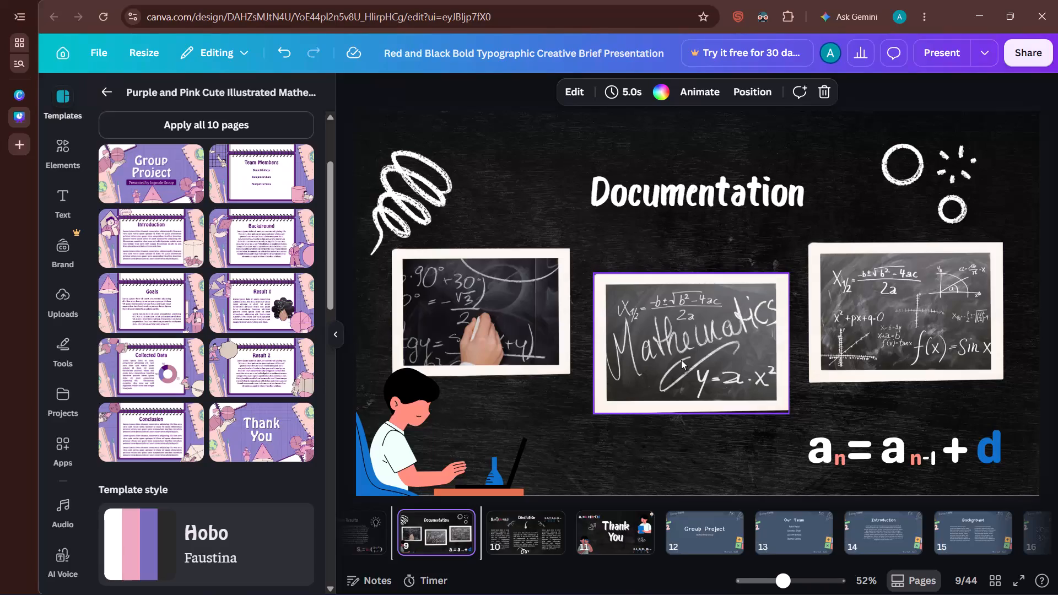
{"action": "key", "text": "Left"}
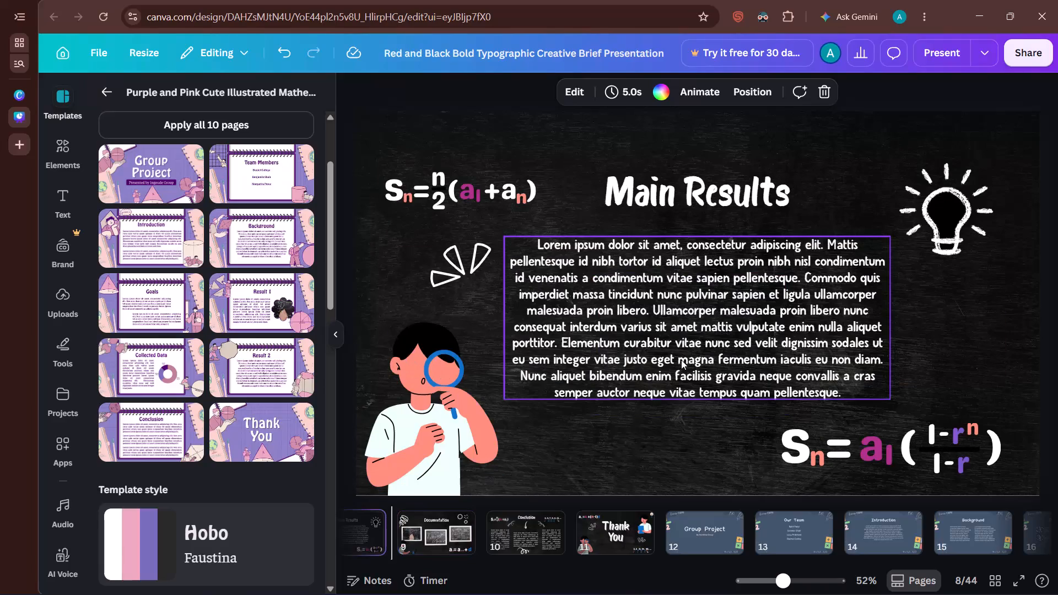
{"action": "key", "text": "Left"}
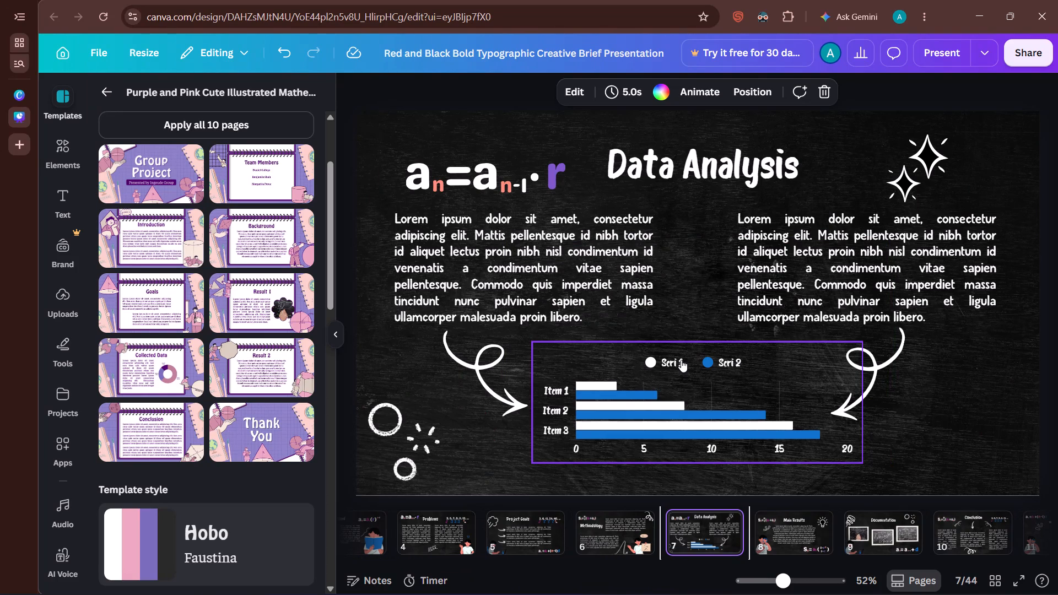
Skim forward through the slides from page 7 to the Purple and Pink Introduction slide on page 37.
{"action": "key", "text": "Right"}
{"action": "key", "text": "Right"}
{"action": "key", "text": "Right"}
{"action": "key", "text": "Right"}
{"action": "key", "text": "Right"}
{"action": "key", "text": "Right"}
{"action": "key", "text": "Right"}
{"action": "key", "text": "Right"}
{"action": "key", "text": "Right"}
{"action": "key", "text": "Right"}
{"action": "key", "text": "Right"}
{"action": "key", "text": "Right"}
{"action": "key", "text": "Right"}
{"action": "key", "text": "Right"}
{"action": "key", "text": "Right"}
{"action": "key", "text": "Right"}
{"action": "key", "text": "Right"}
{"action": "key", "text": "Right"}
{"action": "key", "text": "Right"}
{"action": "key", "text": "Right"}
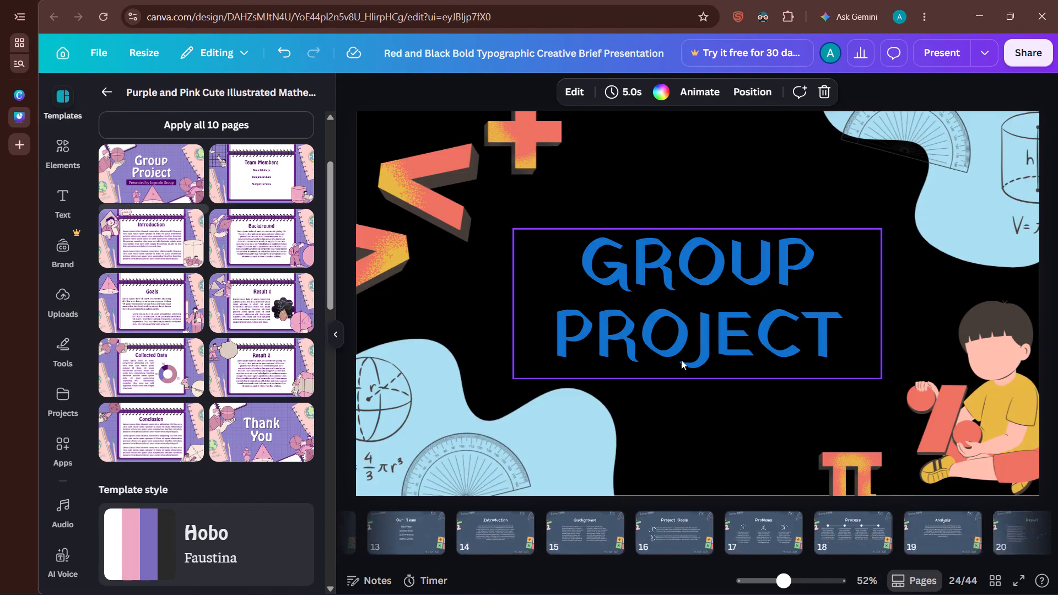
{"action": "key", "text": "Right"}
{"action": "key", "text": "Right"}
{"action": "key", "text": "Right"}
{"action": "key", "text": "Right"}
{"action": "key", "text": "Right"}
{"action": "key", "text": "Right"}
{"action": "key", "text": "Right"}
{"action": "key", "text": "Right"}
{"action": "key", "text": "Right"}
{"action": "key", "text": "Right"}
{"action": "key", "text": "Right"}
{"action": "key", "text": "Right"}
{"action": "key", "text": "Right"}
{"action": "key", "text": "Right"}
{"action": "key", "text": "Right"}
{"action": "key", "text": "Right"}
{"action": "key", "text": "Right"}
{"action": "key", "text": "Right"}
{"action": "key", "text": "Right"}
{"action": "key", "text": "Right"}
{"action": "key", "text": "Right"}
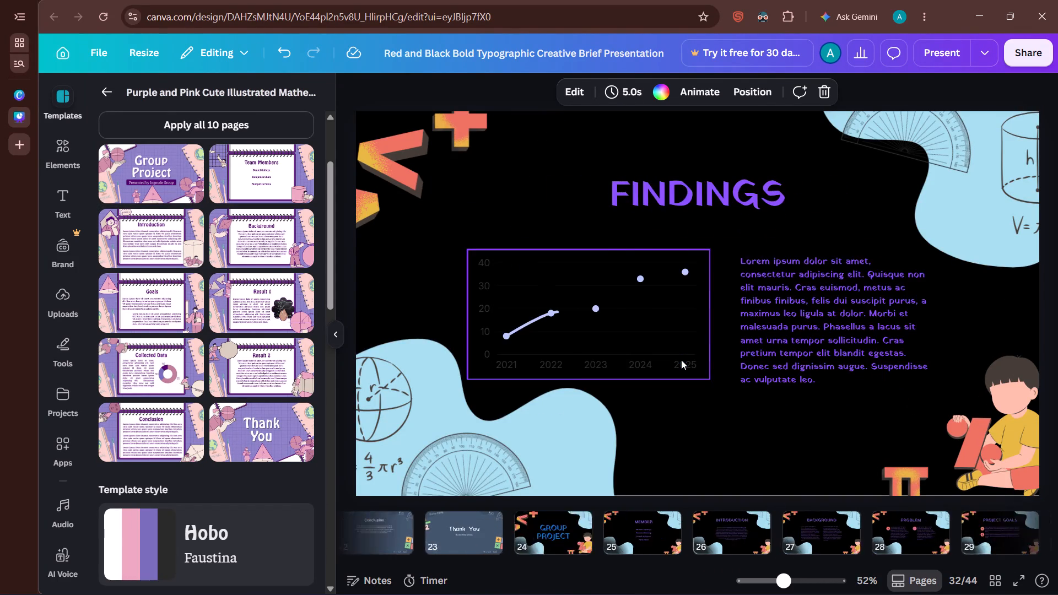
{"action": "key", "text": "Right"}
{"action": "key", "text": "Right"}
{"action": "key", "text": "Right"}
{"action": "key", "text": "Right"}
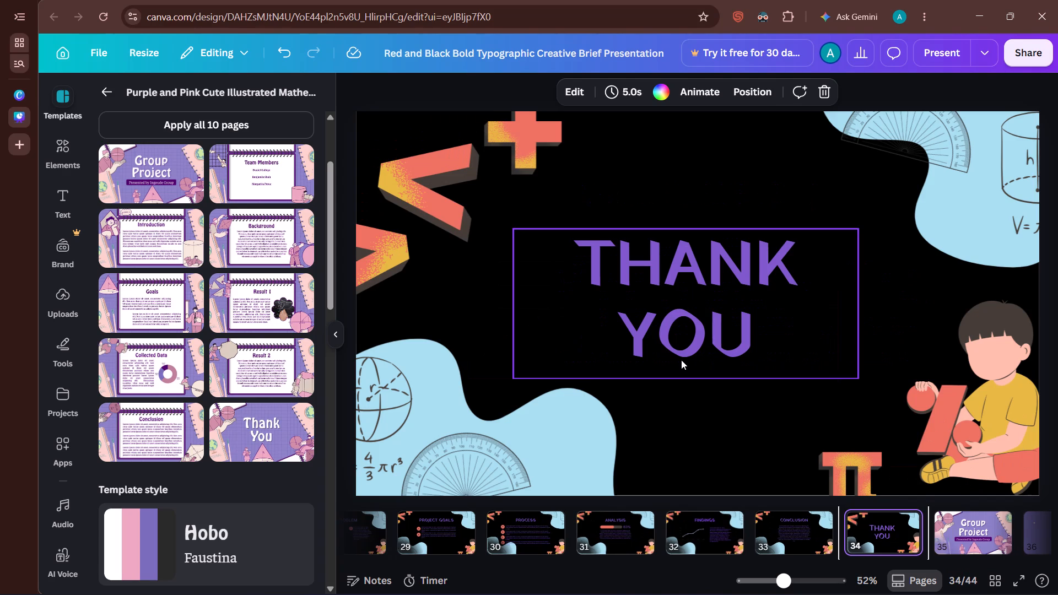
{"action": "key", "text": "Right"}
{"action": "key", "text": "Right"}
{"action": "key", "text": "Right"}
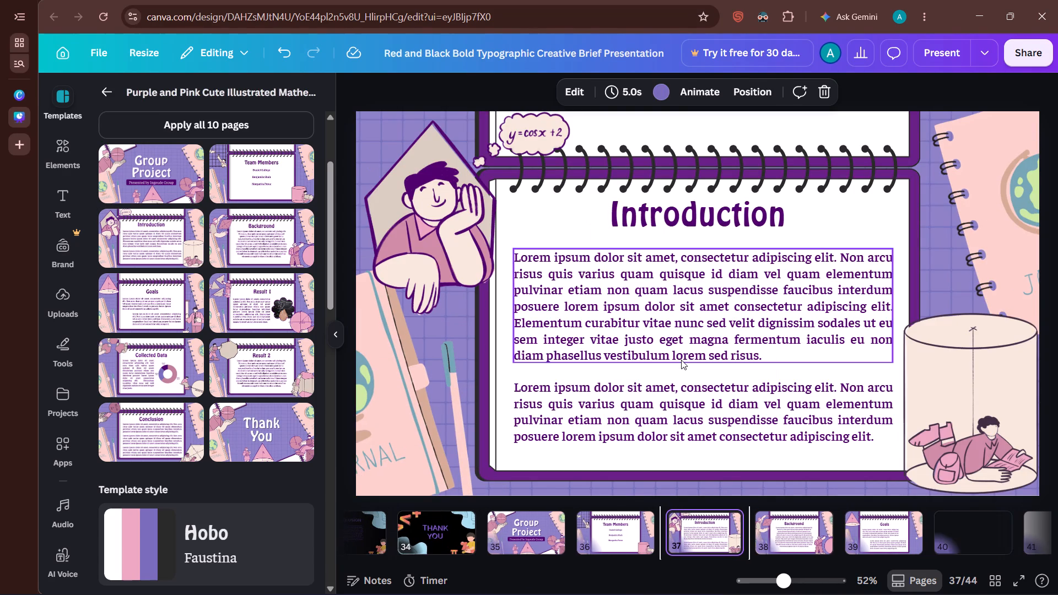